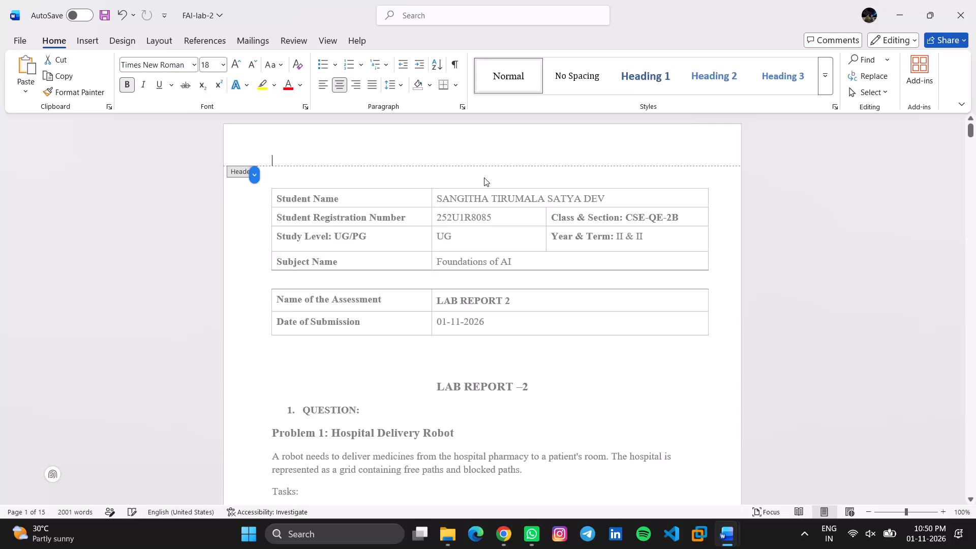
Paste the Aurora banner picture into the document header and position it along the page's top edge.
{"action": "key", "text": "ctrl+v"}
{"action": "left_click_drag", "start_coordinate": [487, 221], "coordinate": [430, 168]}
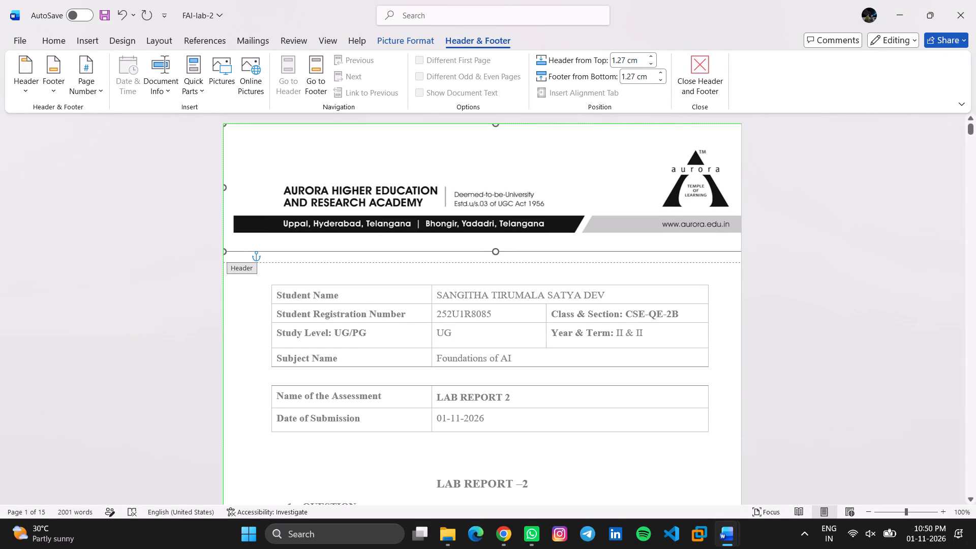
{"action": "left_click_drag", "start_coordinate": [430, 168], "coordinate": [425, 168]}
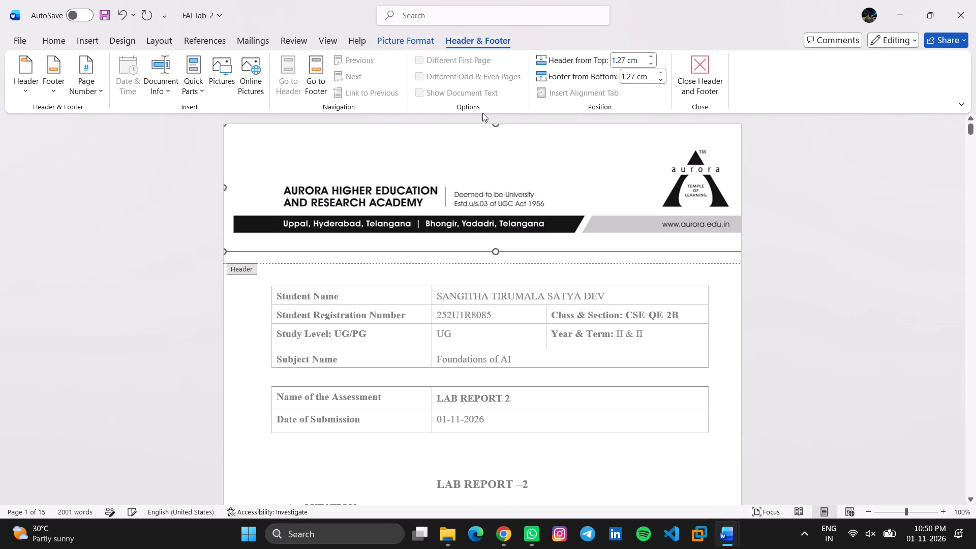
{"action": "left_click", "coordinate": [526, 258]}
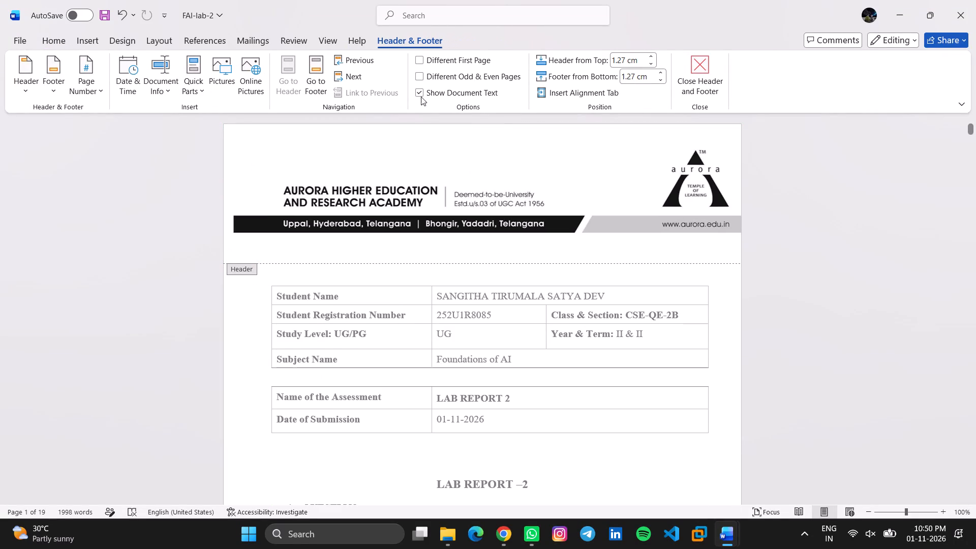
Enable a different first page header, paste the Aurora banner into it along the page's top edge, and finish header editing.
{"action": "left_click", "coordinate": [417, 62]}
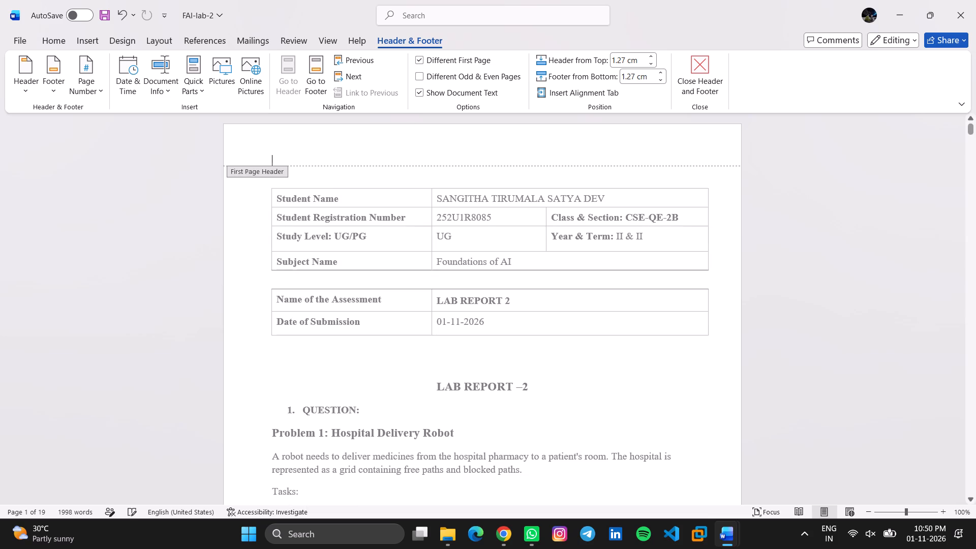
{"action": "key", "text": "ctrl+v"}
{"action": "left_click_drag", "start_coordinate": [465, 228], "coordinate": [406, 173]}
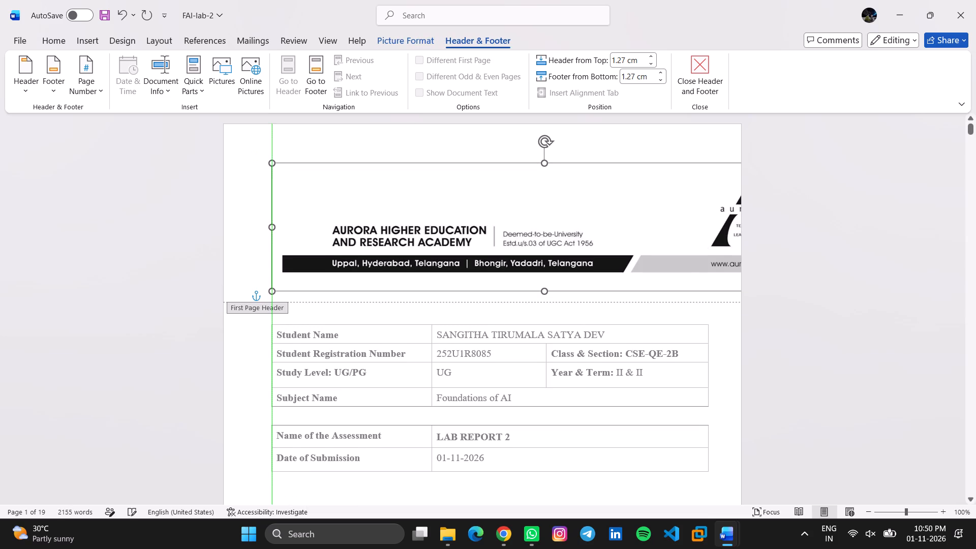
{"action": "left_click_drag", "start_coordinate": [406, 173], "coordinate": [404, 171]}
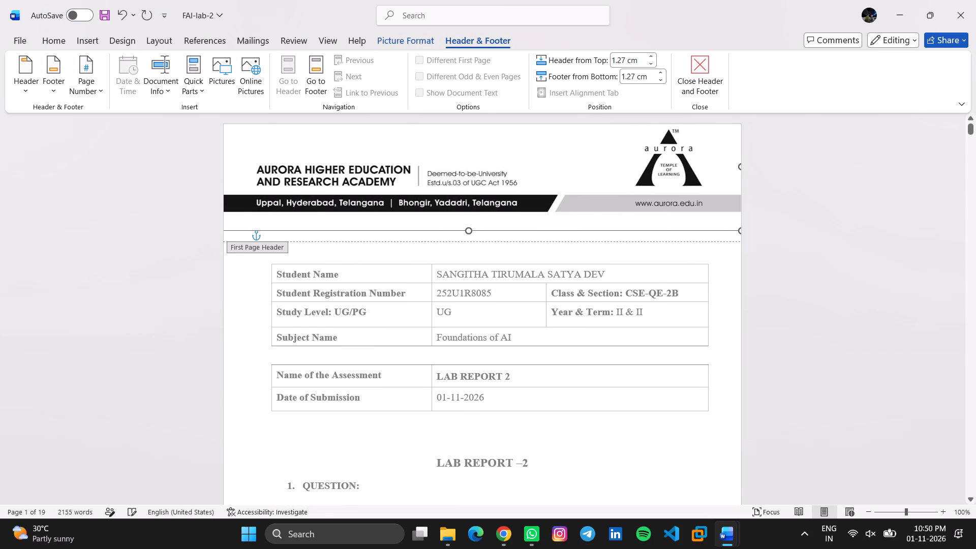
{"action": "left_click_drag", "start_coordinate": [404, 171], "coordinate": [403, 172]}
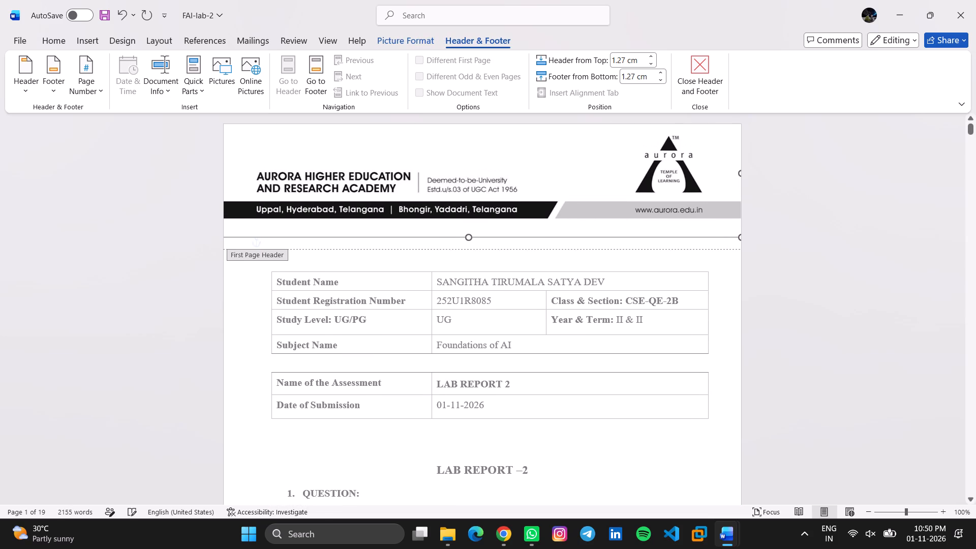
{"action": "left_click", "coordinate": [710, 72]}
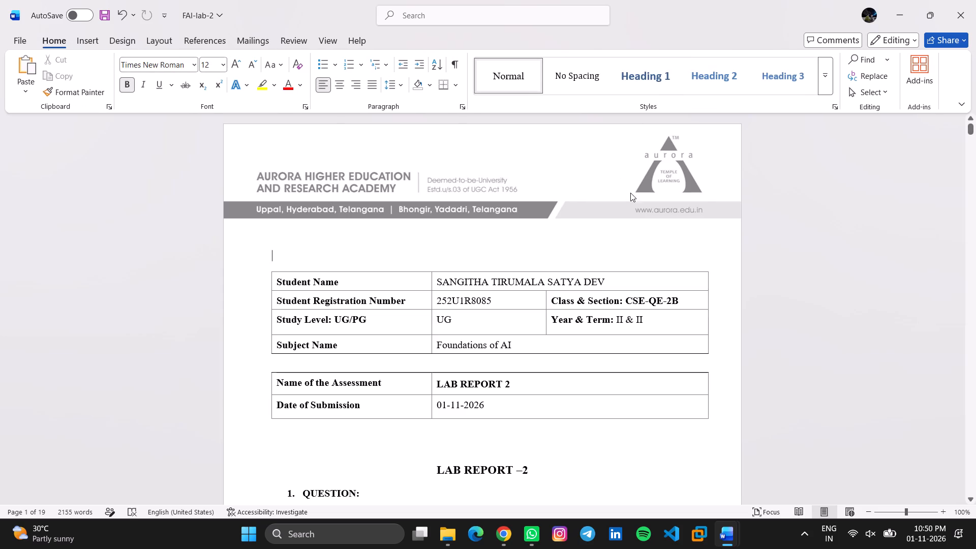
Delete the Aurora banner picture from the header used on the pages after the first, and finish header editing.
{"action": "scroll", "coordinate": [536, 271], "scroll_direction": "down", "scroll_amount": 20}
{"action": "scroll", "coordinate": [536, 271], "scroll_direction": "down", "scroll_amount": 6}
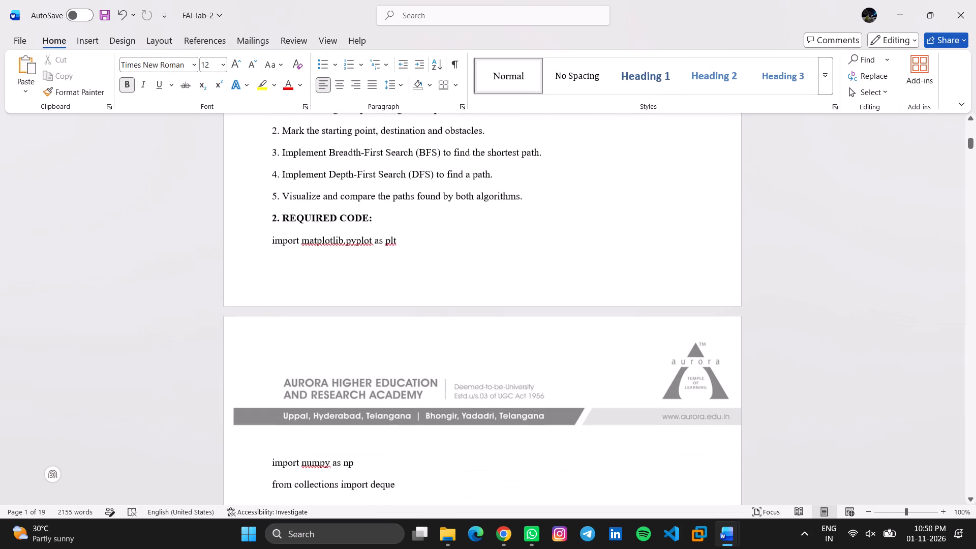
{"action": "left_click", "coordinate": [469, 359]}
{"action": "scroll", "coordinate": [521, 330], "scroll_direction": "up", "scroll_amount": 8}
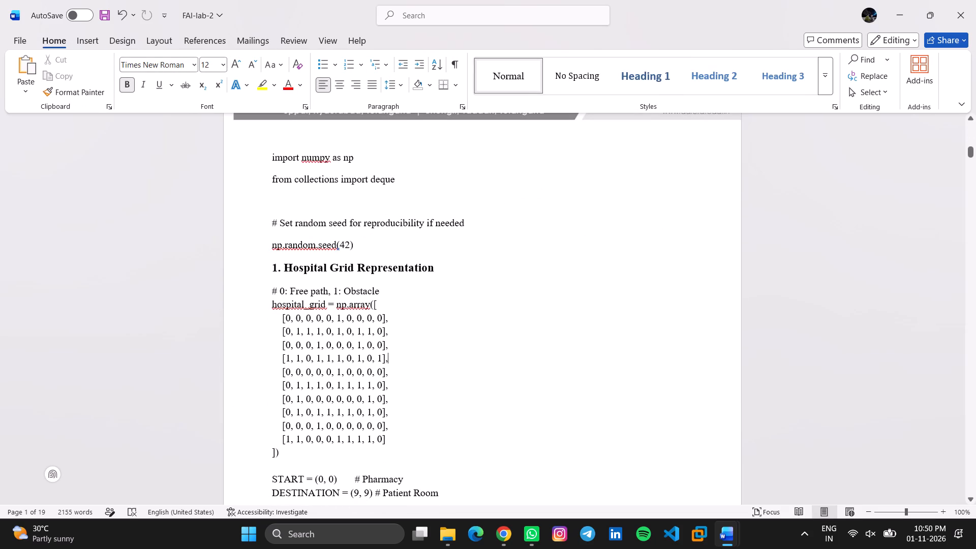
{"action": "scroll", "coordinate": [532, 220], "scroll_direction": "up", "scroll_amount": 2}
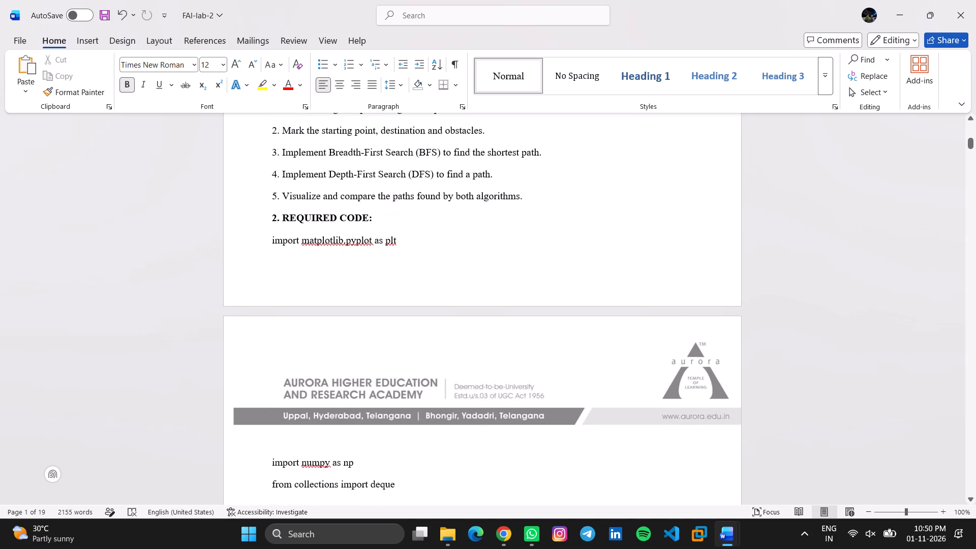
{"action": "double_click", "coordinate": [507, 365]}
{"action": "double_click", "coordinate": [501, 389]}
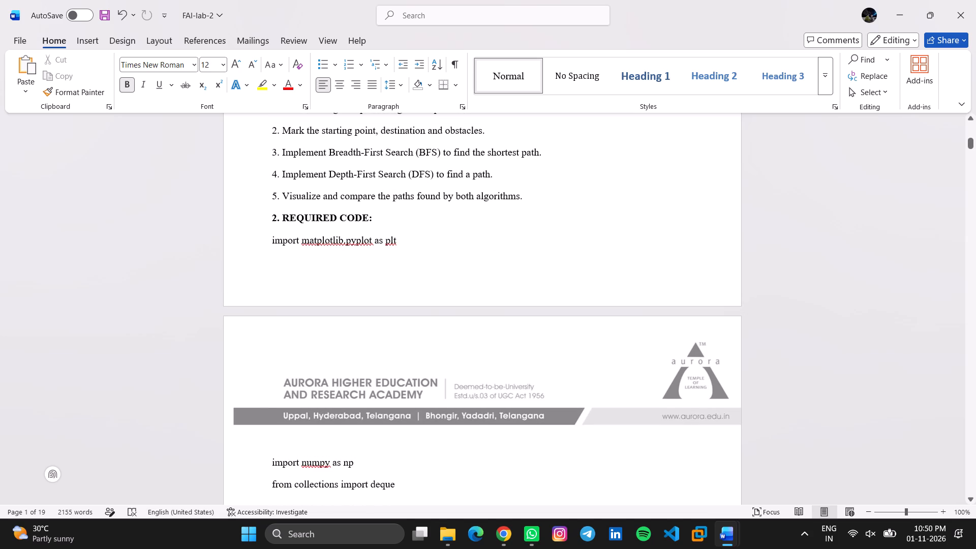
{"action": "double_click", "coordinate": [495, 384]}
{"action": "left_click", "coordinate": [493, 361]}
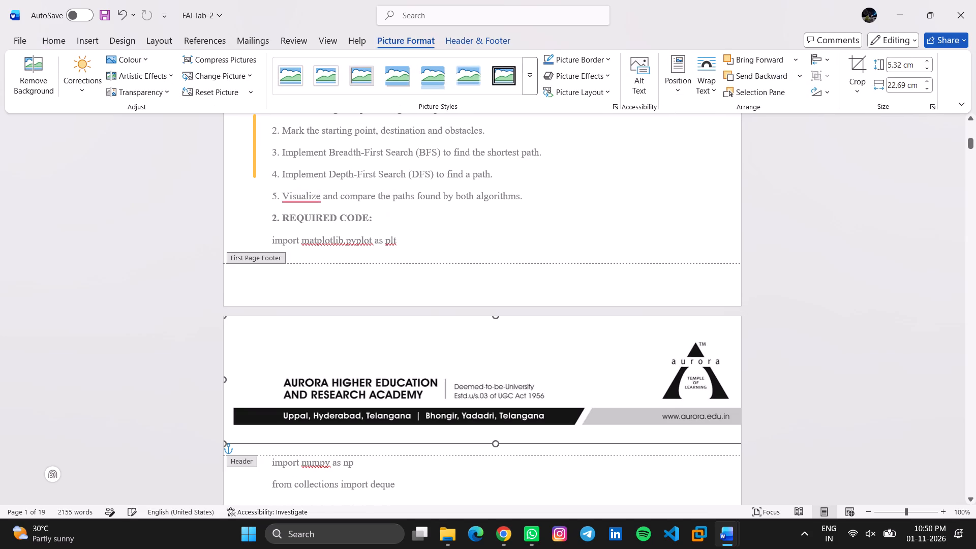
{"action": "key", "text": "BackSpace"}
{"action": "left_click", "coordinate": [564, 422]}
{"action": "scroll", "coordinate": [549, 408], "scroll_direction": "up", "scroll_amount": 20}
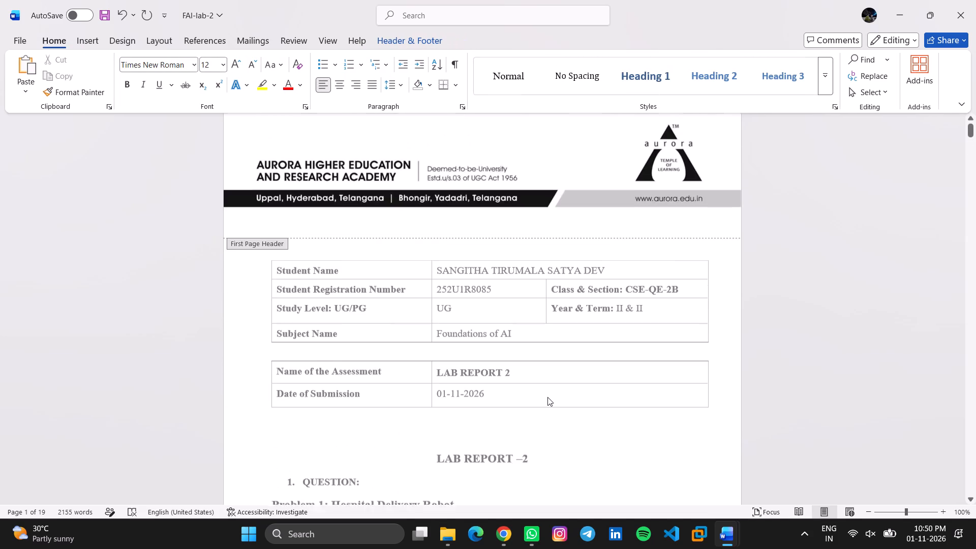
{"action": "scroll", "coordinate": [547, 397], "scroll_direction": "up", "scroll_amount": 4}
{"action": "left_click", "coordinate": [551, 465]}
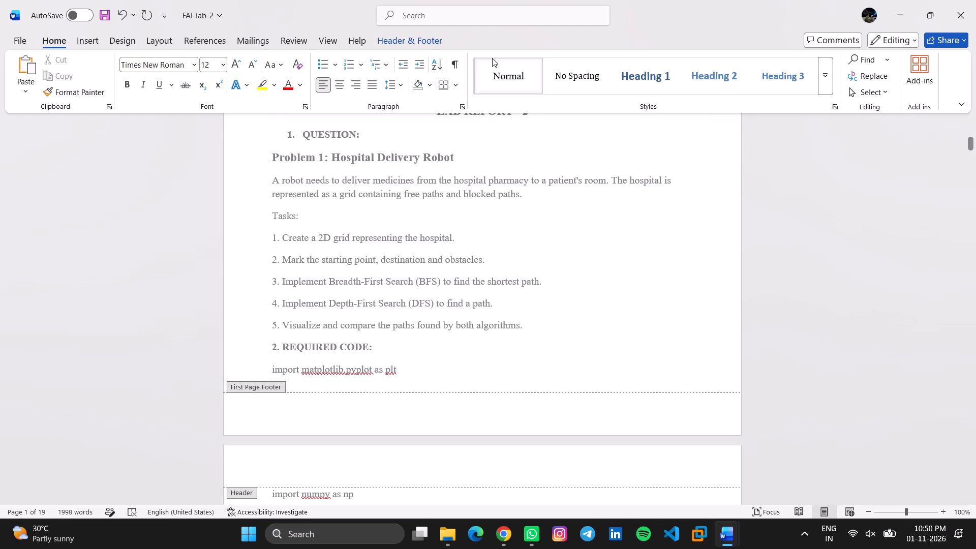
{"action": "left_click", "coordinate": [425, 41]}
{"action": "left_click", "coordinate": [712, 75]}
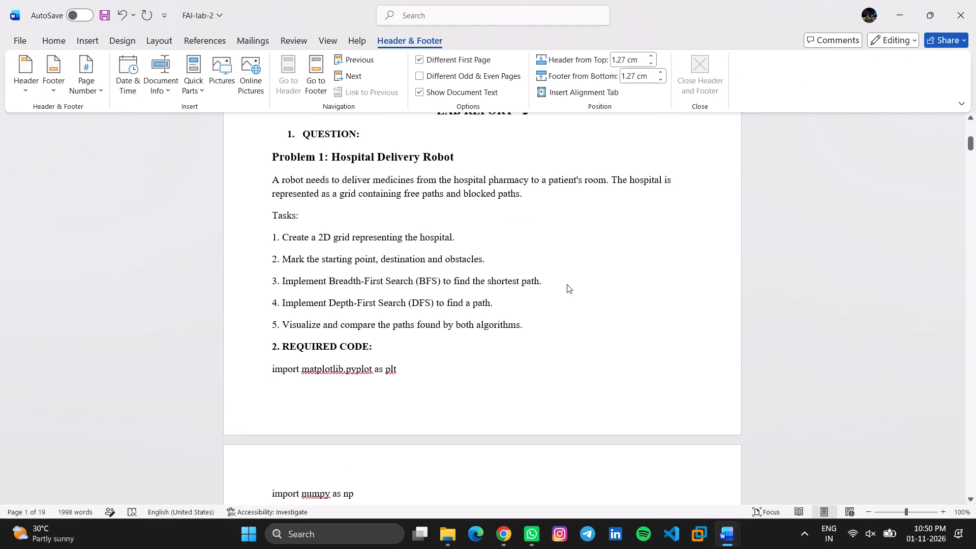
Cut the "Problem 1: Hospital Delivery Robot" heading from below the "QUESTION:" line.
{"action": "scroll", "coordinate": [547, 313], "scroll_direction": "up", "scroll_amount": 19}
{"action": "scroll", "coordinate": [534, 298], "scroll_direction": "down", "scroll_amount": 7}
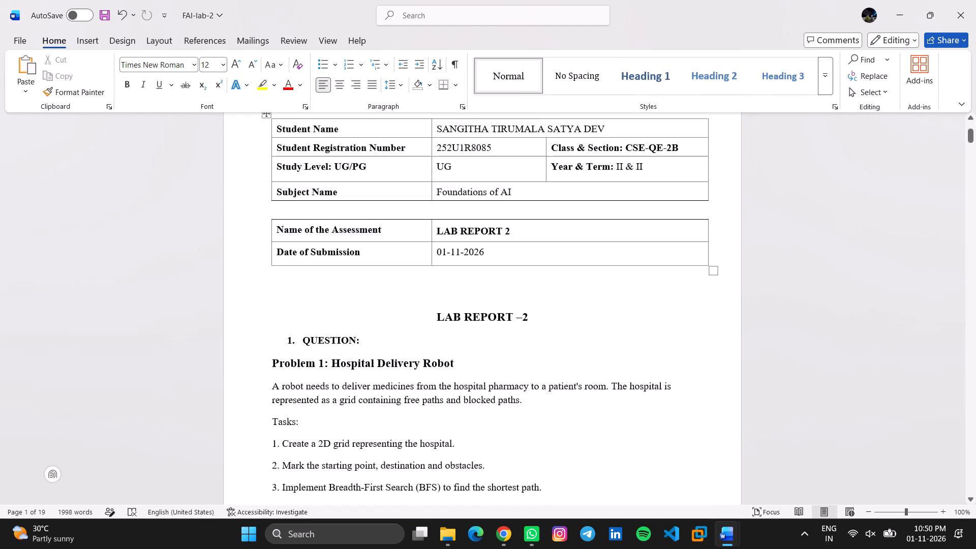
{"action": "scroll", "coordinate": [533, 303], "scroll_direction": "up", "scroll_amount": 4}
{"action": "scroll", "coordinate": [504, 225], "scroll_direction": "down", "scroll_amount": 4}
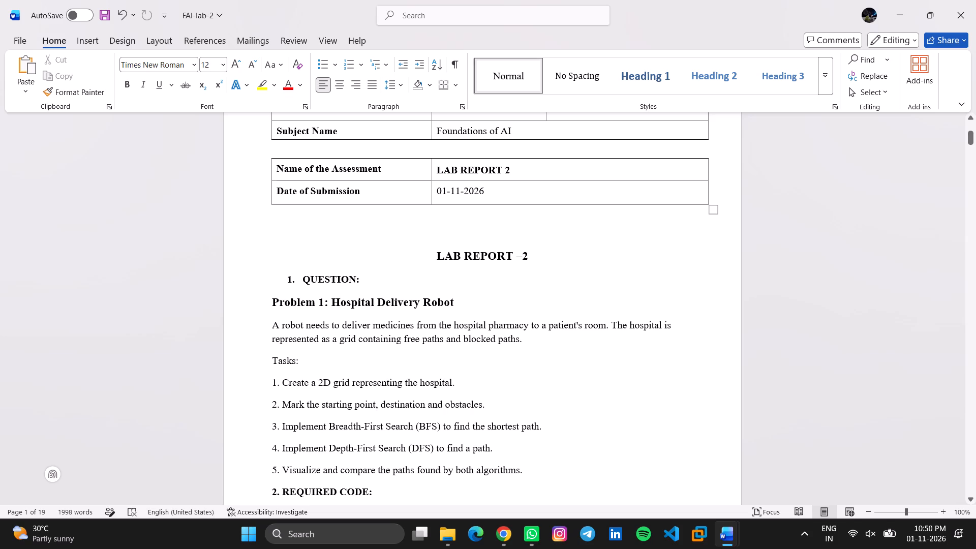
{"action": "left_click_drag", "start_coordinate": [457, 302], "coordinate": [403, 305]}
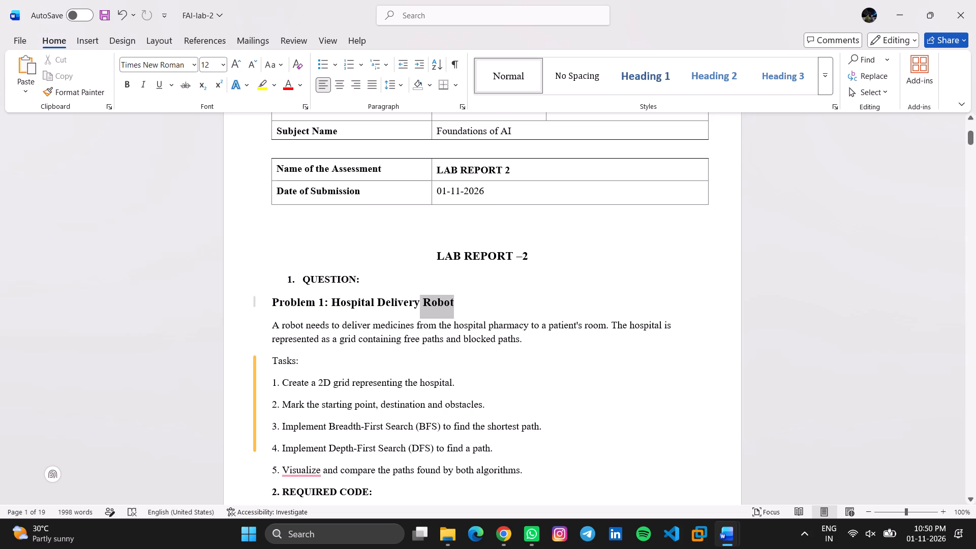
{"action": "left_click_drag", "start_coordinate": [403, 305], "coordinate": [273, 311]}
{"action": "key", "text": "ctrl+x"}
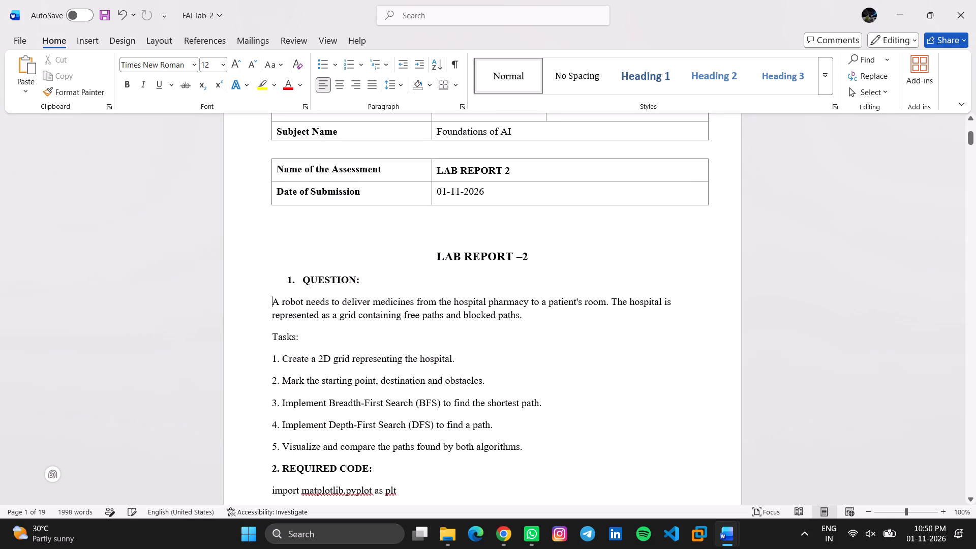
Set the left indent of the numbered "QUESTION:" line to 0 cm.
{"action": "left_click", "coordinate": [287, 284]}
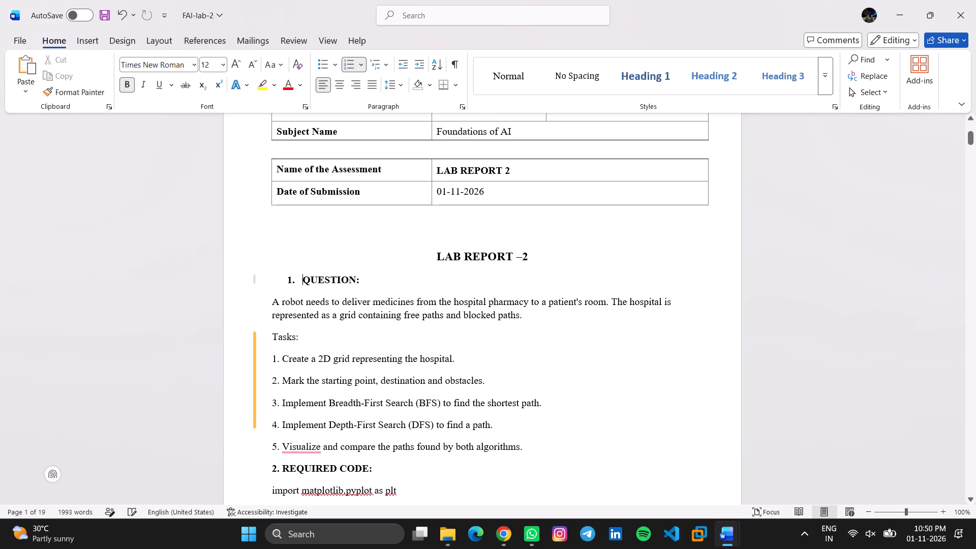
{"action": "left_click", "coordinate": [161, 40]}
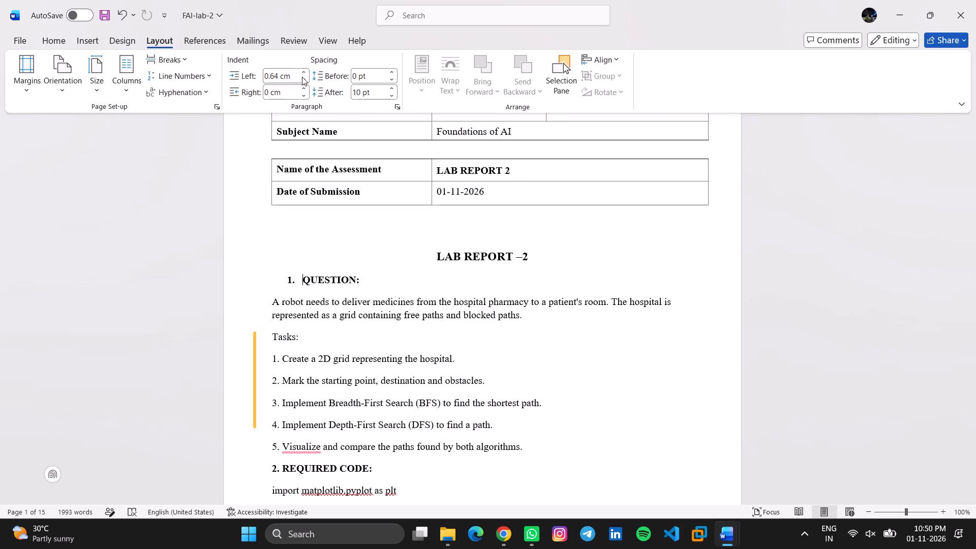
{"action": "left_click", "coordinate": [302, 77]}
{"action": "double_click", "coordinate": [302, 77]}
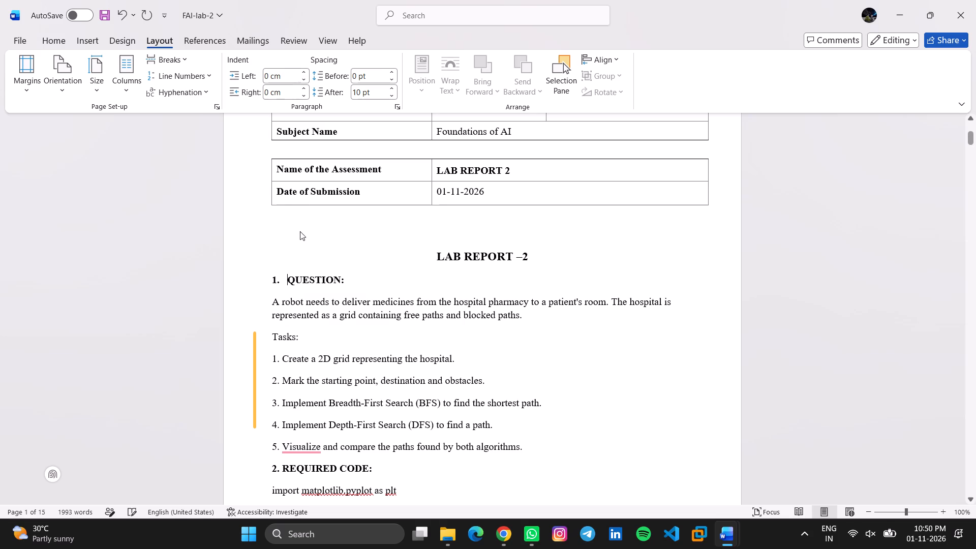
{"action": "key", "text": "Return"}
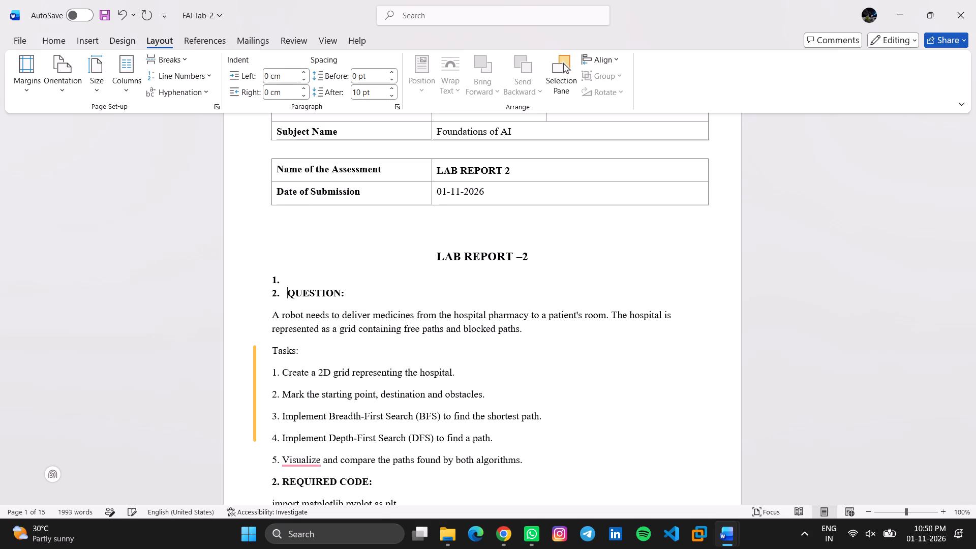
{"action": "key", "text": "ctrl+z"}
Paste the cut "Problem 1: Hospital Delivery Robot" heading on its own line between the "LAB REPORT –2" title and "QUESTION:".
{"action": "left_click", "coordinate": [573, 254]}
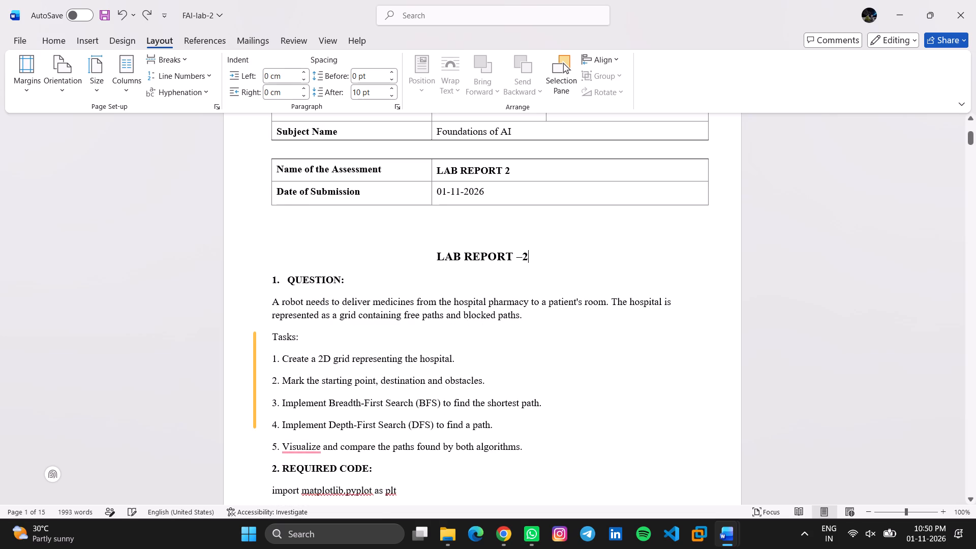
{"action": "key", "text": "Return"}
{"action": "key", "text": "BackSpace"}
{"action": "key", "text": "ctrl+v"}
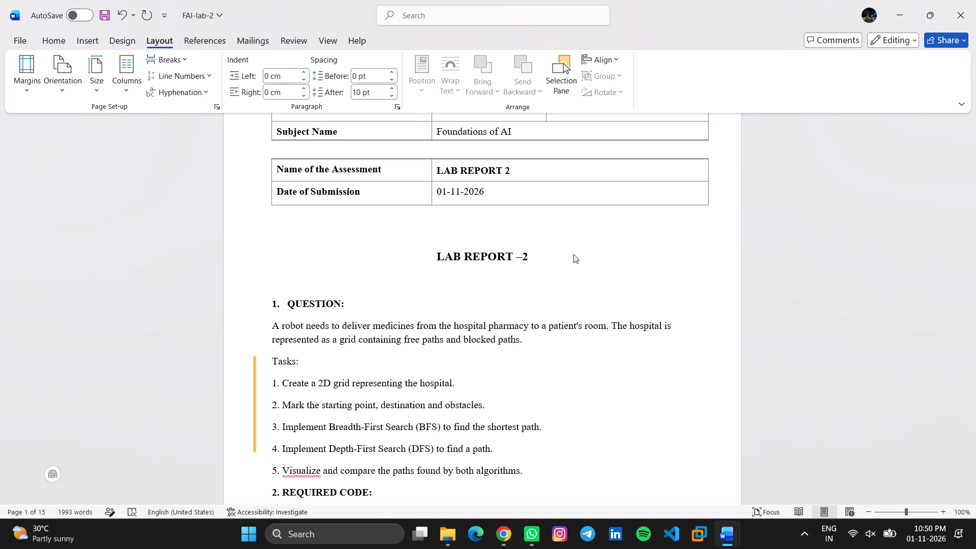
{"action": "key", "text": "BackSpace"}
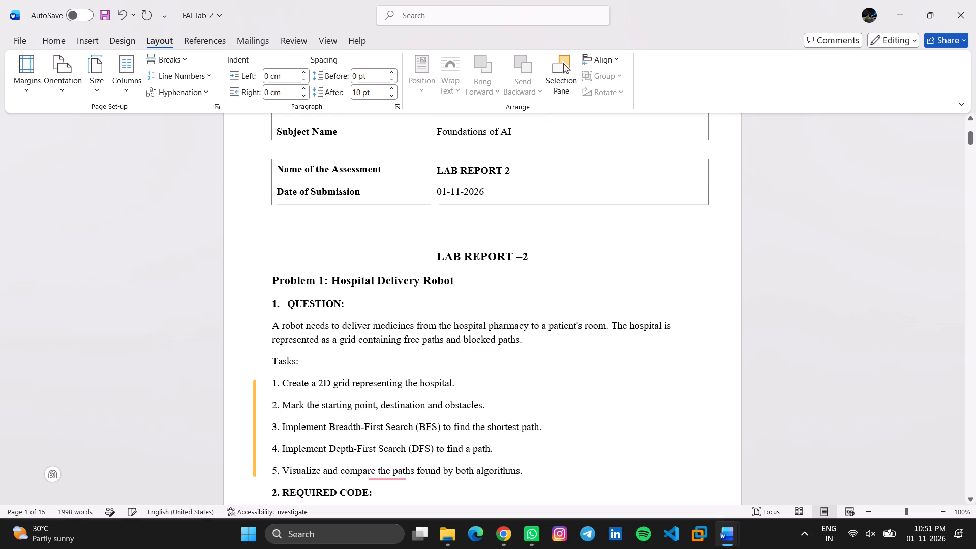
Center the "Problem 1: Hospital Delivery Robot" heading.
{"action": "left_click_drag", "start_coordinate": [463, 283], "coordinate": [279, 281]}
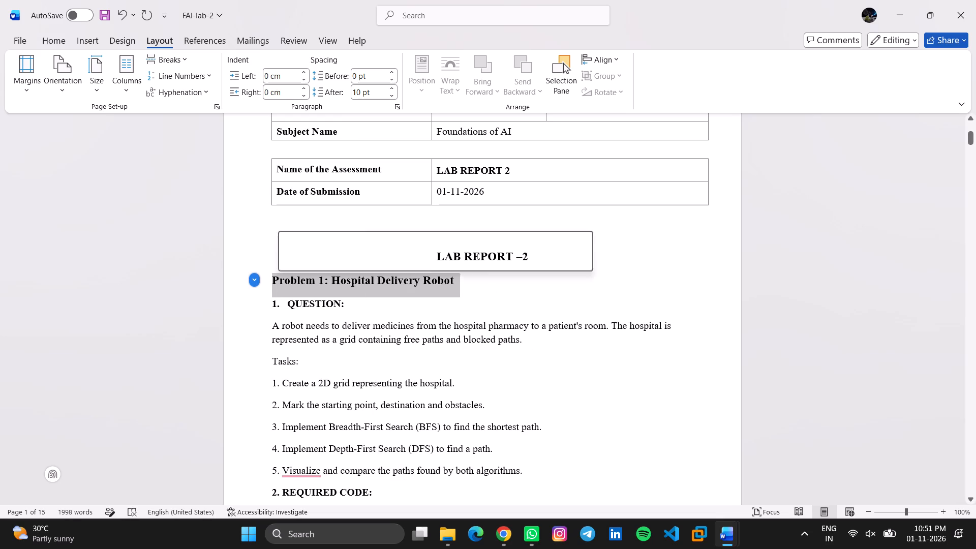
{"action": "left_click", "coordinate": [69, 43]}
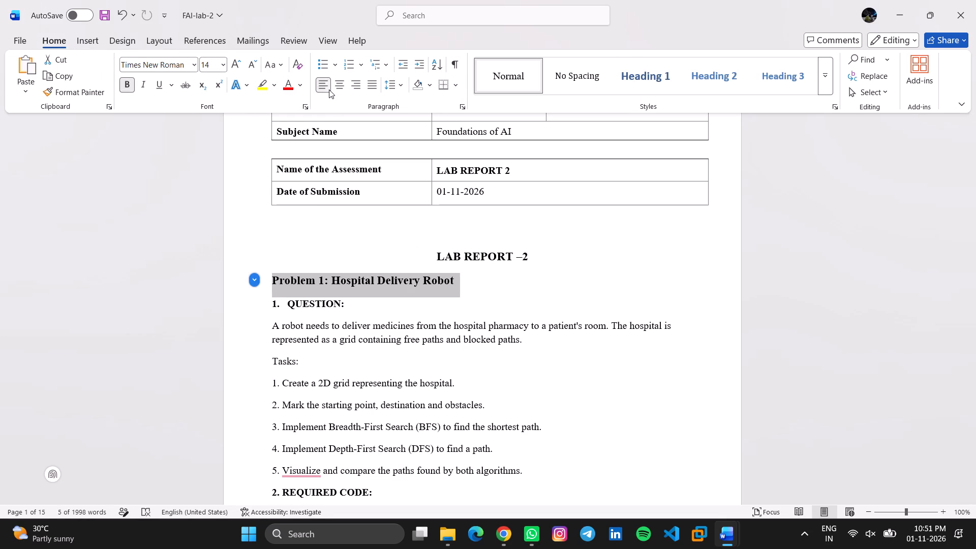
{"action": "left_click", "coordinate": [335, 90]}
{"action": "left_click", "coordinate": [527, 312]}
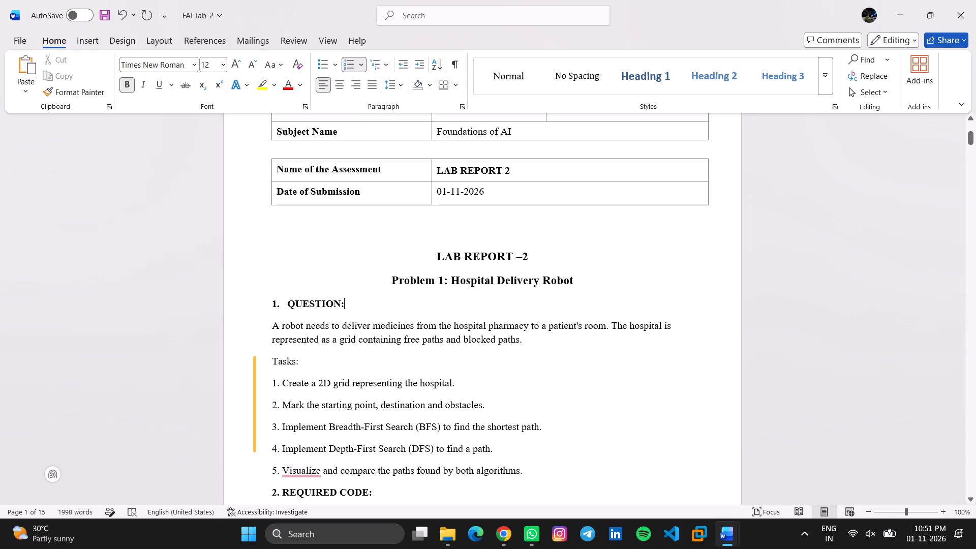
Insert two blank paragraphs after task 5 so that "2. REQUIRED CODE:" starts on the second page.
{"action": "scroll", "coordinate": [454, 330], "scroll_direction": "down", "scroll_amount": 11}
{"action": "scroll", "coordinate": [426, 349], "scroll_direction": "up", "scroll_amount": 3}
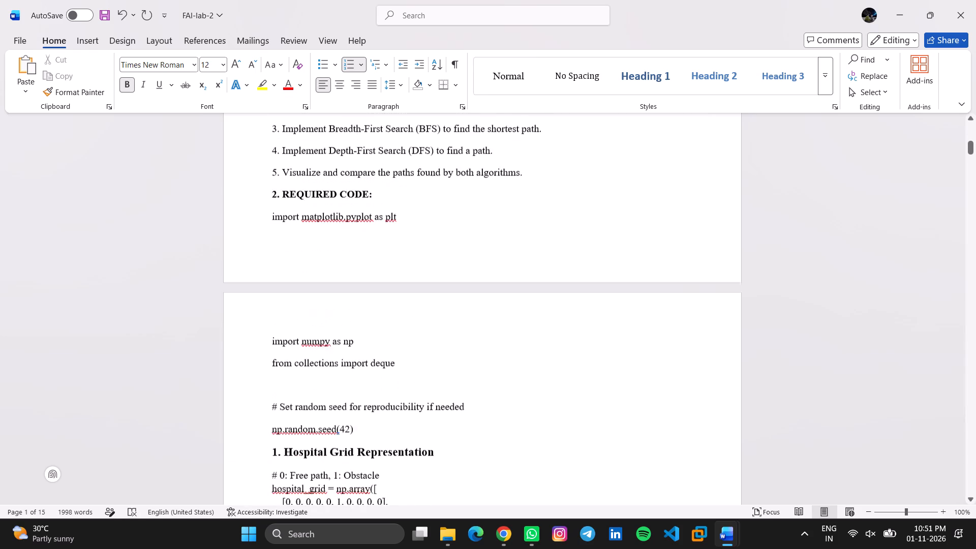
{"action": "left_click", "coordinate": [537, 229]}
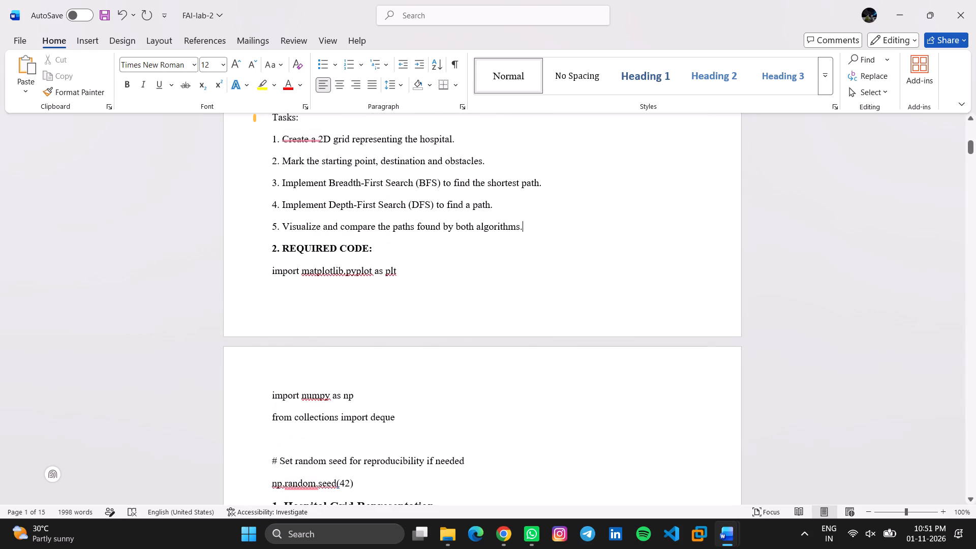
{"action": "key", "text": "Return"}
{"action": "key", "text": "Return"}
Review the layout of the Problem 1 code pages down to the "3. FINAL OUTPUT" heading.
{"action": "scroll", "coordinate": [484, 246], "scroll_direction": "down", "scroll_amount": 11}
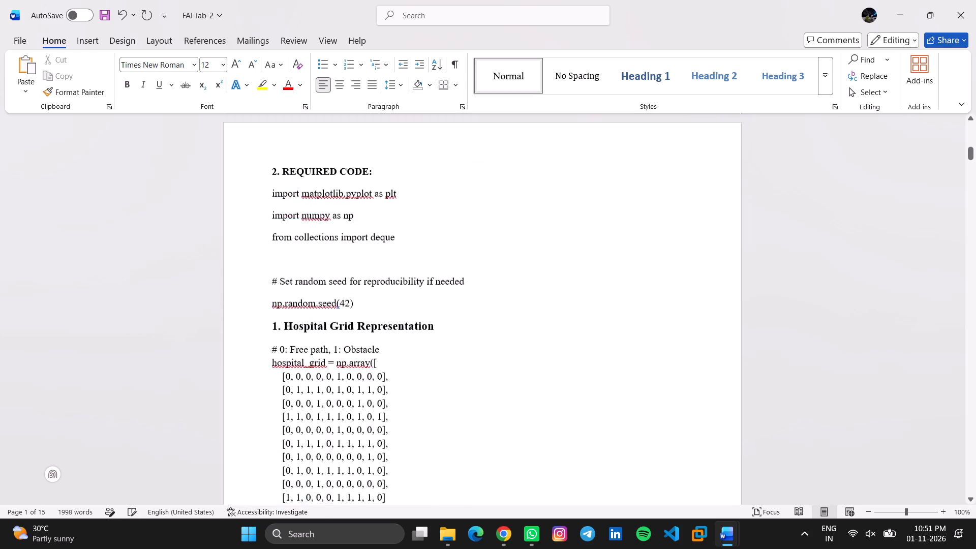
{"action": "scroll", "coordinate": [484, 255], "scroll_direction": "down", "scroll_amount": 18}
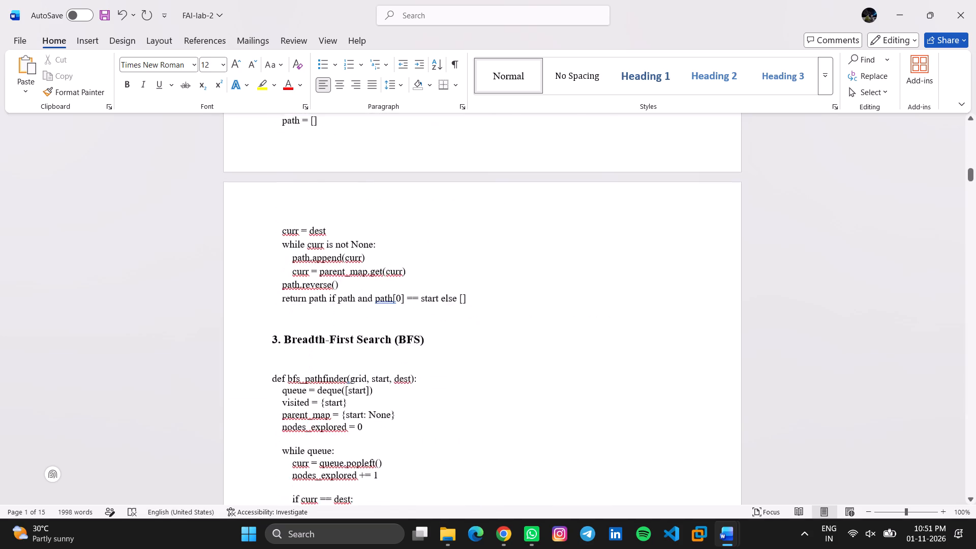
{"action": "scroll", "coordinate": [496, 287], "scroll_direction": "down", "scroll_amount": 18}
{"action": "scroll", "coordinate": [511, 306], "scroll_direction": "down", "scroll_amount": 6}
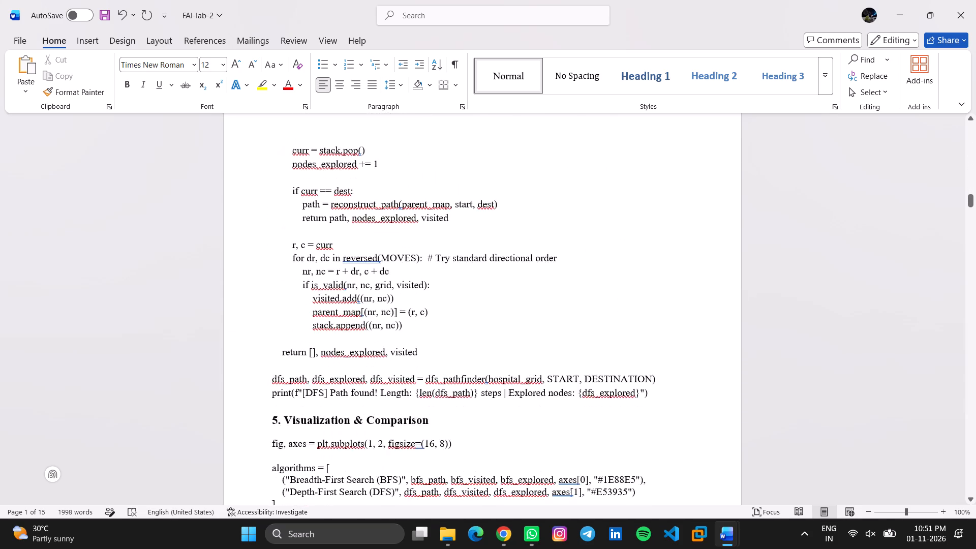
{"action": "scroll", "coordinate": [513, 310], "scroll_direction": "down", "scroll_amount": 12}
{"action": "scroll", "coordinate": [514, 313], "scroll_direction": "down", "scroll_amount": 12}
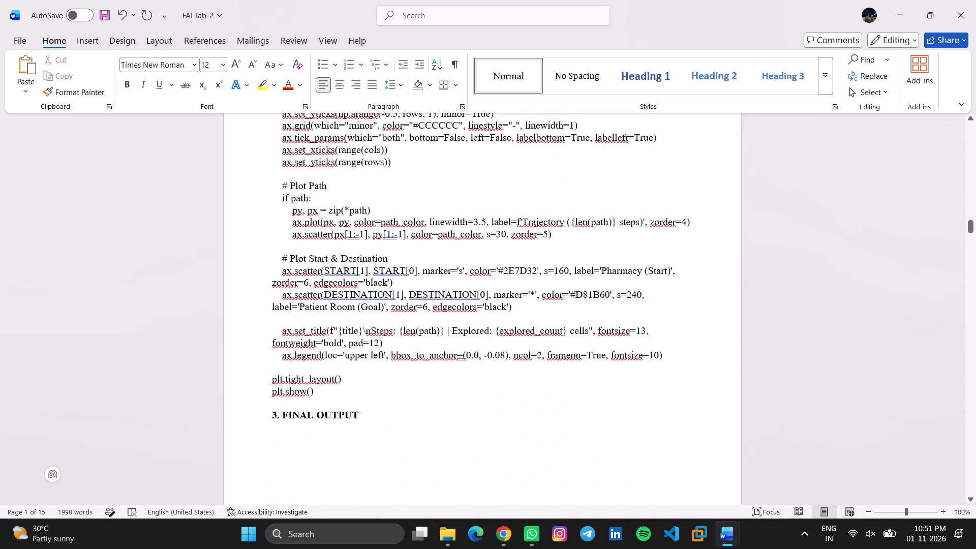
{"action": "scroll", "coordinate": [516, 318], "scroll_direction": "down", "scroll_amount": 5}
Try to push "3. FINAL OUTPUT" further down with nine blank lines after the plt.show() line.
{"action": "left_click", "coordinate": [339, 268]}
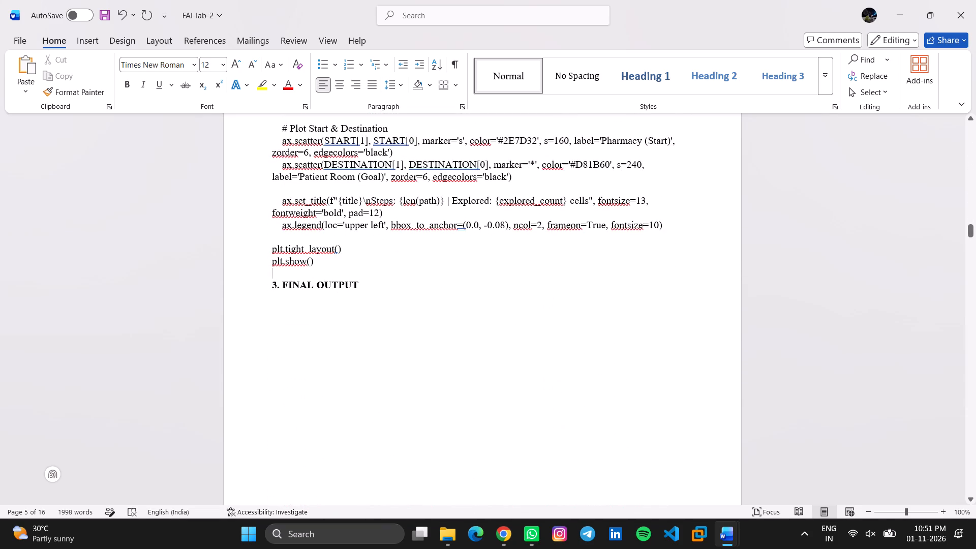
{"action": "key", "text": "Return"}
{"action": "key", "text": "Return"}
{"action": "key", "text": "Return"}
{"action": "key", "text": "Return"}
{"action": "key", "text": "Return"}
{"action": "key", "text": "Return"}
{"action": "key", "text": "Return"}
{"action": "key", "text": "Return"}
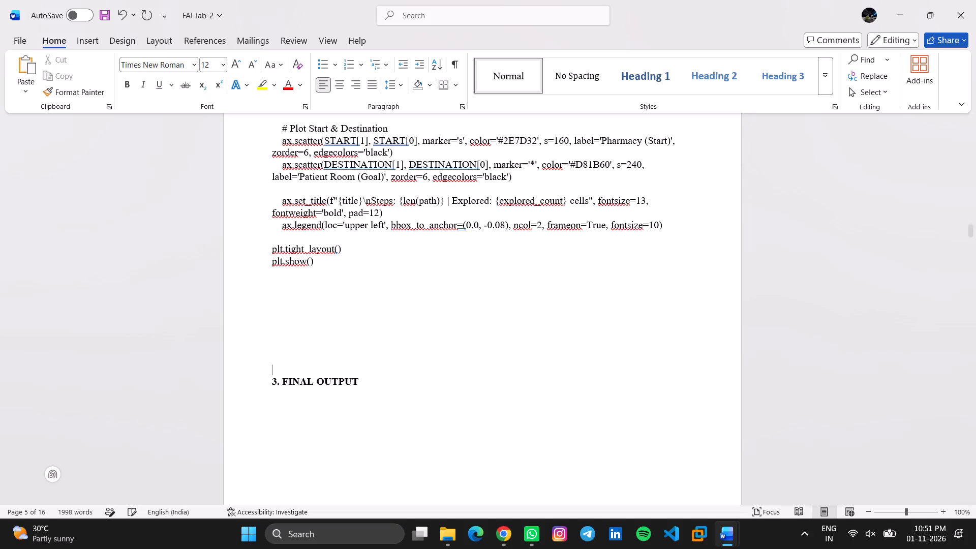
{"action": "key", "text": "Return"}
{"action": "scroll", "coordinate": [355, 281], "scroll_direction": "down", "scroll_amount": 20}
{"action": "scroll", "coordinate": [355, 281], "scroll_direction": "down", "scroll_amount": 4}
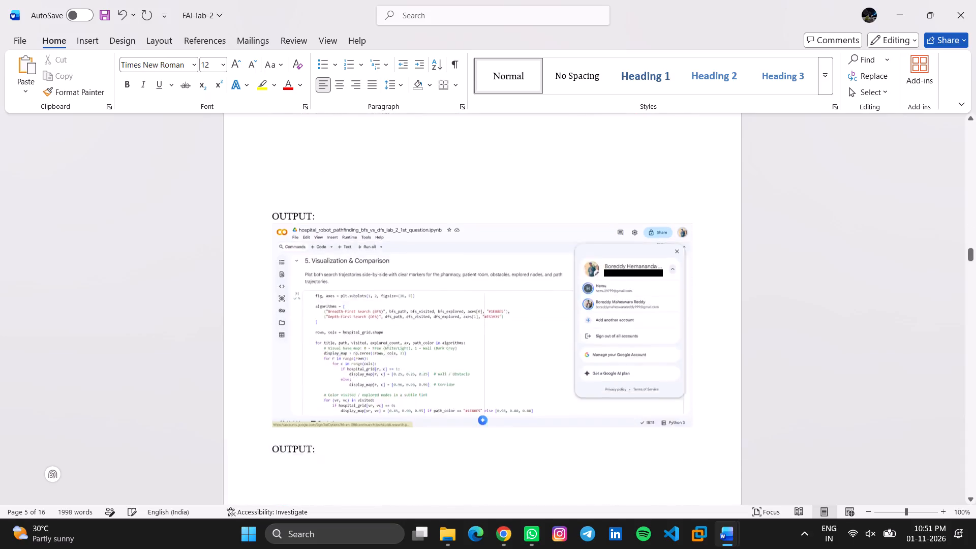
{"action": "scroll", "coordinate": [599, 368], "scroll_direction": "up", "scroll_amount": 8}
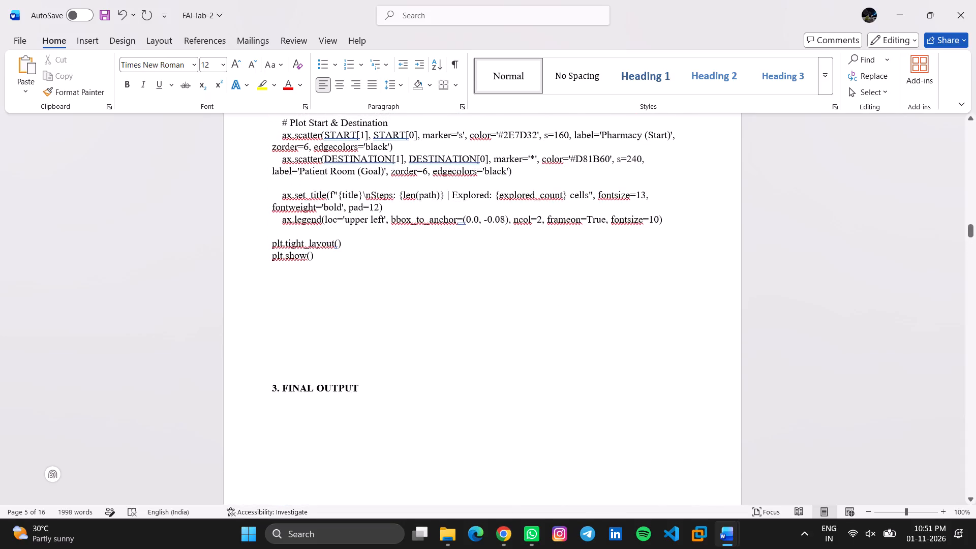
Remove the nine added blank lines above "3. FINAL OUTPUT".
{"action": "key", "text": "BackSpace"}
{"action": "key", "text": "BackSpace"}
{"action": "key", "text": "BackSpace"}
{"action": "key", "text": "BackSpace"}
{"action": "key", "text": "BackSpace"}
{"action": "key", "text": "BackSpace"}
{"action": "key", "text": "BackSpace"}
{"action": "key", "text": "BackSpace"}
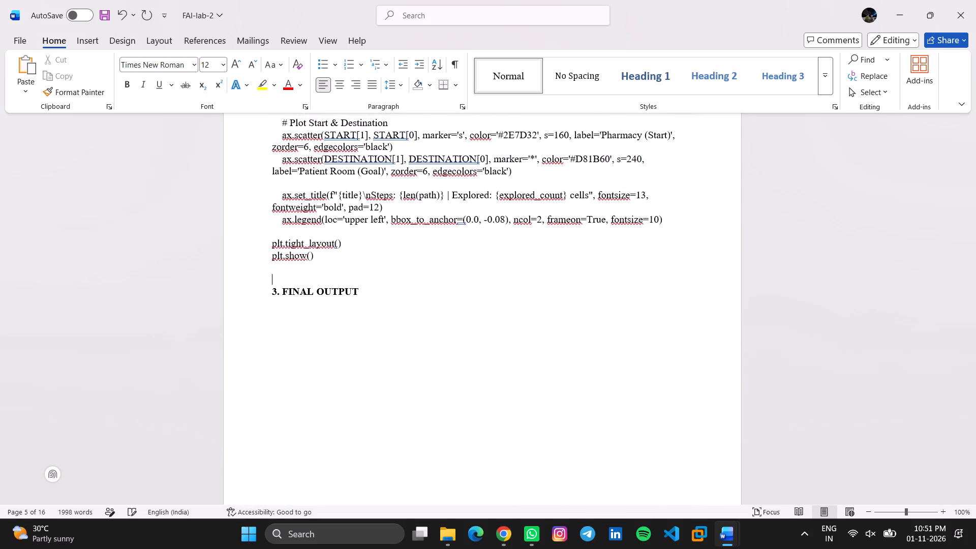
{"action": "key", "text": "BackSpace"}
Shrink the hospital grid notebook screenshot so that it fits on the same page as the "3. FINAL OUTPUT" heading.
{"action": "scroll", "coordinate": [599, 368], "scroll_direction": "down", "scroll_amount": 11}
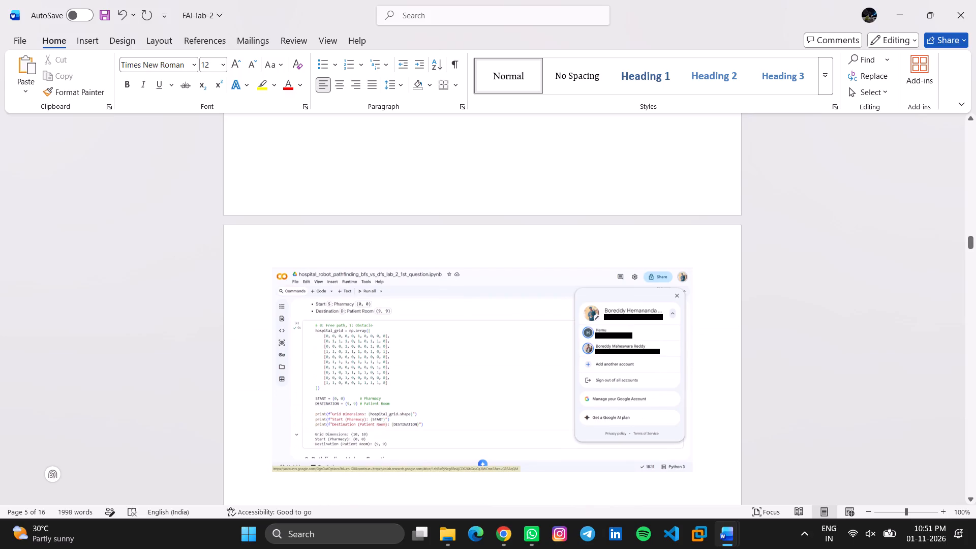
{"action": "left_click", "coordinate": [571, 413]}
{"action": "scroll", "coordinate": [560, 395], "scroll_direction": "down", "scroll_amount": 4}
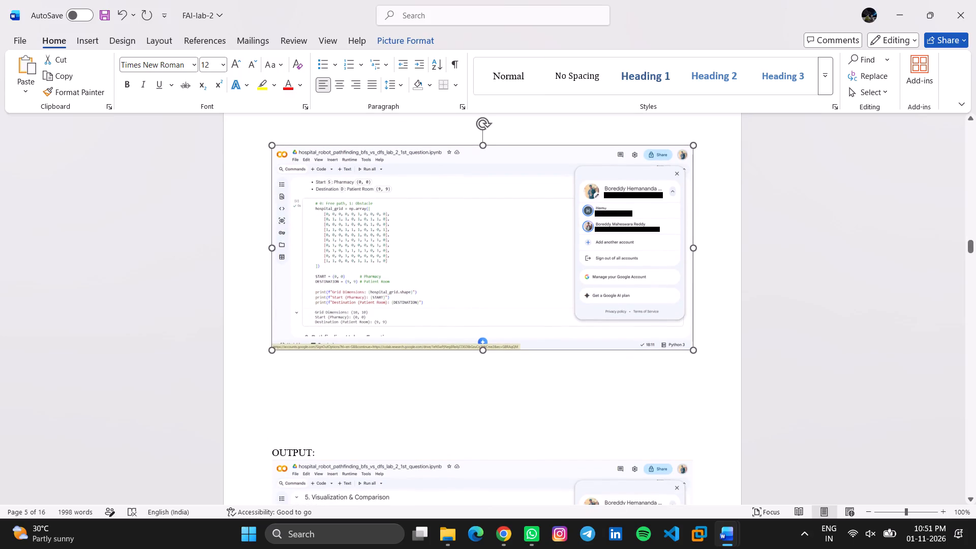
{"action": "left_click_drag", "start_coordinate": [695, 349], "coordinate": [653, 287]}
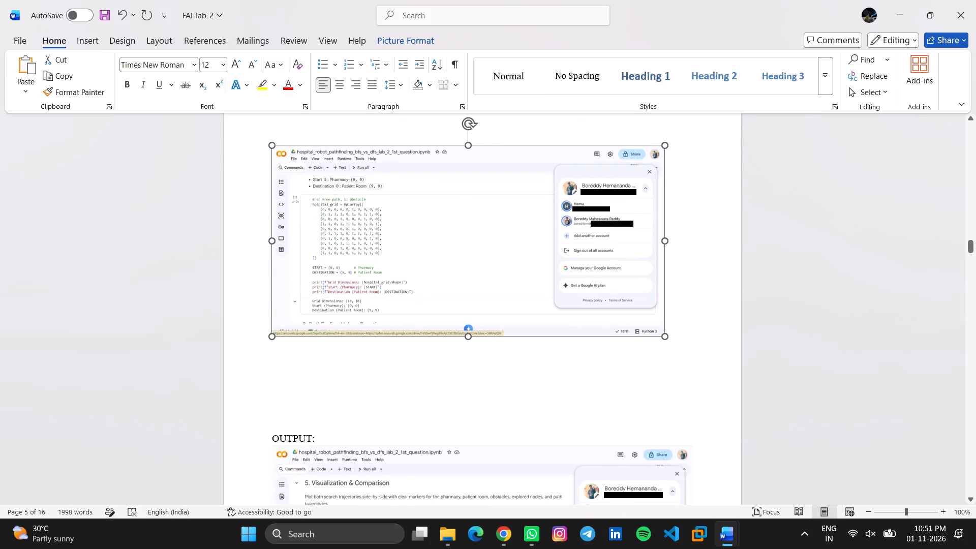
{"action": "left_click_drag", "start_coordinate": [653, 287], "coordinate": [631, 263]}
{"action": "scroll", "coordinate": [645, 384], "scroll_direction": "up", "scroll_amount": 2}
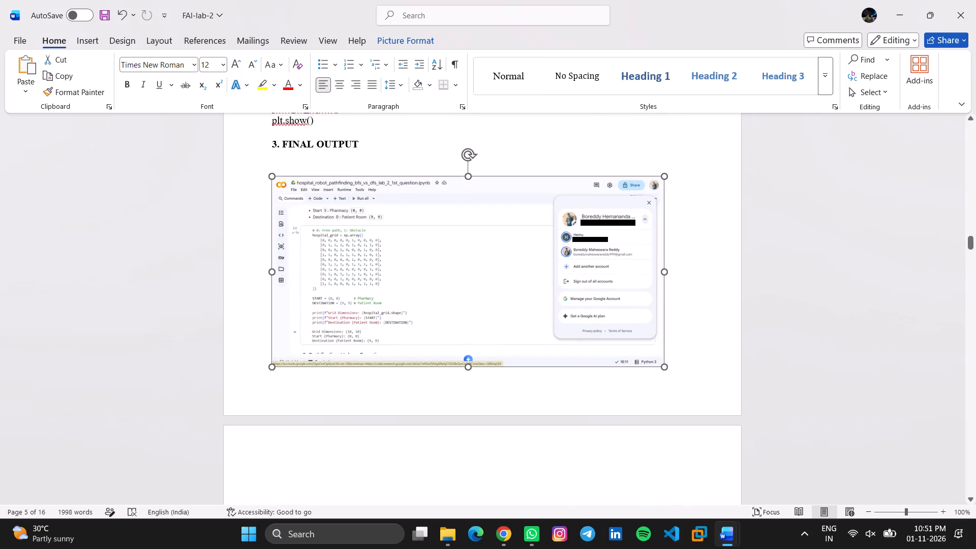
Remove the blank line between "3. FINAL OUTPUT" and the notebook screenshot below it.
{"action": "left_click", "coordinate": [325, 164]}
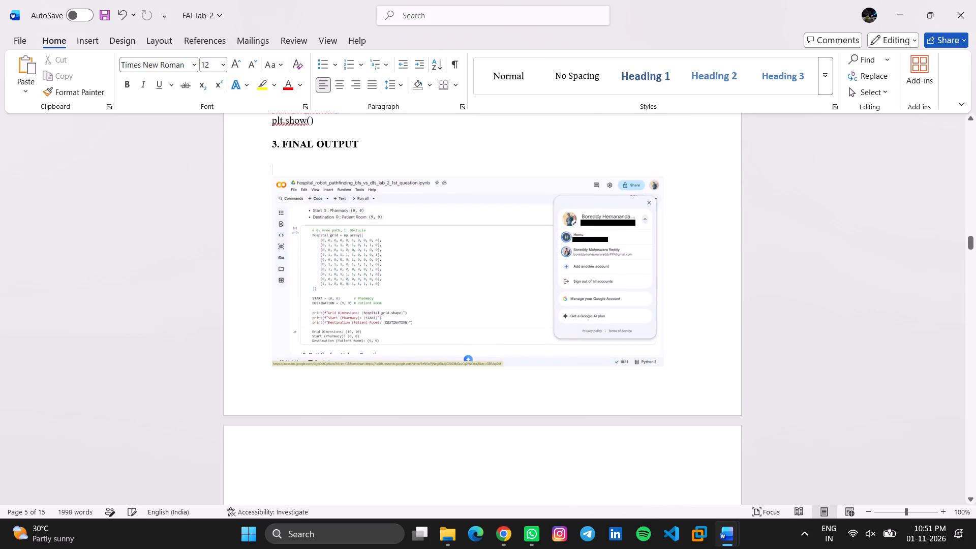
{"action": "key", "text": "BackSpace"}
{"action": "key", "text": "BackSpace"}
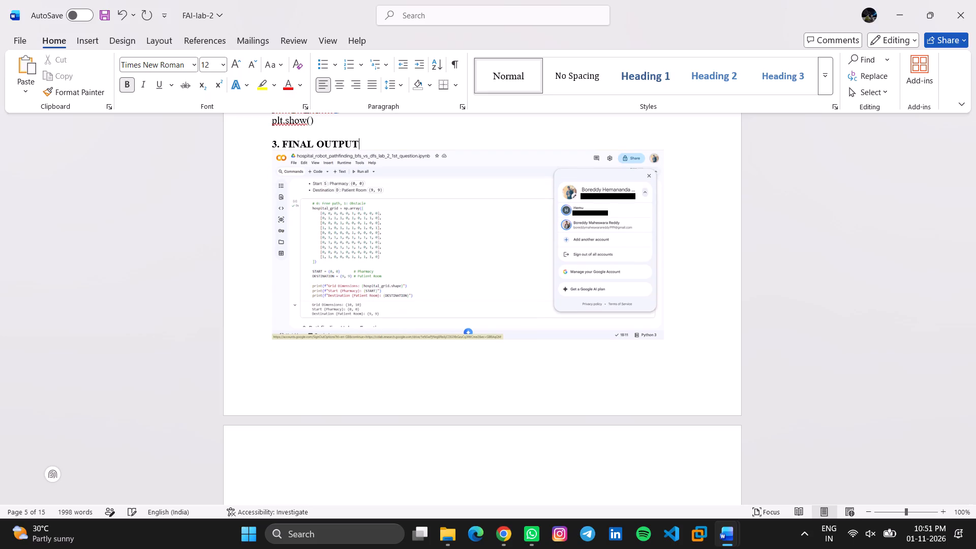
Delete the hospital grid notebook screenshot under "3. FINAL OUTPUT".
{"action": "left_click", "coordinate": [403, 262]}
{"action": "key", "text": "BackSpace"}
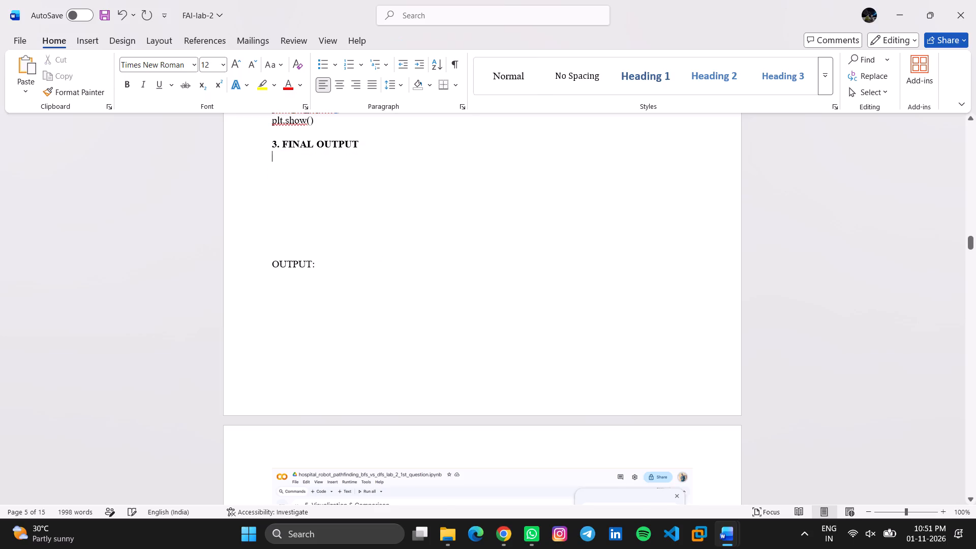
Delete the "OUTPUT:" label above the "5. Visualization & Comparison" screenshot.
{"action": "scroll", "coordinate": [400, 299], "scroll_direction": "down", "scroll_amount": 5}
{"action": "scroll", "coordinate": [427, 323], "scroll_direction": "up", "scroll_amount": 6}
{"action": "scroll", "coordinate": [427, 323], "scroll_direction": "down", "scroll_amount": 4}
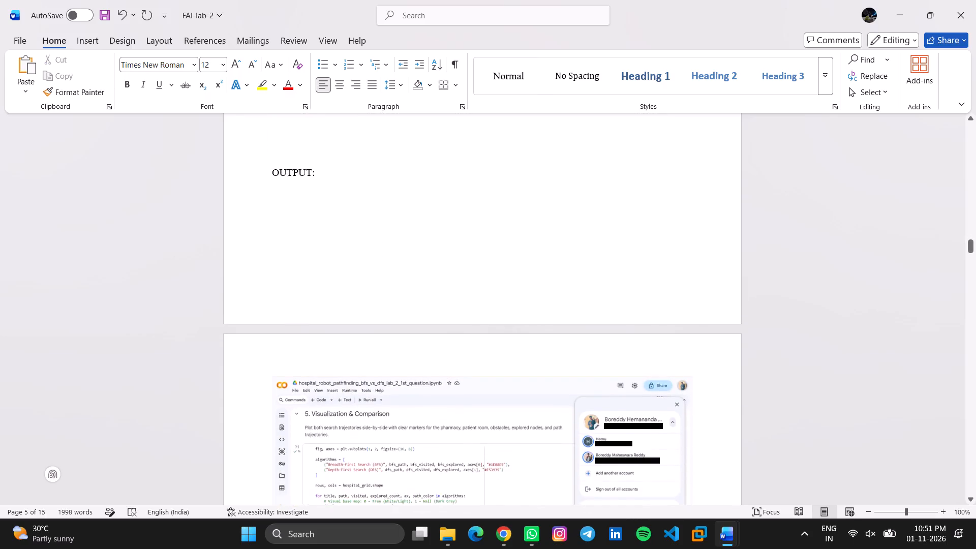
{"action": "left_click_drag", "start_coordinate": [327, 176], "coordinate": [273, 169]}
{"action": "key", "text": "BackSpace"}
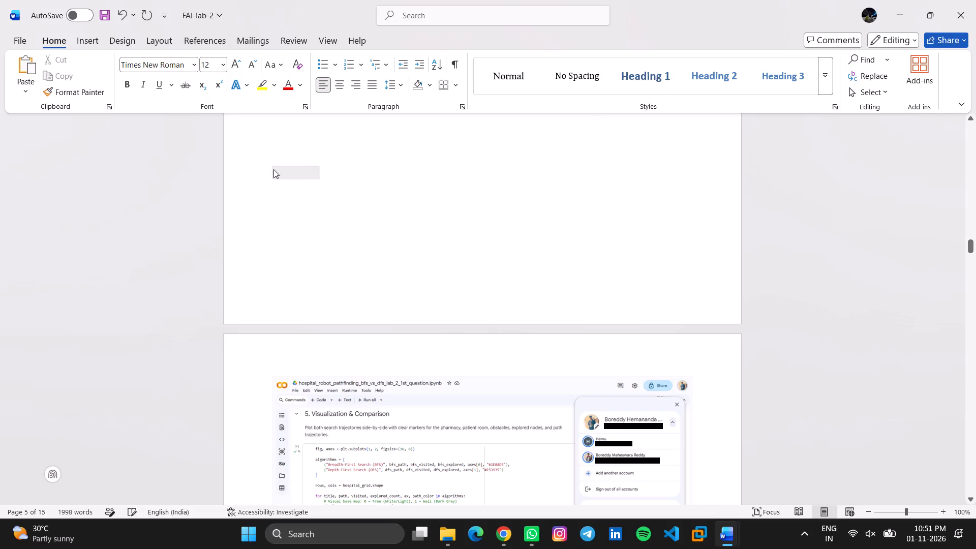
Delete the "5. Visualization & Comparison" notebook screenshot together with the blank line below it.
{"action": "scroll", "coordinate": [384, 229], "scroll_direction": "up", "scroll_amount": 9}
{"action": "scroll", "coordinate": [393, 235], "scroll_direction": "down", "scroll_amount": 7}
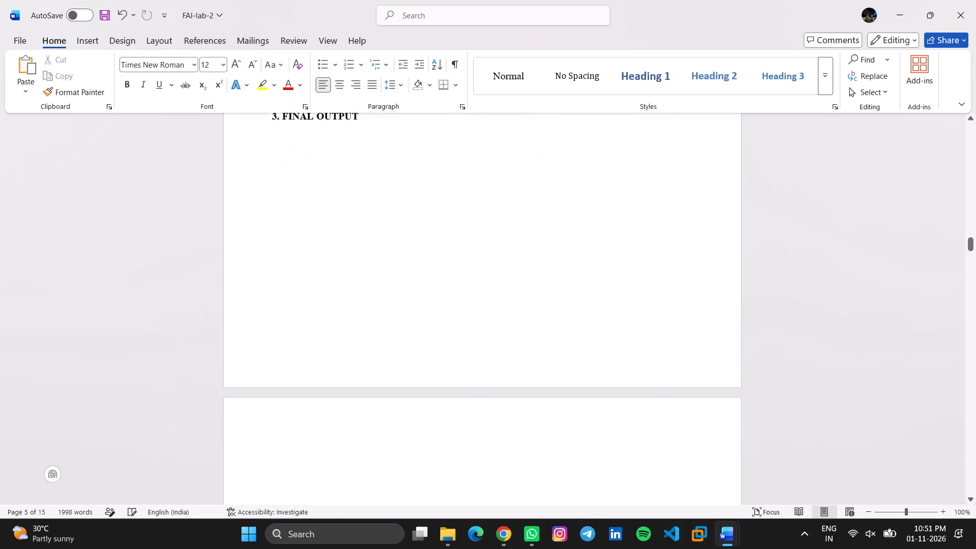
{"action": "scroll", "coordinate": [400, 260], "scroll_direction": "down", "scroll_amount": 6}
{"action": "left_click", "coordinate": [424, 374]}
{"action": "key", "text": "BackSpace"}
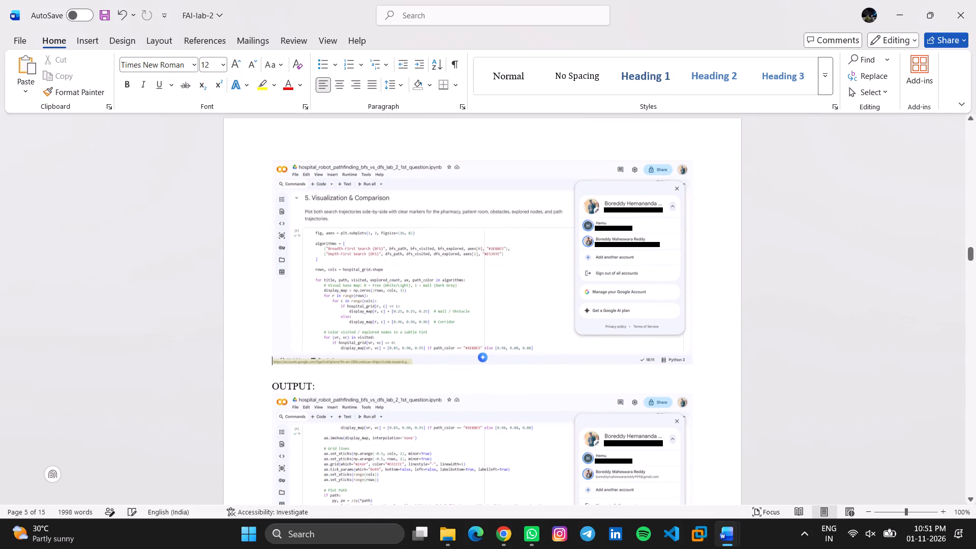
{"action": "left_click", "coordinate": [469, 305]}
{"action": "left_click", "coordinate": [493, 266]}
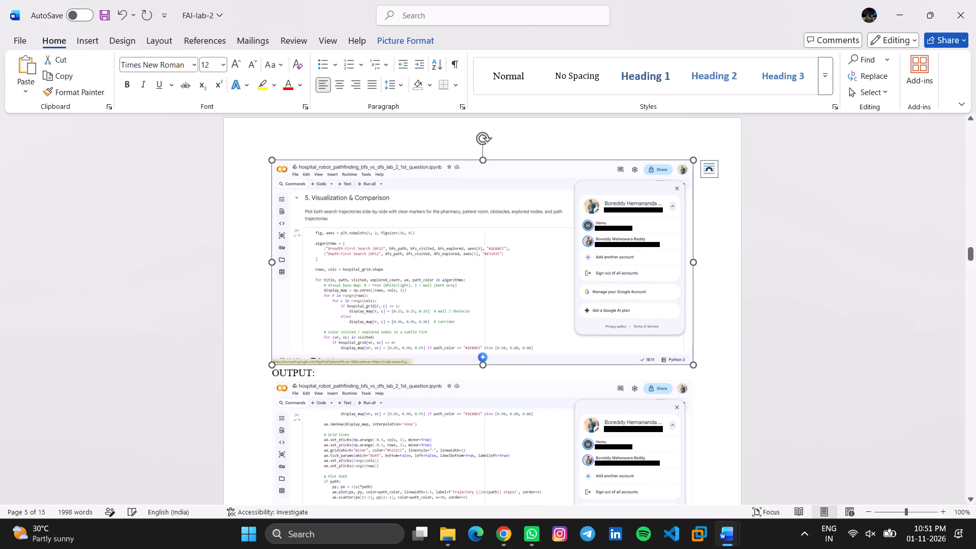
{"action": "key", "text": "BackSpace"}
Delete the remaining notebook screenshot content and leftover "OUTPUT:" text above the "4. COLAB-LINK:-" heading.
{"action": "left_click", "coordinate": [486, 380]}
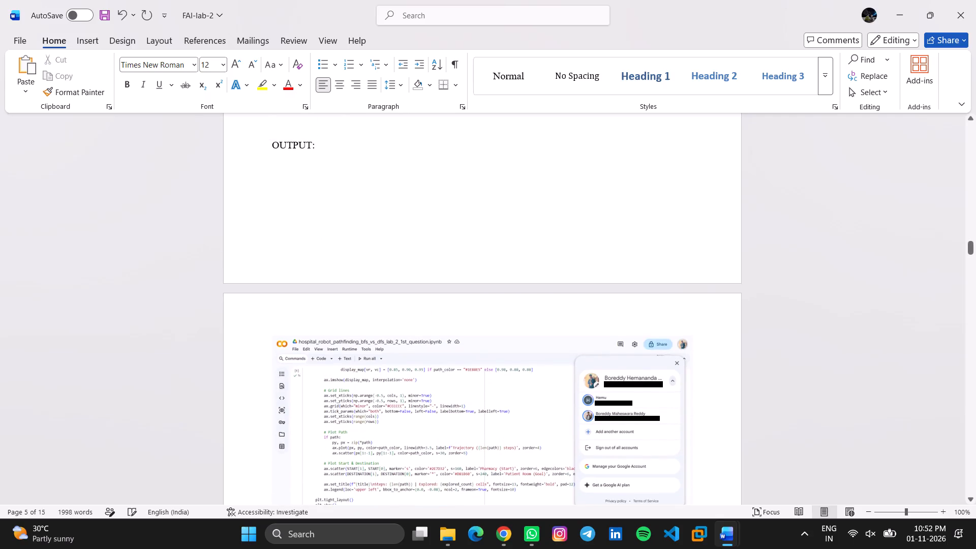
{"action": "key", "text": "BackSpace"}
{"action": "left_click", "coordinate": [479, 404]}
{"action": "key", "text": "BackSpace"}
{"action": "scroll", "coordinate": [478, 402], "scroll_direction": "down", "scroll_amount": 3}
{"action": "scroll", "coordinate": [476, 400], "scroll_direction": "up", "scroll_amount": 4}
{"action": "left_click_drag", "start_coordinate": [310, 220], "coordinate": [271, 175]}
{"action": "key", "text": "BackSpace"}
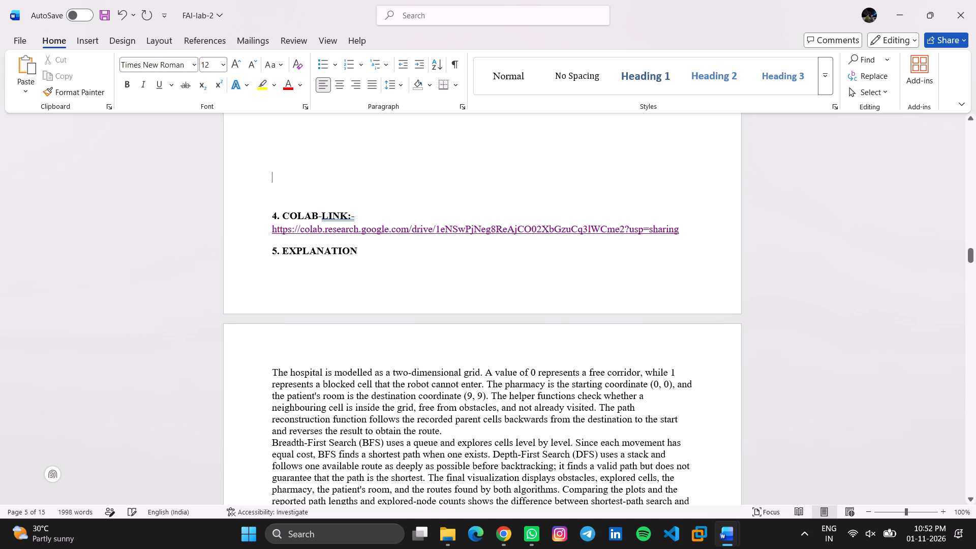
Switch to the Lab2 part 2.ipynb Colab notebook in Chrome and run its campus grid, pathfinding helpers and BFS code cells.
{"action": "key", "text": "alt+Tab"}
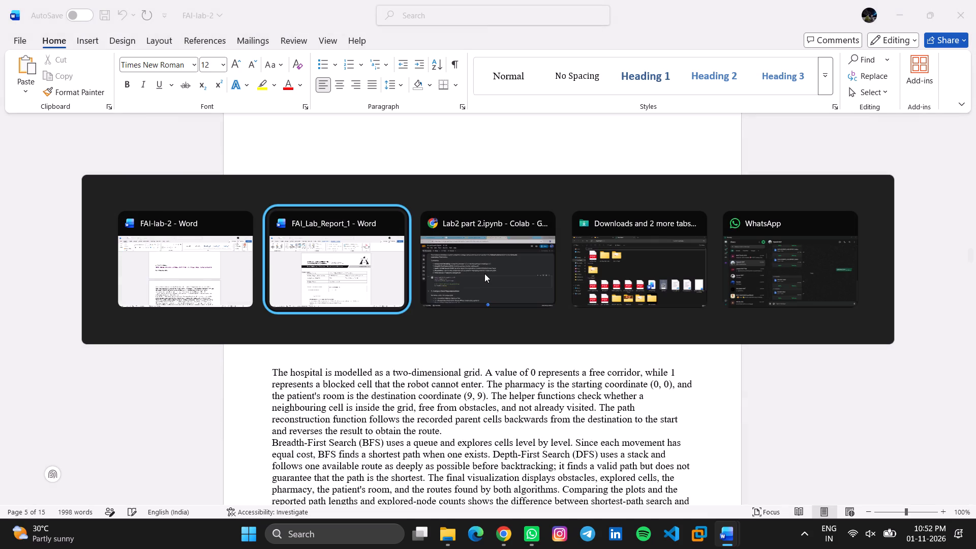
{"action": "key", "text": "alt+Tab"}
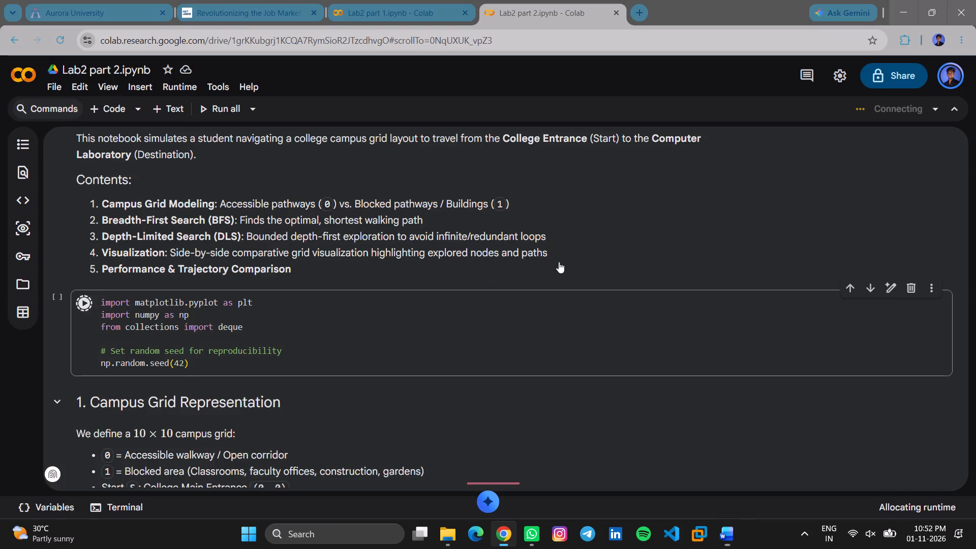
{"action": "scroll", "coordinate": [191, 275], "scroll_direction": "down", "scroll_amount": 2}
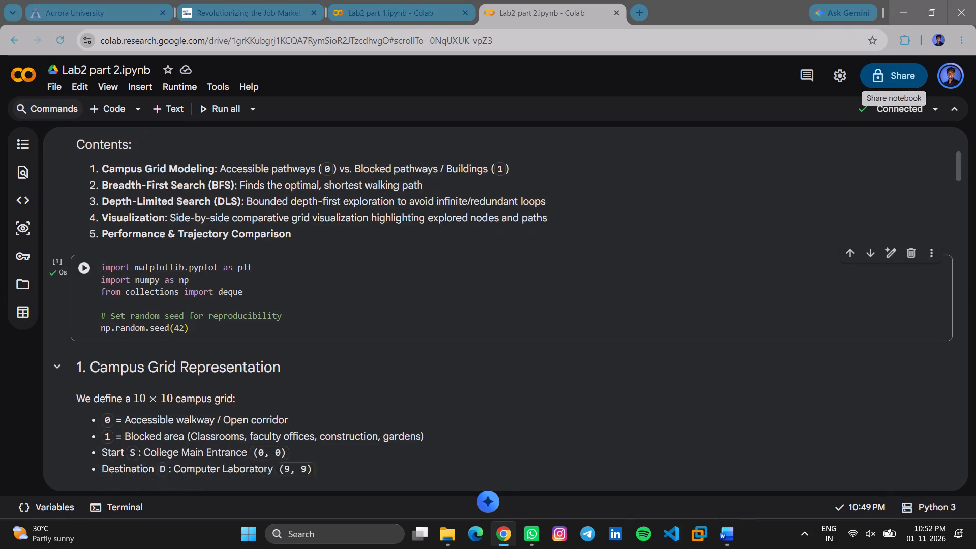
{"action": "scroll", "coordinate": [151, 291], "scroll_direction": "down", "scroll_amount": 1}
{"action": "left_click", "coordinate": [89, 346]}
{"action": "scroll", "coordinate": [106, 345], "scroll_direction": "down", "scroll_amount": 5}
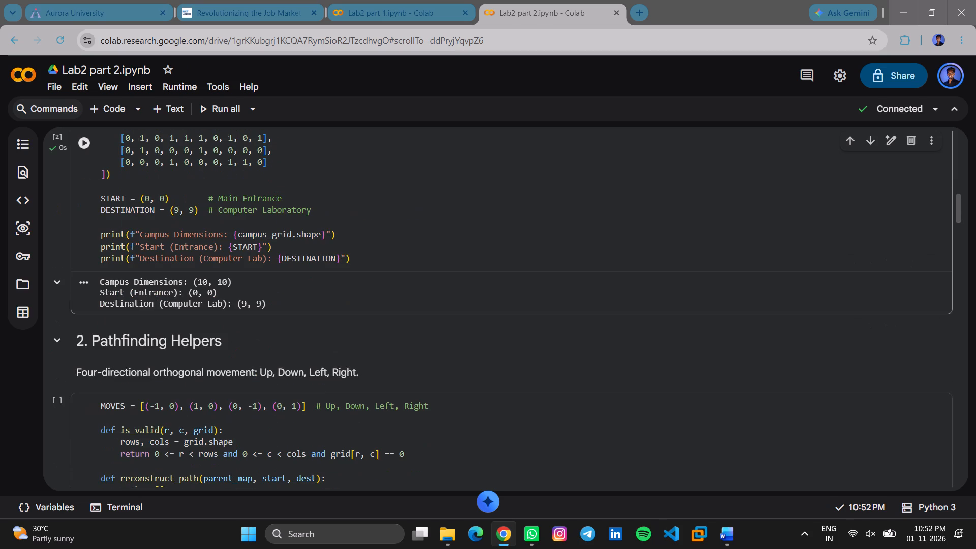
{"action": "left_click", "coordinate": [85, 412]}
{"action": "scroll", "coordinate": [124, 356], "scroll_direction": "down", "scroll_amount": 3}
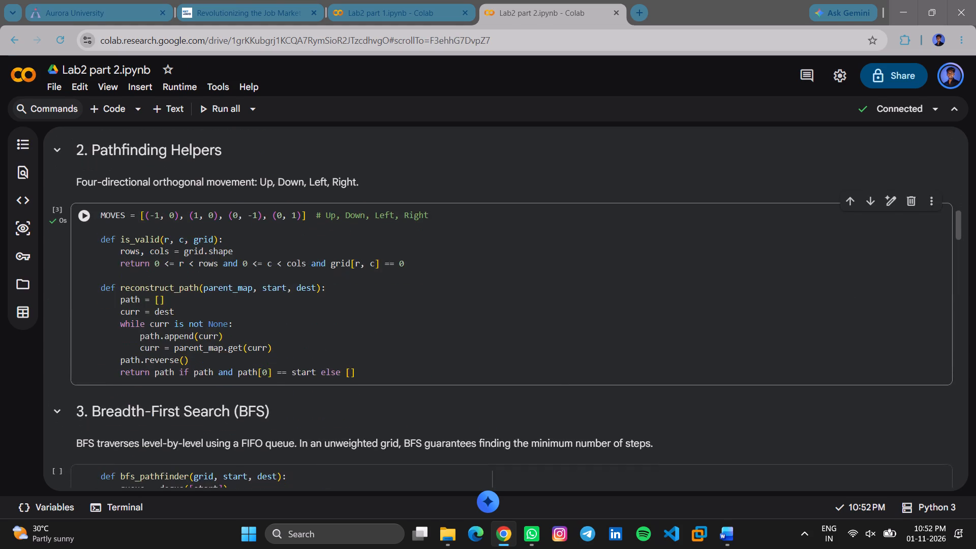
{"action": "scroll", "coordinate": [91, 382], "scroll_direction": "down", "scroll_amount": 2}
{"action": "left_click", "coordinate": [88, 352]}
Run the Depth-Limited Search cell and the "Visualization: Explored Cells & Final Paths" cell.
{"action": "scroll", "coordinate": [100, 346], "scroll_direction": "down", "scroll_amount": 3}
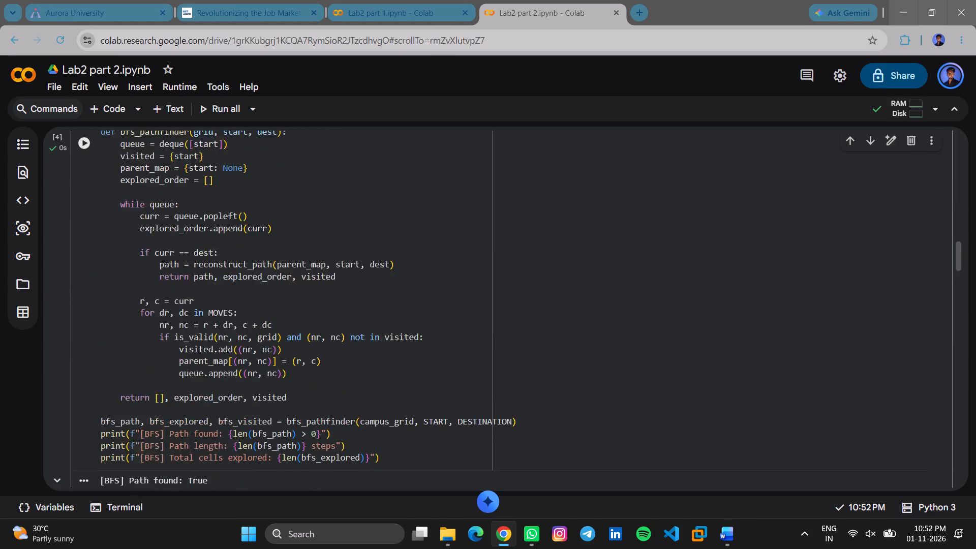
{"action": "scroll", "coordinate": [101, 345], "scroll_direction": "down", "scroll_amount": 7}
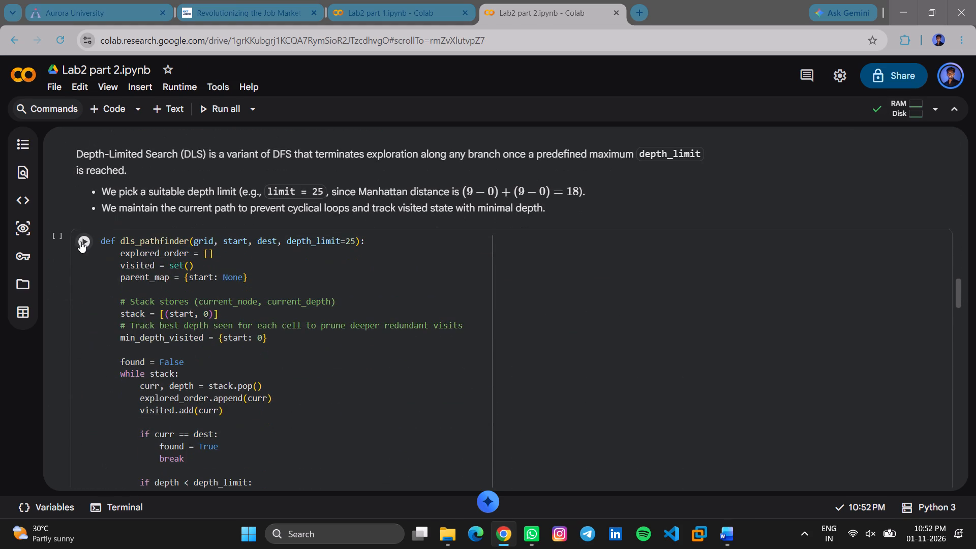
{"action": "left_click", "coordinate": [80, 241]}
{"action": "scroll", "coordinate": [102, 271], "scroll_direction": "down", "scroll_amount": 9}
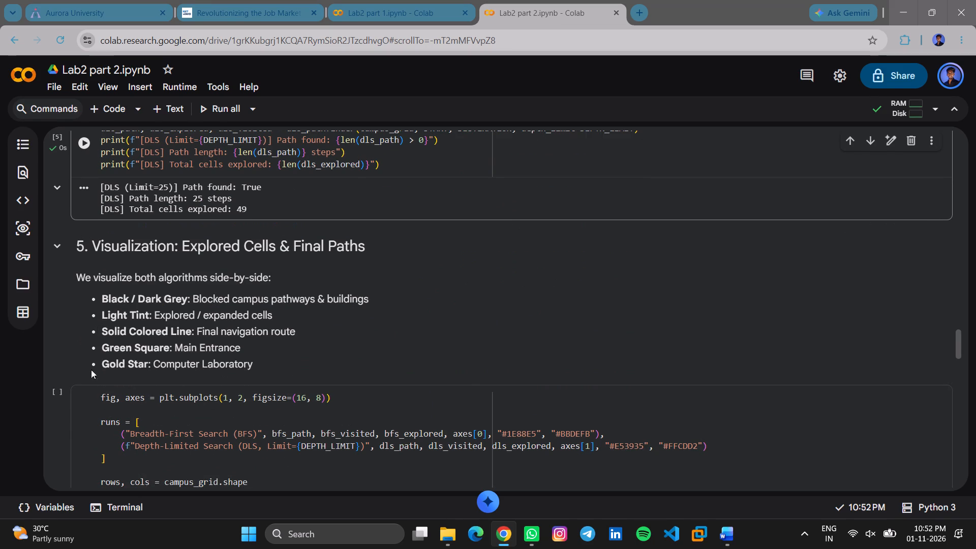
{"action": "left_click", "coordinate": [83, 399]}
Set the general access of the Lab2 part 2.ipynb notebook to "Anyone with the link".
{"action": "scroll", "coordinate": [109, 354], "scroll_direction": "down", "scroll_amount": 19}
{"action": "scroll", "coordinate": [115, 358], "scroll_direction": "down", "scroll_amount": 3}
{"action": "scroll", "coordinate": [216, 357], "scroll_direction": "up", "scroll_amount": 20}
{"action": "scroll", "coordinate": [216, 357], "scroll_direction": "up", "scroll_amount": 20}
{"action": "scroll", "coordinate": [216, 357], "scroll_direction": "up", "scroll_amount": 20}
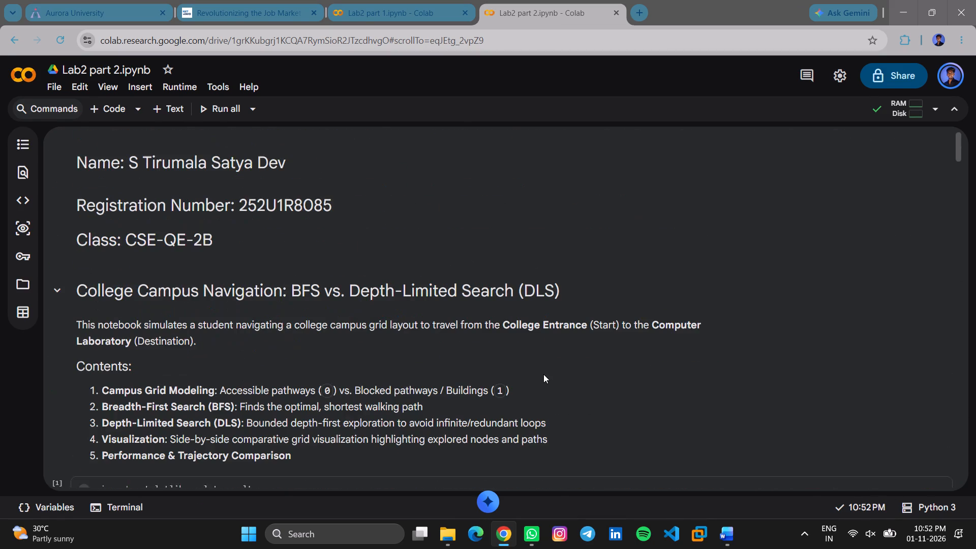
{"action": "scroll", "coordinate": [543, 374], "scroll_direction": "up", "scroll_amount": 13}
{"action": "left_click", "coordinate": [890, 86]}
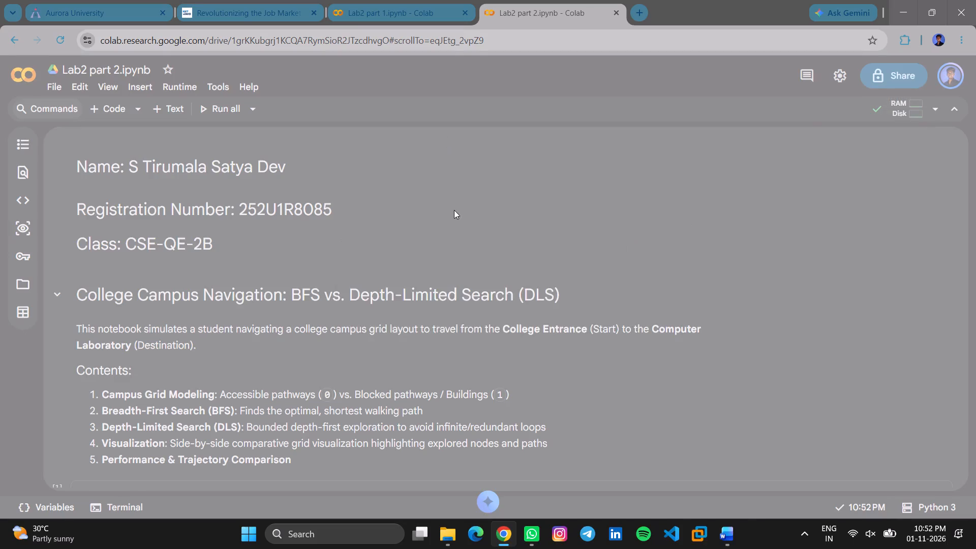
{"action": "left_click", "coordinate": [413, 339]}
{"action": "left_click", "coordinate": [431, 394]}
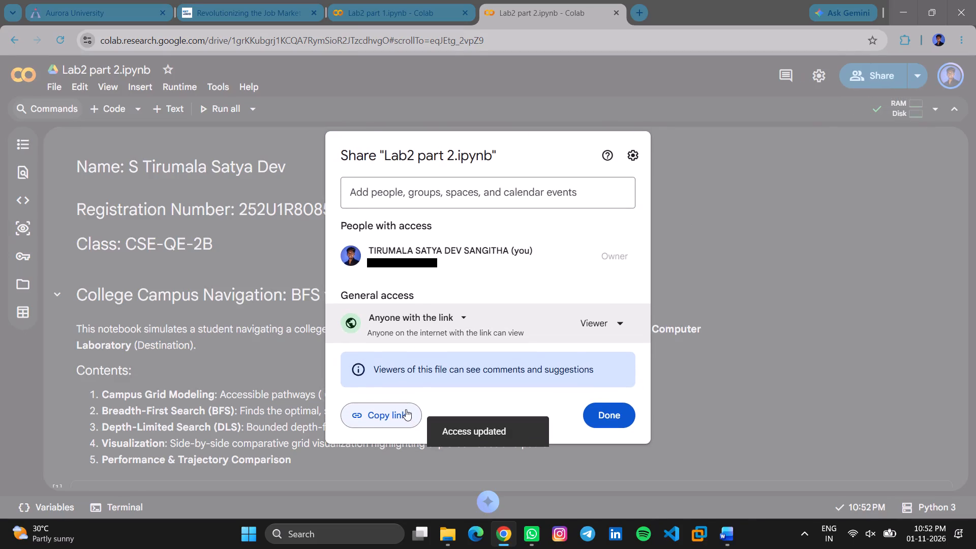
Copy the sharing link of the Lab2 part 2.ipynb notebook and switch to the Lab2 part 1.ipynb notebook.
{"action": "left_click", "coordinate": [406, 409]}
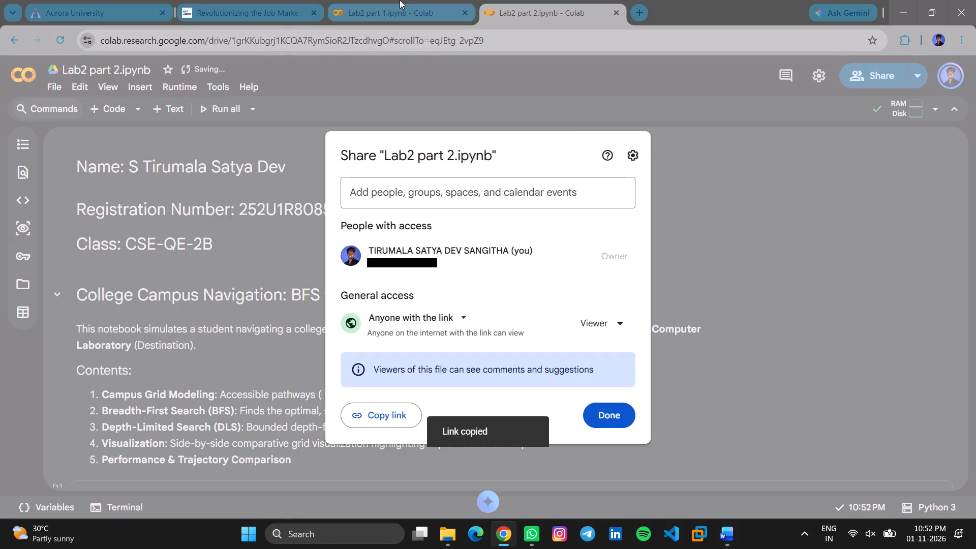
{"action": "left_click", "coordinate": [400, 0]}
Switch to the FAI_Lab_Report_1 document in Word and close it without saving its changes.
{"action": "key", "text": "alt+Tab"}
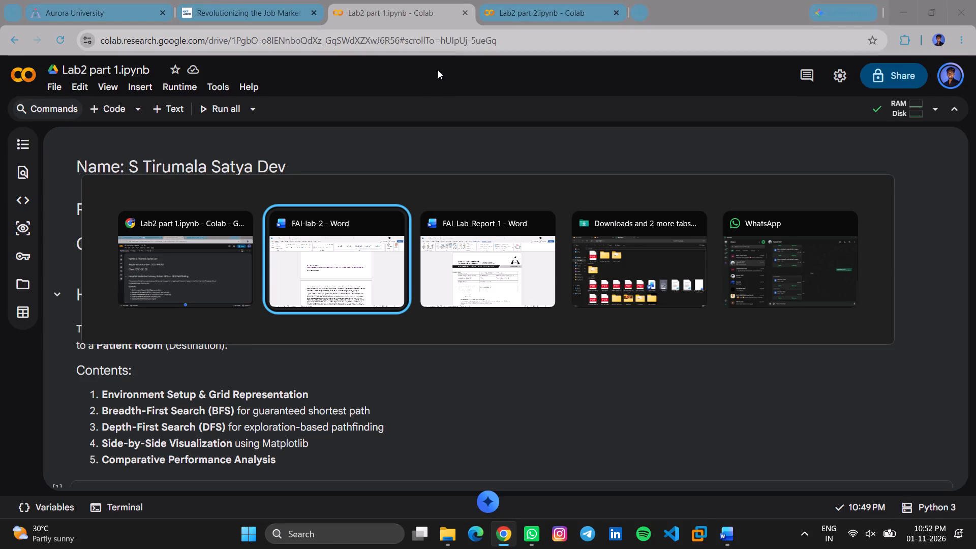
{"action": "key", "text": "alt+Tab"}
{"action": "key", "text": "alt+Tab"}
{"action": "key", "text": "alt+Tab"}
{"action": "key", "text": "alt+Tab"}
{"action": "key", "text": "alt+Tab"}
{"action": "key", "text": "alt+Tab"}
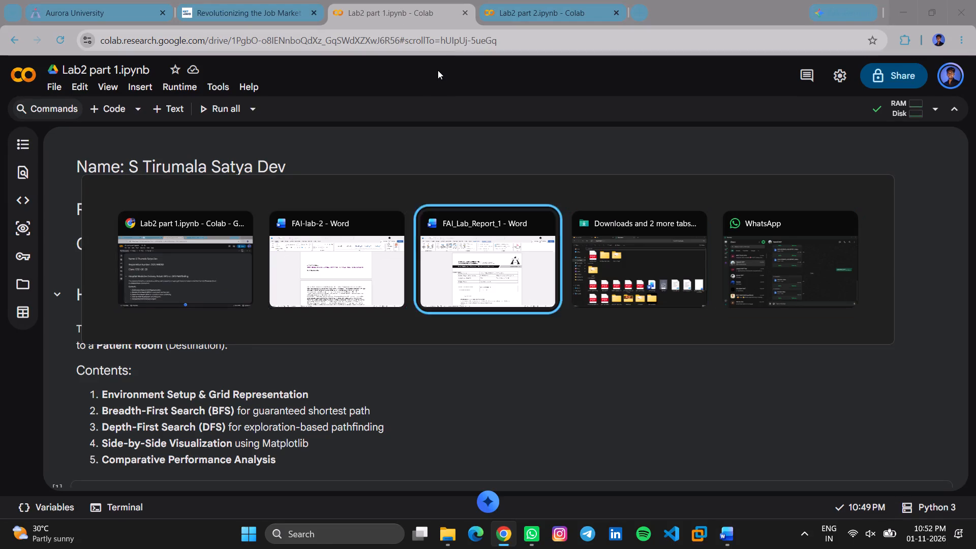
{"action": "left_click", "coordinate": [975, 0]}
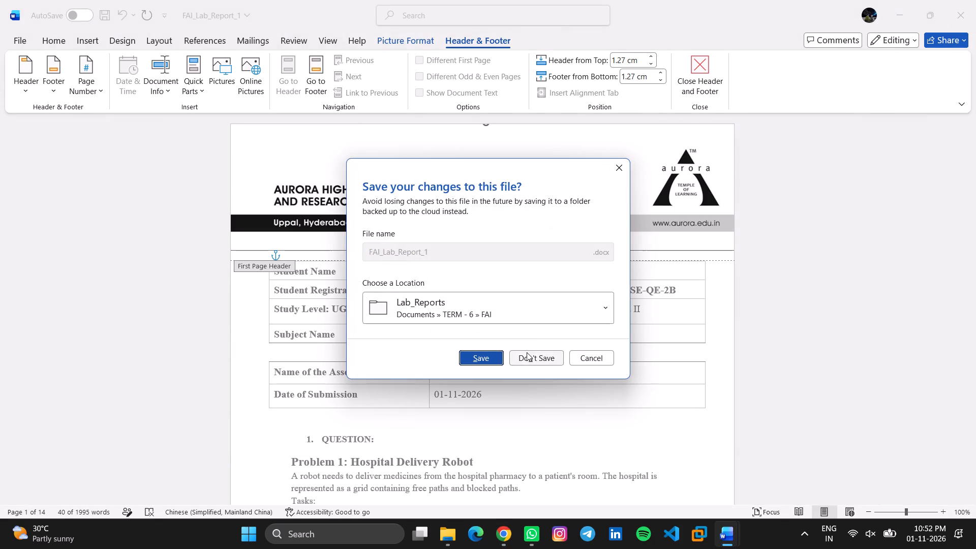
{"action": "left_click", "coordinate": [526, 354]}
In the FAI-lab-2 Word document, replace the Problem 2 link under "4. COLAB-LINK:-" with the copied Lab2 part 2 sharing link.
{"action": "key", "text": "alt+Tab"}
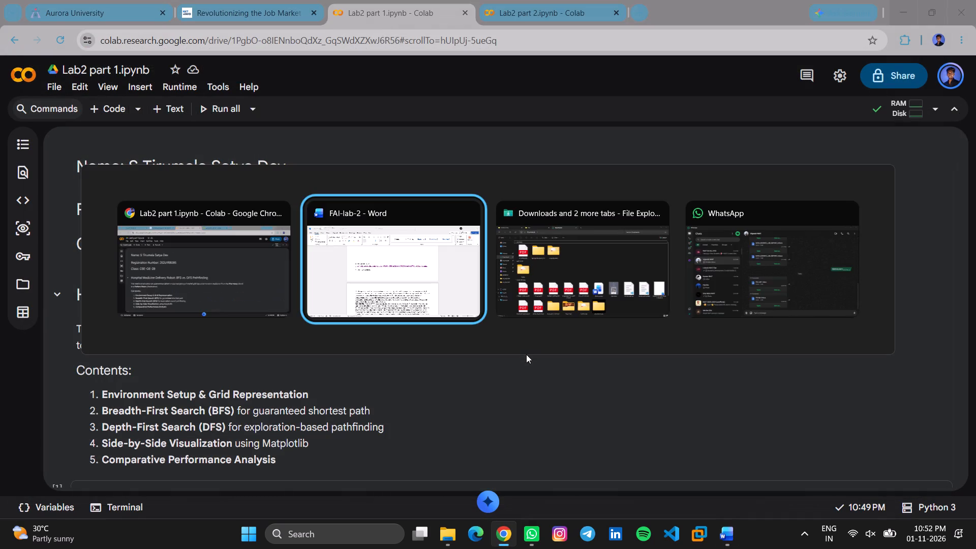
{"action": "scroll", "coordinate": [435, 281], "scroll_direction": "down", "scroll_amount": 20}
{"action": "scroll", "coordinate": [435, 281], "scroll_direction": "down", "scroll_amount": 2}
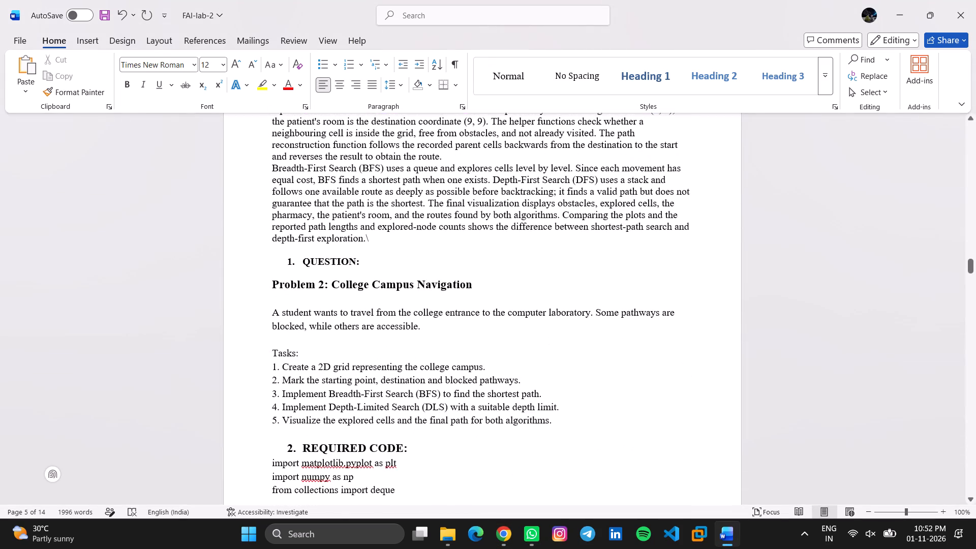
{"action": "scroll", "coordinate": [444, 321], "scroll_direction": "down", "scroll_amount": 14}
{"action": "scroll", "coordinate": [616, 284], "scroll_direction": "down", "scroll_amount": 20}
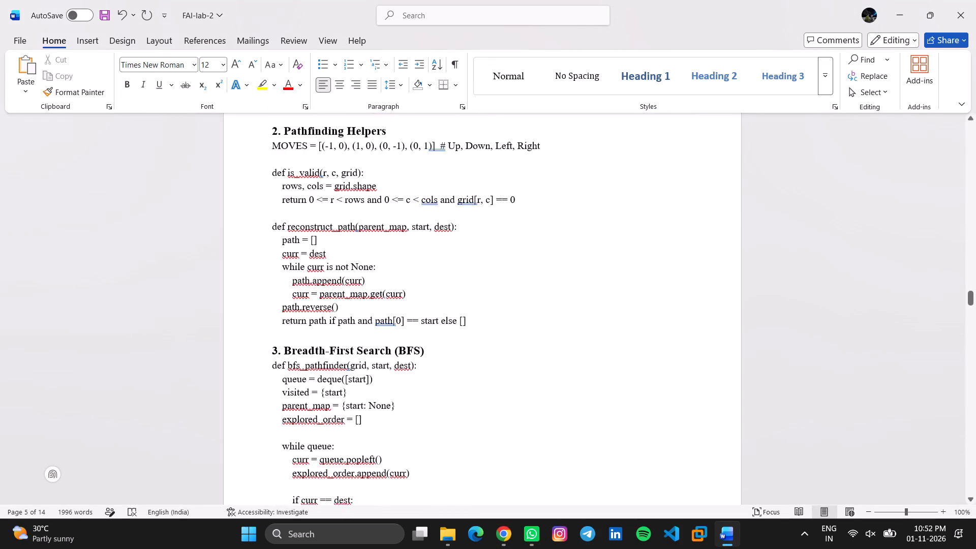
{"action": "scroll", "coordinate": [532, 317], "scroll_direction": "down", "scroll_amount": 15}
{"action": "scroll", "coordinate": [557, 285], "scroll_direction": "down", "scroll_amount": 5}
{"action": "scroll", "coordinate": [557, 285], "scroll_direction": "down", "scroll_amount": 16}
{"action": "left_click", "coordinate": [763, 306]}
{"action": "scroll", "coordinate": [472, 350], "scroll_direction": "down", "scroll_amount": 19}
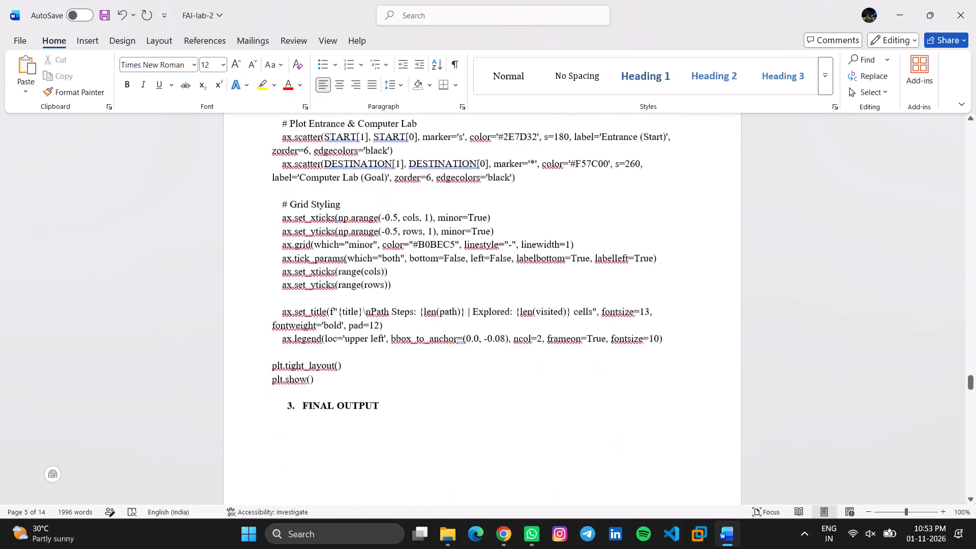
{"action": "scroll", "coordinate": [460, 363], "scroll_direction": "down", "scroll_amount": 6}
{"action": "scroll", "coordinate": [452, 360], "scroll_direction": "down", "scroll_amount": 20}
{"action": "scroll", "coordinate": [452, 360], "scroll_direction": "down", "scroll_amount": 20}
{"action": "scroll", "coordinate": [452, 360], "scroll_direction": "down", "scroll_amount": 7}
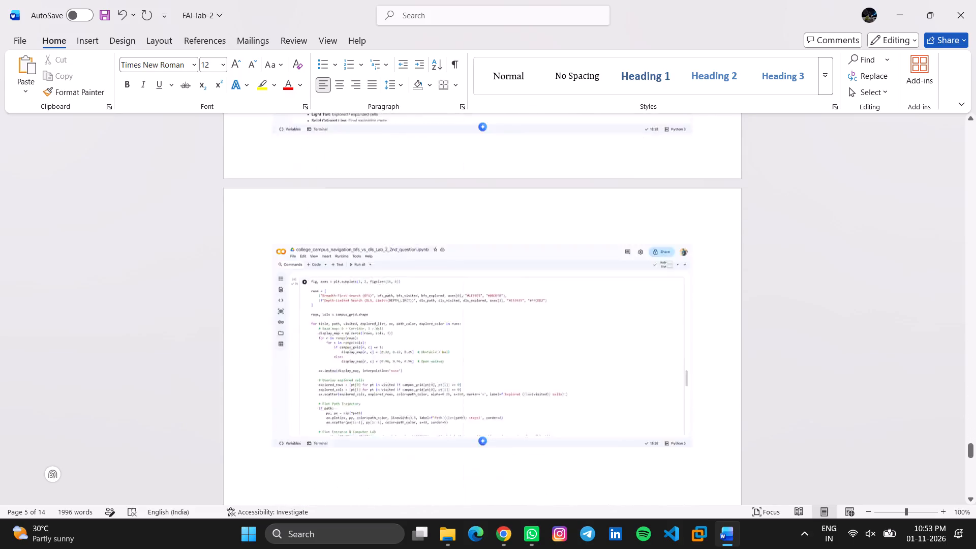
{"action": "scroll", "coordinate": [470, 387], "scroll_direction": "down", "scroll_amount": 20}
{"action": "scroll", "coordinate": [470, 387], "scroll_direction": "down", "scroll_amount": 11}
{"action": "scroll", "coordinate": [468, 401], "scroll_direction": "up", "scroll_amount": 14}
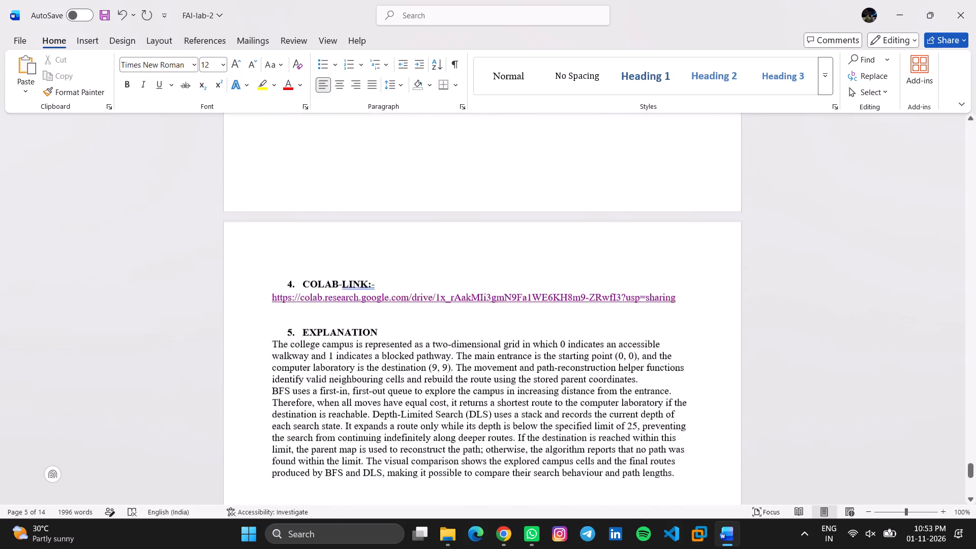
{"action": "left_click_drag", "start_coordinate": [679, 326], "coordinate": [472, 349]}
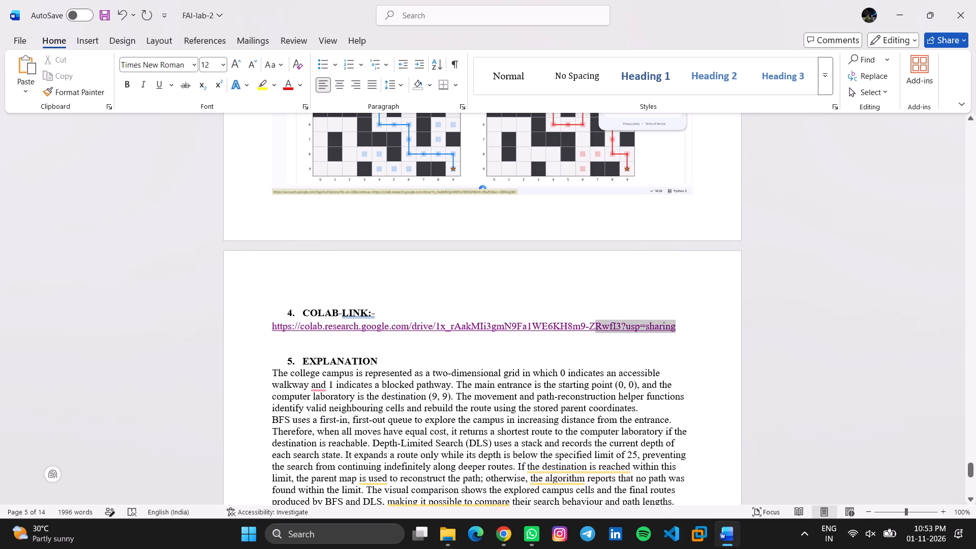
{"action": "left_click_drag", "start_coordinate": [472, 349], "coordinate": [282, 329]}
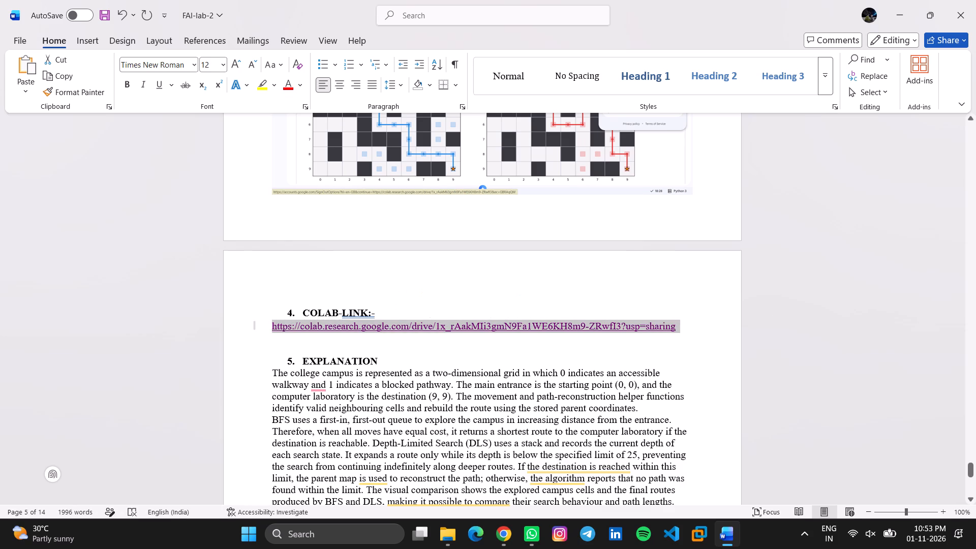
{"action": "key", "text": "ctrl+v"}
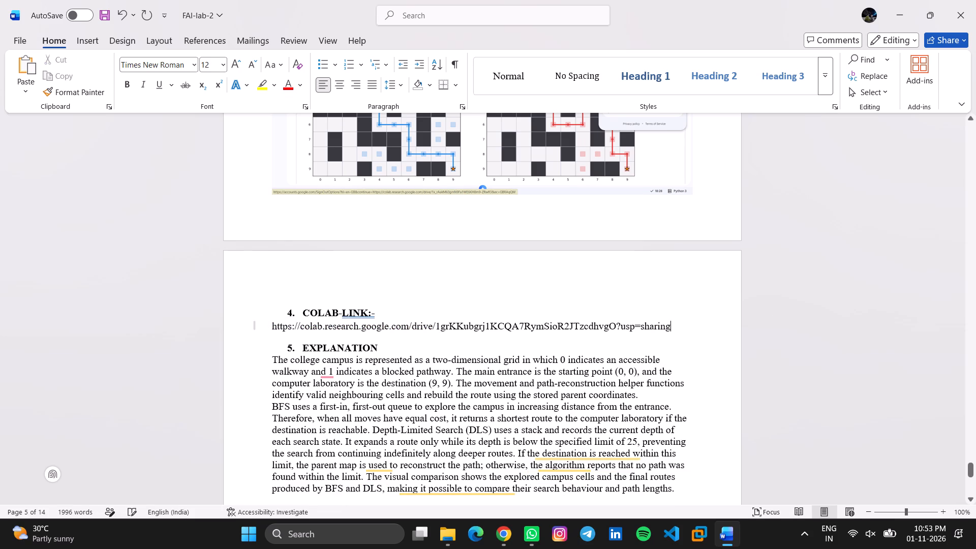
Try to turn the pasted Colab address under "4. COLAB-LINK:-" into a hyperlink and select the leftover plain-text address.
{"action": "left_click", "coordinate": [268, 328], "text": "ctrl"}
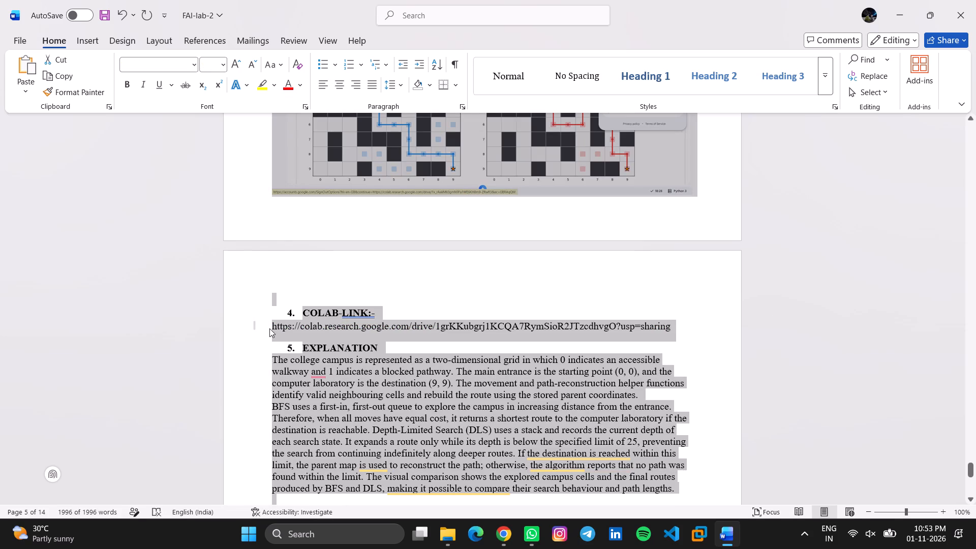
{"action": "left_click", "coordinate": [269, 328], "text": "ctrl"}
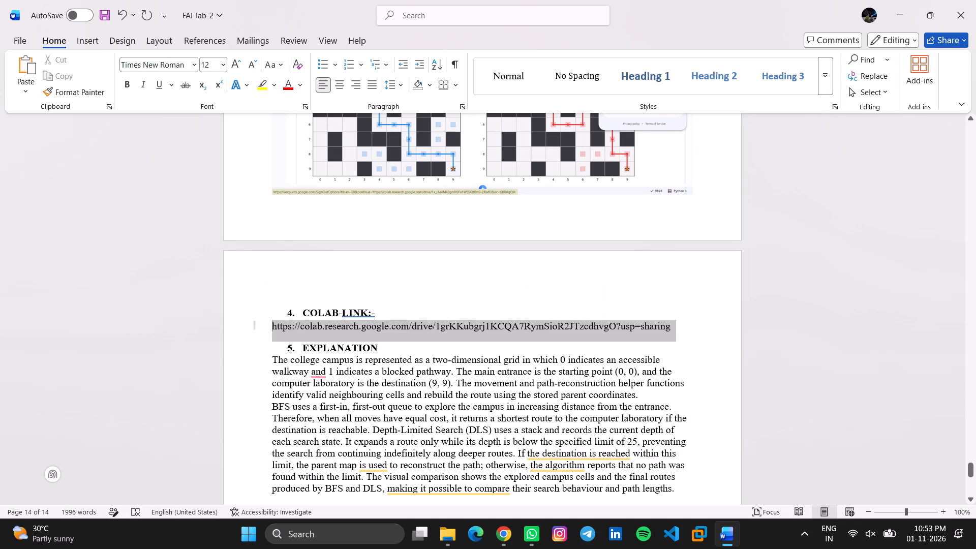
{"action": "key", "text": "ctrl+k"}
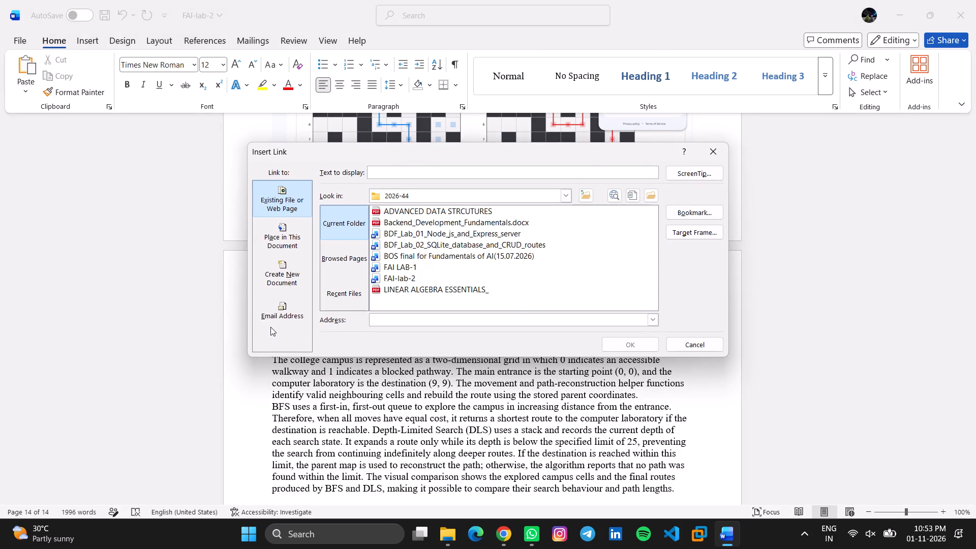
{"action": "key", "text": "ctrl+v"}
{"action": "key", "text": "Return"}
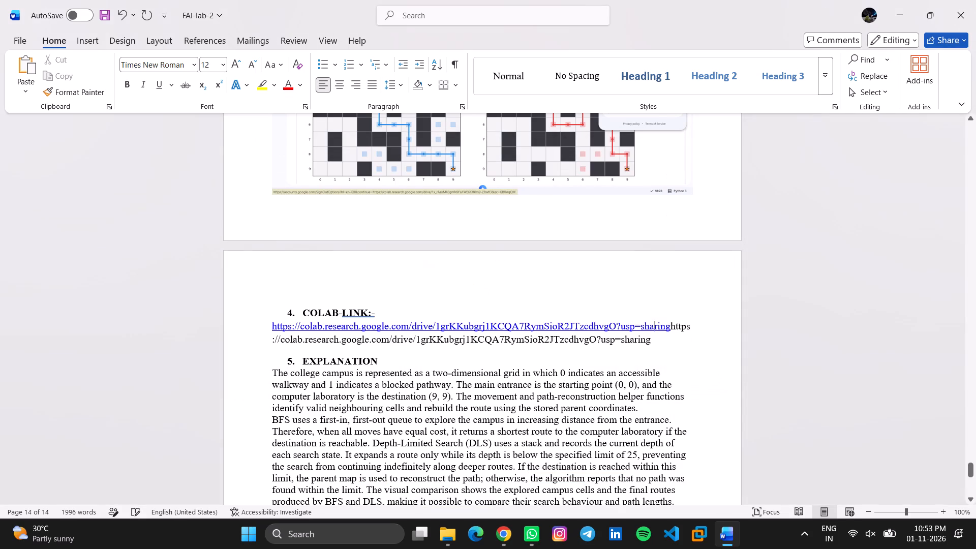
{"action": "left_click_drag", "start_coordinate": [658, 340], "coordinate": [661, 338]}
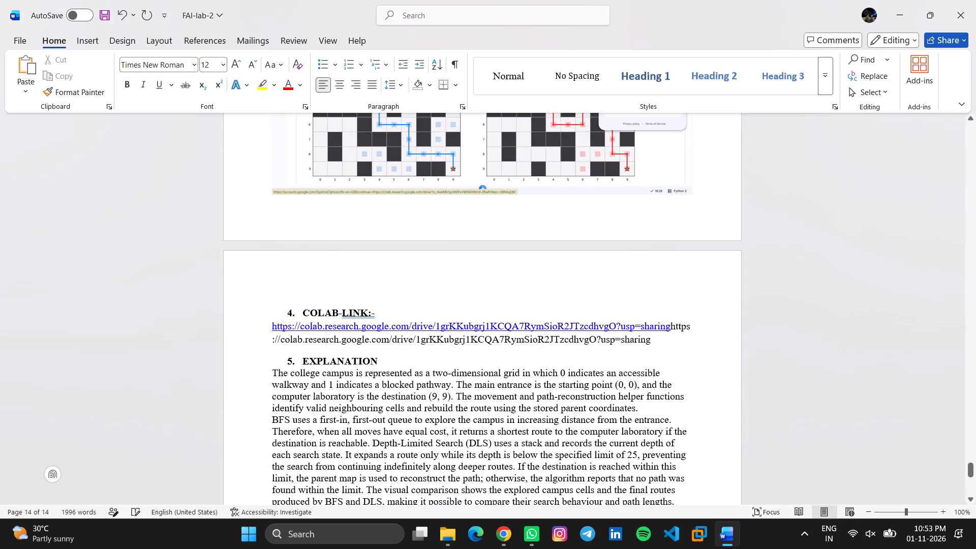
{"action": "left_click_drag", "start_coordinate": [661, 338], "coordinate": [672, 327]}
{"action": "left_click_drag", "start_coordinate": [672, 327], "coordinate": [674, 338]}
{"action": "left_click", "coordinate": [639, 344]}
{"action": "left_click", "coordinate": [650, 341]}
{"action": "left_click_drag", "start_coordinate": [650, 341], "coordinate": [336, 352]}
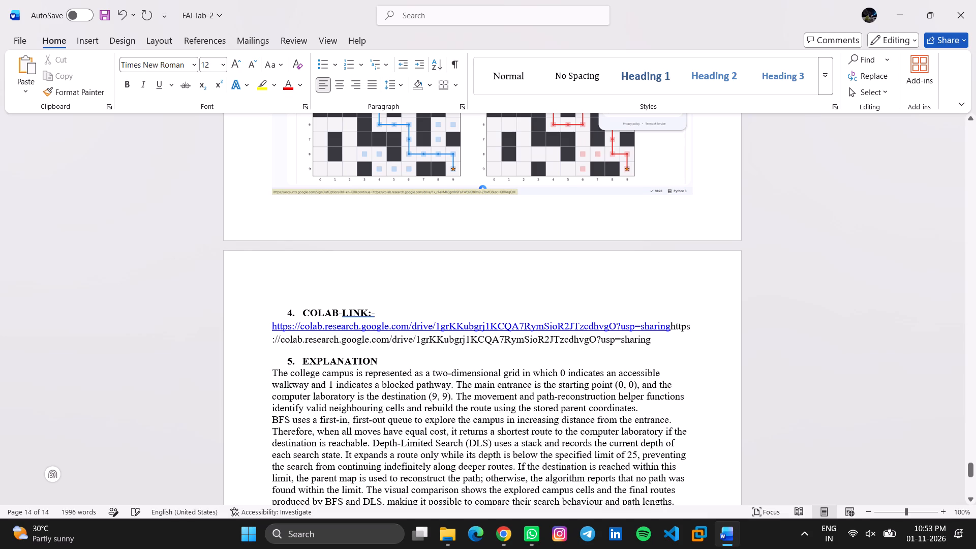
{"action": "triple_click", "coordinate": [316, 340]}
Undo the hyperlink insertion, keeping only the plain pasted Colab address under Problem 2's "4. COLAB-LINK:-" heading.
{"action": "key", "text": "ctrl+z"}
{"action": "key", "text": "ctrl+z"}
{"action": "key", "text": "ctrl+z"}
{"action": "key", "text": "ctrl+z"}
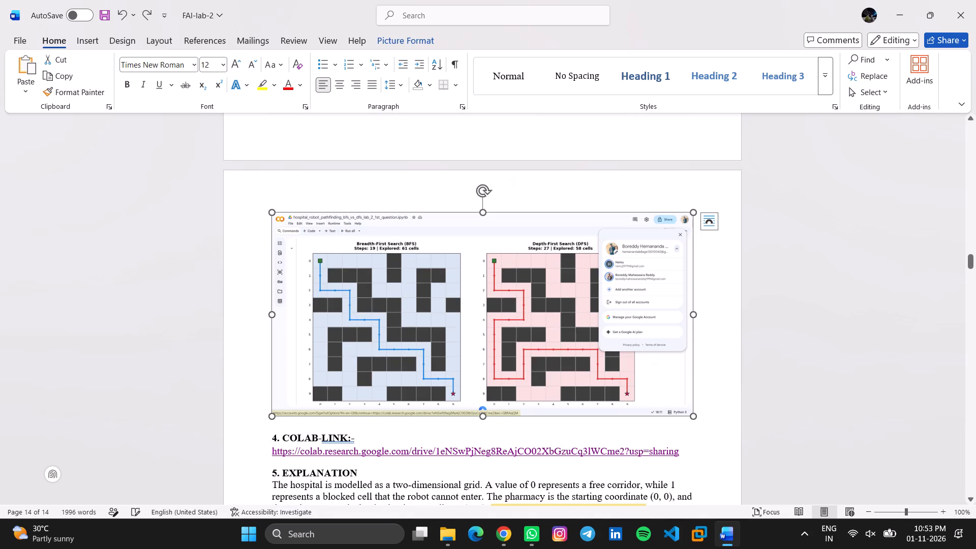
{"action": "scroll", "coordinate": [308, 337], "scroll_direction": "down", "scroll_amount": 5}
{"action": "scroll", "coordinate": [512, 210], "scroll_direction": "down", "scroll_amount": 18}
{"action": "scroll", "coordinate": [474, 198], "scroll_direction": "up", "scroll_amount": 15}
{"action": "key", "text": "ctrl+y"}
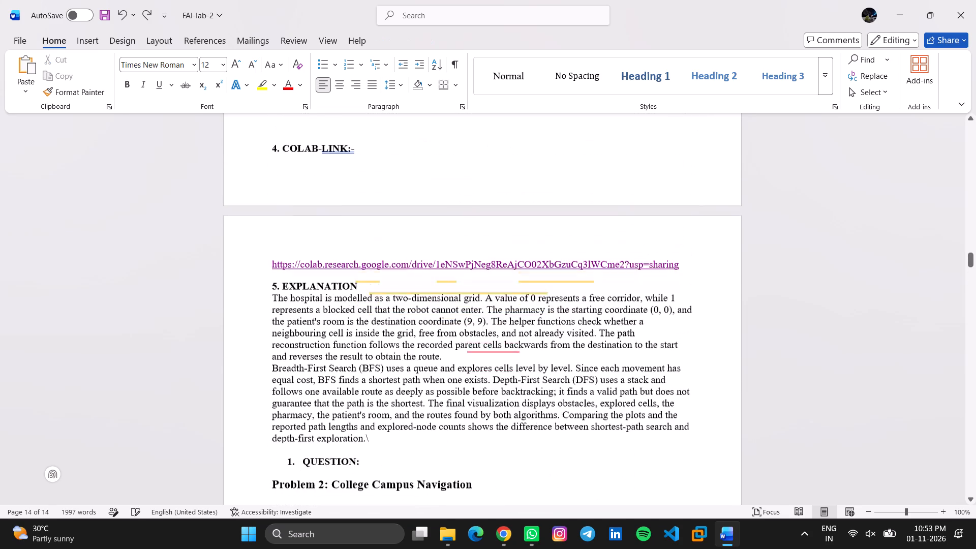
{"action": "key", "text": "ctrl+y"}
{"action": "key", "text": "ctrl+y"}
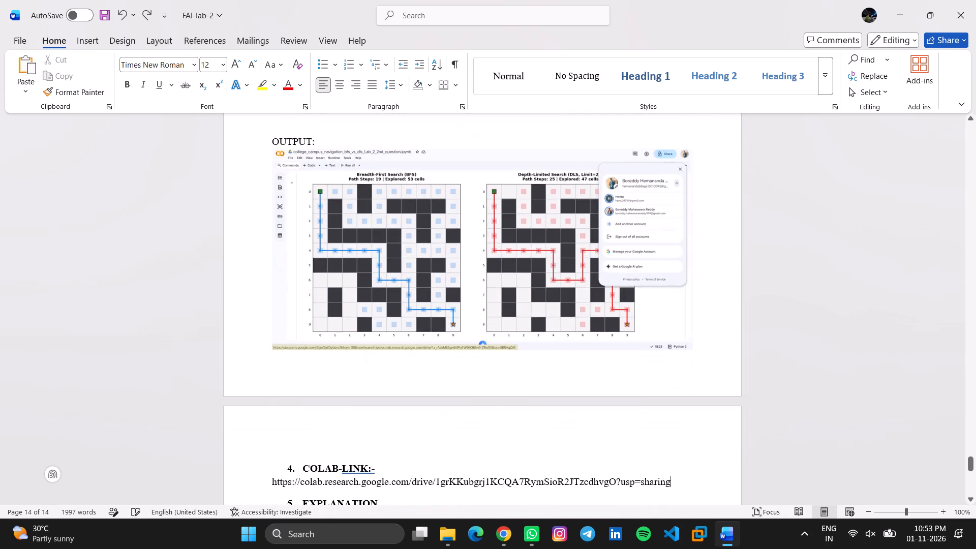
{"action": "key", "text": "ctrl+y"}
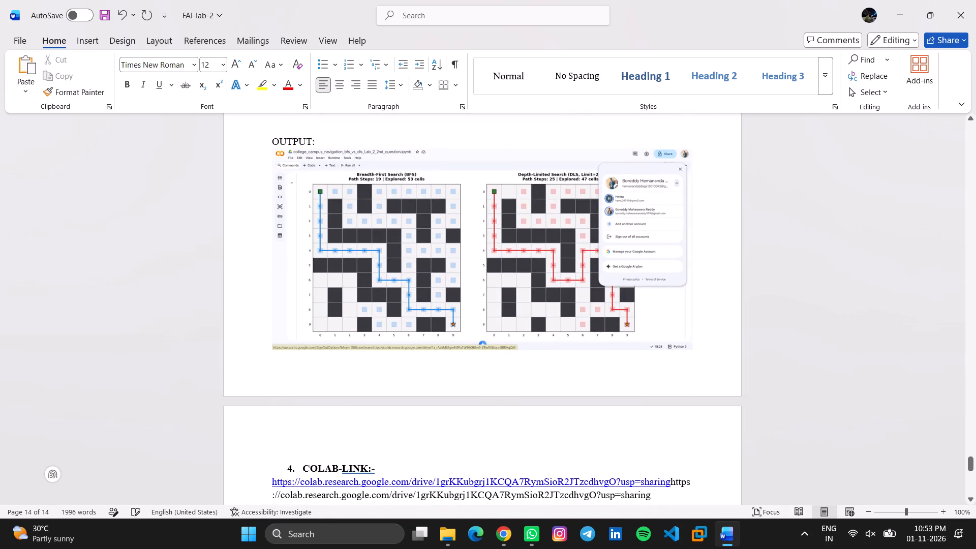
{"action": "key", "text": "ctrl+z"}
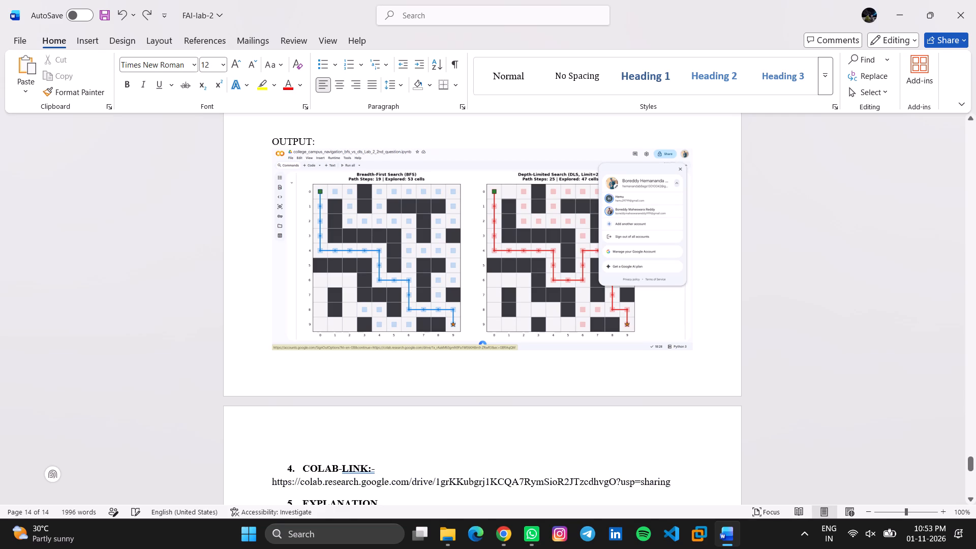
Convert the whole plain-text Colab address under Problem 2's "4. COLAB-LINK:-" heading into a hyperlink to the same address.
{"action": "scroll", "coordinate": [660, 410], "scroll_direction": "down", "scroll_amount": 2}
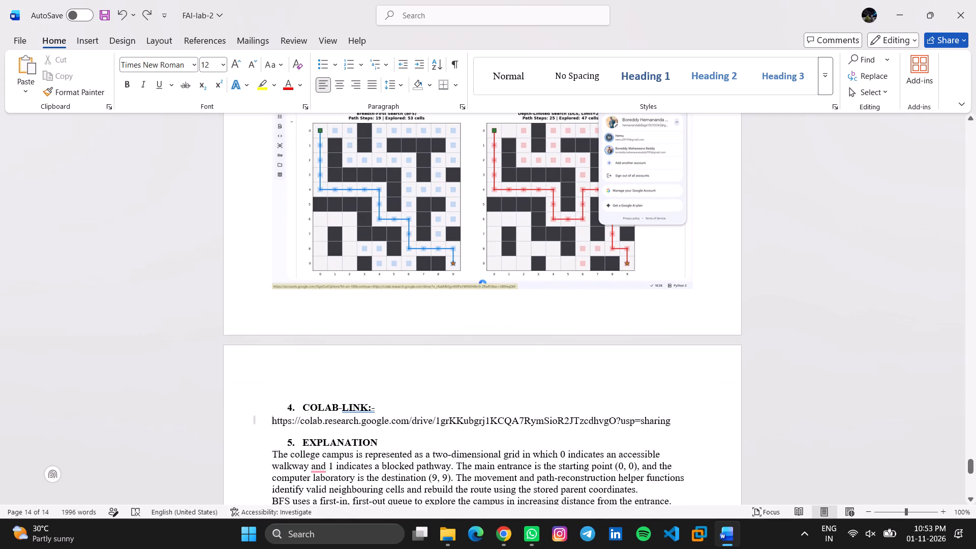
{"action": "left_click_drag", "start_coordinate": [669, 421], "coordinate": [275, 418]}
{"action": "key", "text": "ctrl+k"}
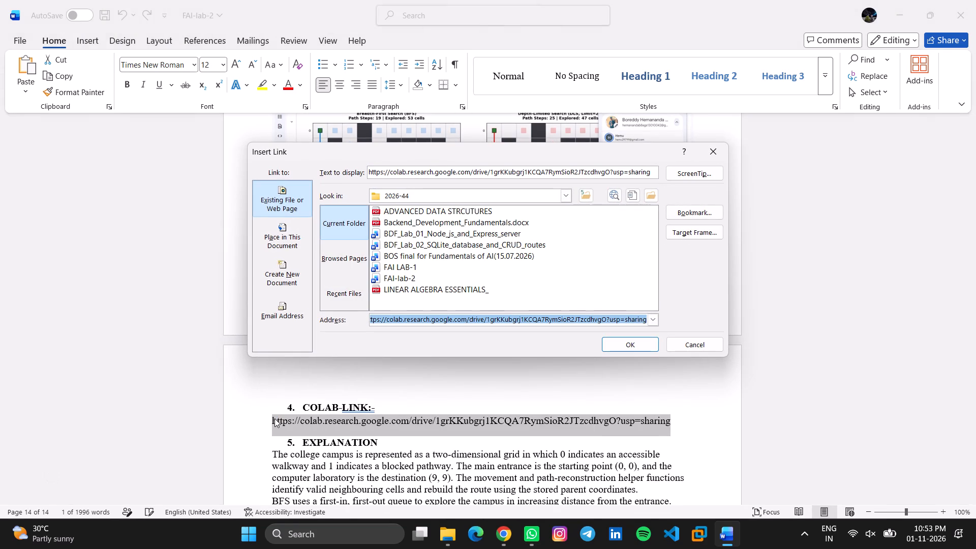
{"action": "key", "text": "Return"}
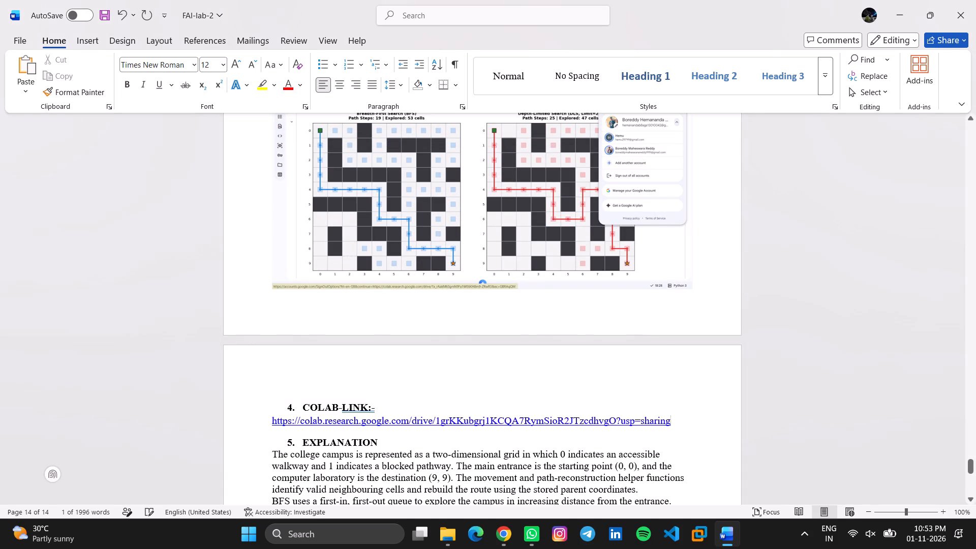
Indent the Colab hyperlink line beneath the "4. COLAB-LINK:-" heading.
{"action": "left_click", "coordinate": [273, 422]}
{"action": "key", "text": "Tab"}
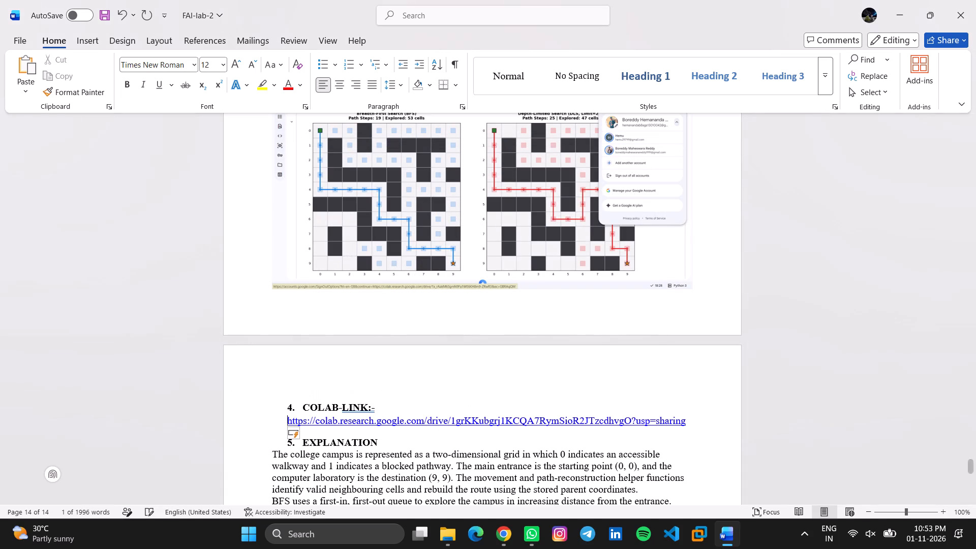
Follow the new Colab hyperlink to check the notebook it opens in Chrome, close that tab and return to FAI-lab-2 in Word.
{"action": "left_click", "coordinate": [402, 423], "text": "ctrl"}
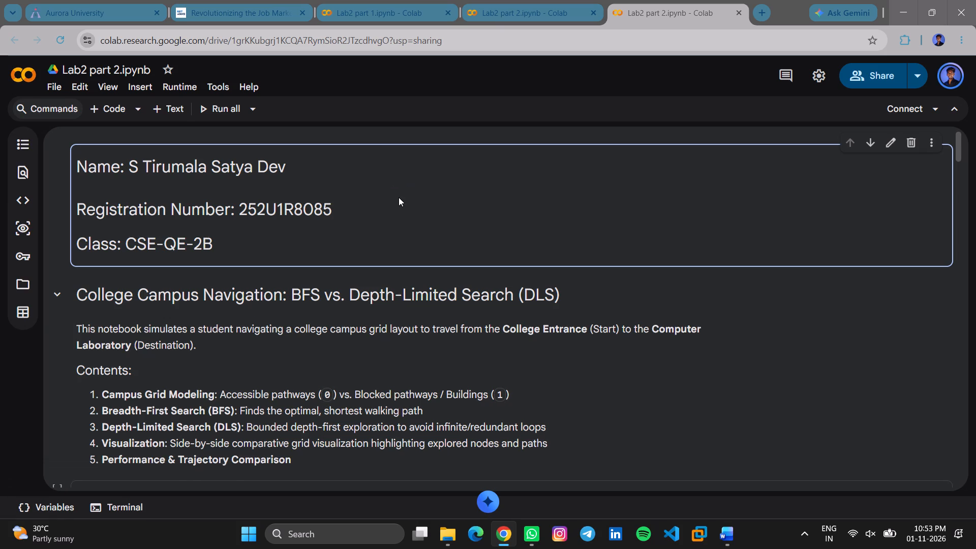
{"action": "scroll", "coordinate": [397, 194], "scroll_direction": "down", "scroll_amount": 8}
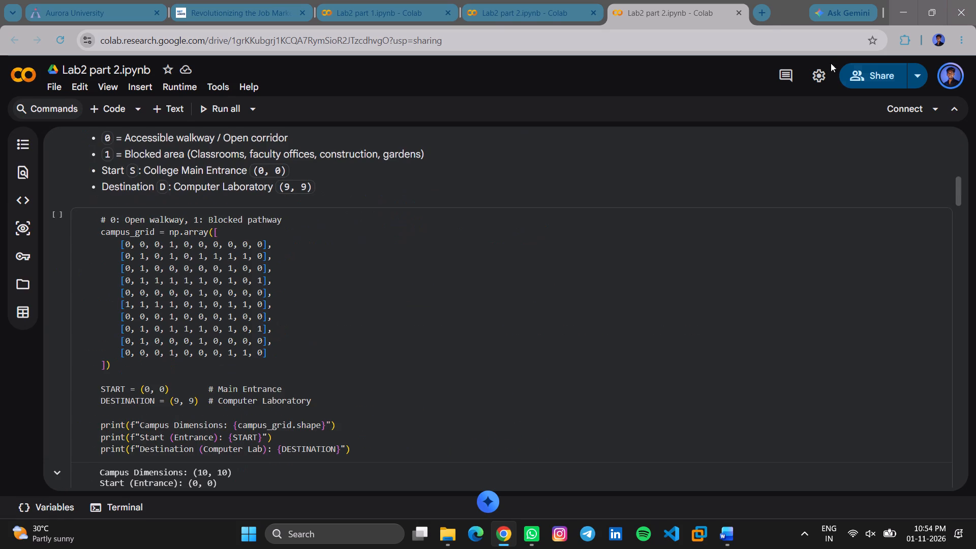
{"action": "left_click", "coordinate": [740, 12]}
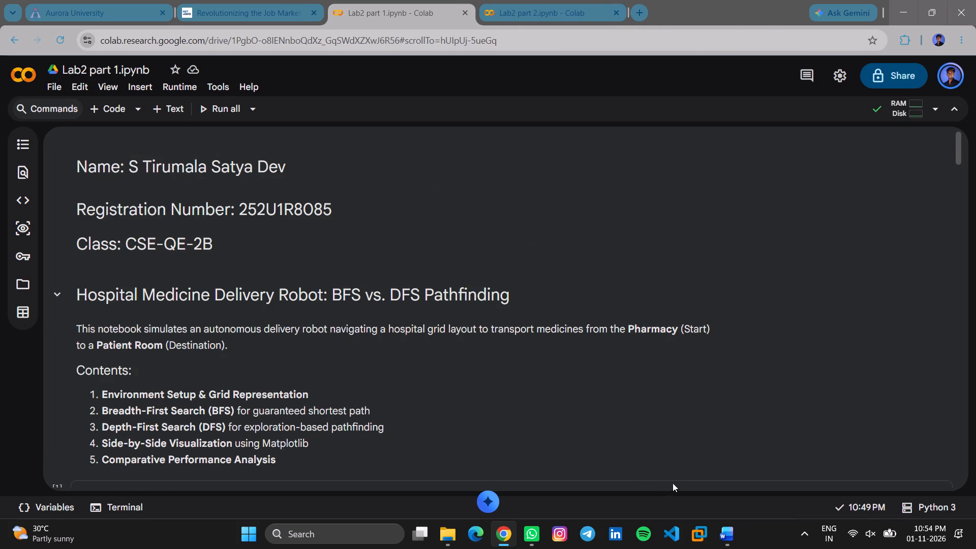
{"action": "left_click", "coordinate": [715, 535]}
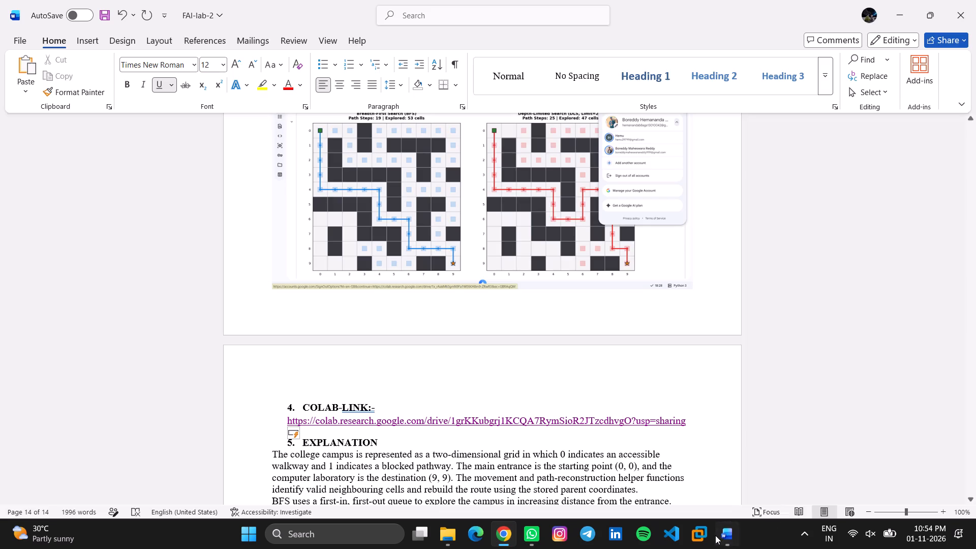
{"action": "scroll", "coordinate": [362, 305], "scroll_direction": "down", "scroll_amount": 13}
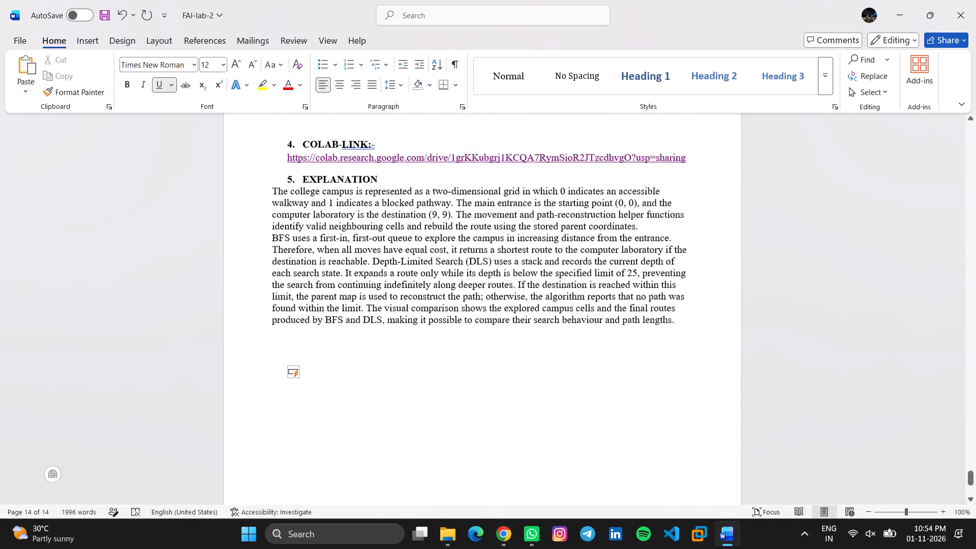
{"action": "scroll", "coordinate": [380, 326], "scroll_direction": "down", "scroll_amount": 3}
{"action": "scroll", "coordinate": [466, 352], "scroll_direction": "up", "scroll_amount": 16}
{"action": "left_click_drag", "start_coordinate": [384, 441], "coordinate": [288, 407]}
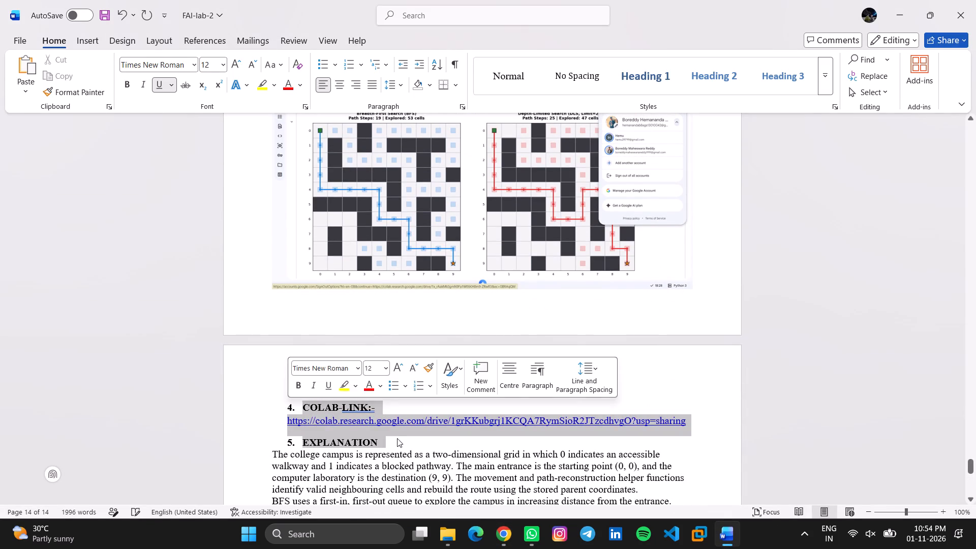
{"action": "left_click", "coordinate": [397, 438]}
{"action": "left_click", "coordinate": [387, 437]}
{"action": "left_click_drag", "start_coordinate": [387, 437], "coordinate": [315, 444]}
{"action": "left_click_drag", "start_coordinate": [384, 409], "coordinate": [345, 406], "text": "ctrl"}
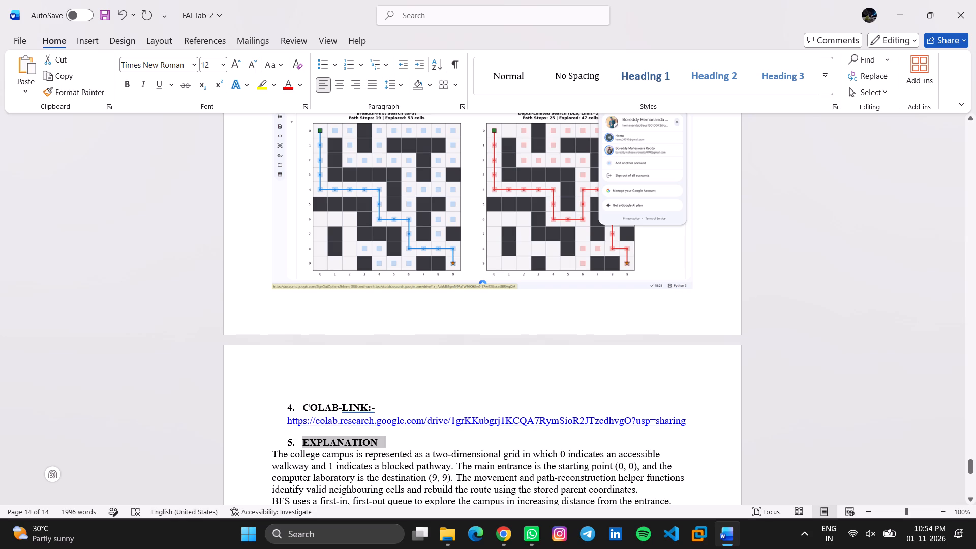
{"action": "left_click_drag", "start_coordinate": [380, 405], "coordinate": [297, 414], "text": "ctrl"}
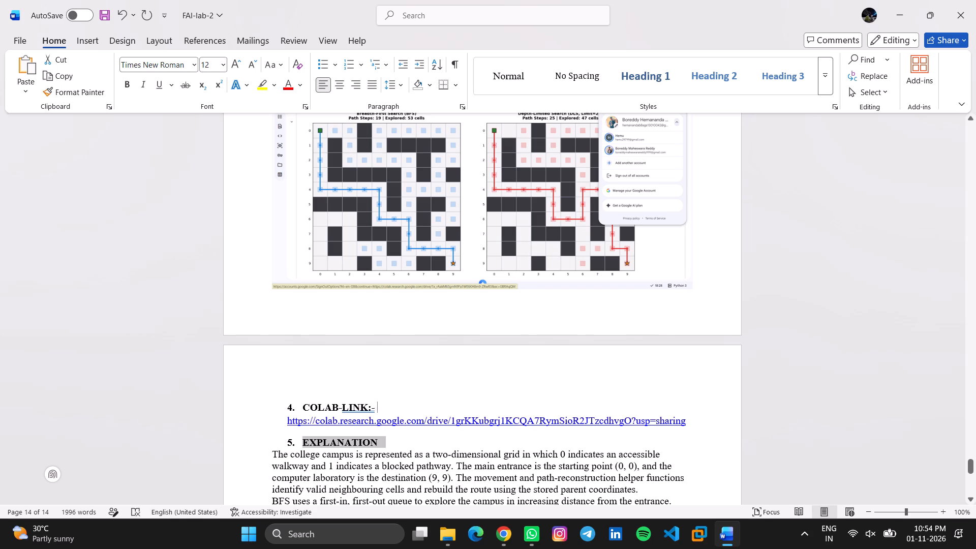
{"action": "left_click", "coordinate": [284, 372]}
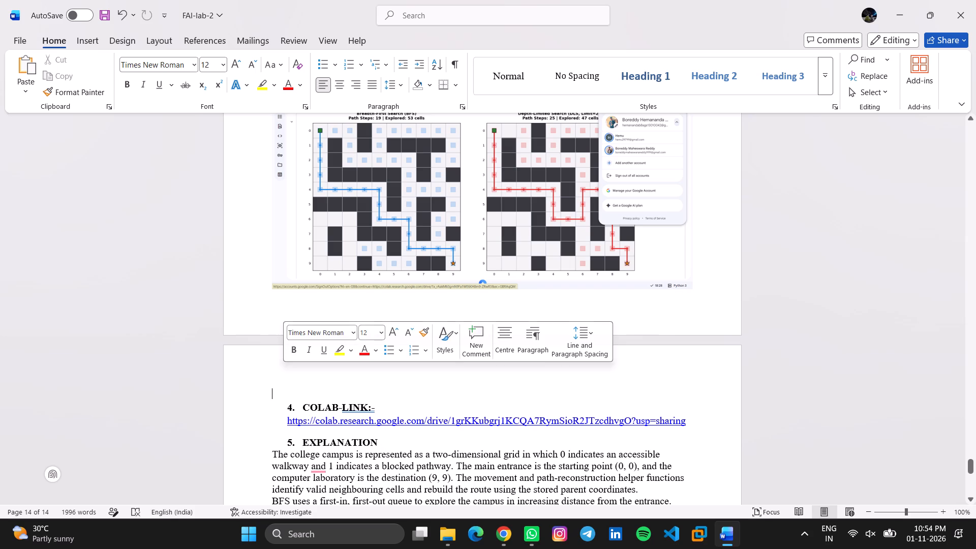
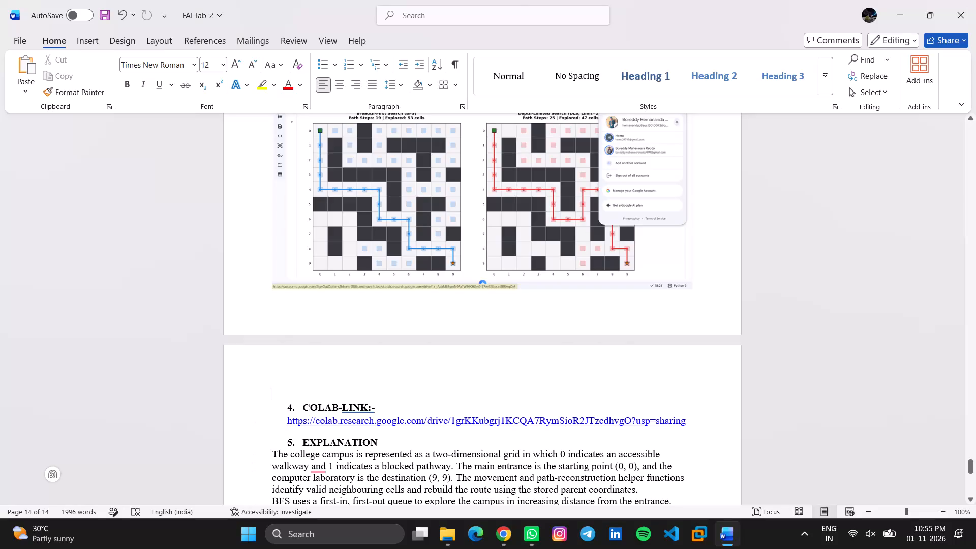
Switch to Chrome and close the sharing dialog left open on the Lab2 part 2 notebook.
{"action": "key", "text": "alt+Tab"}
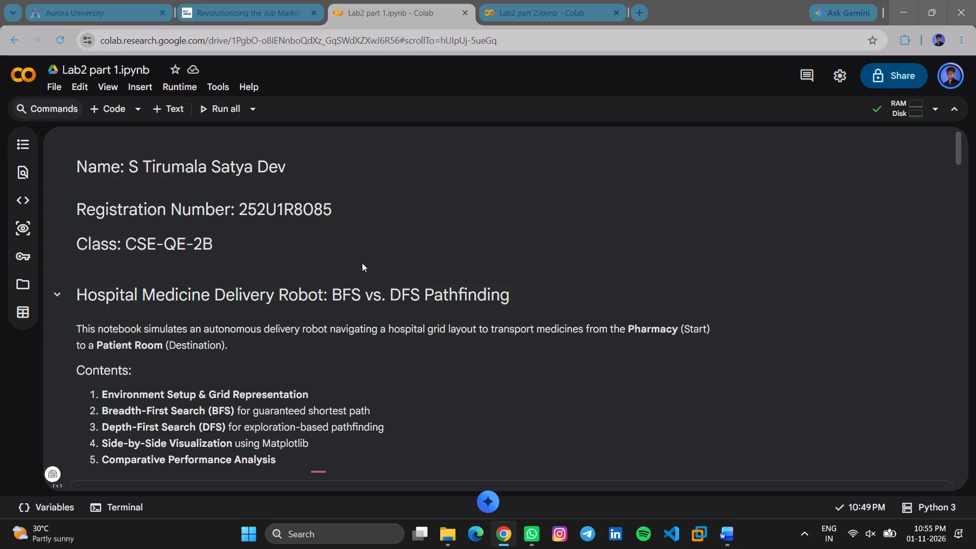
{"action": "scroll", "coordinate": [347, 236], "scroll_direction": "down", "scroll_amount": 5}
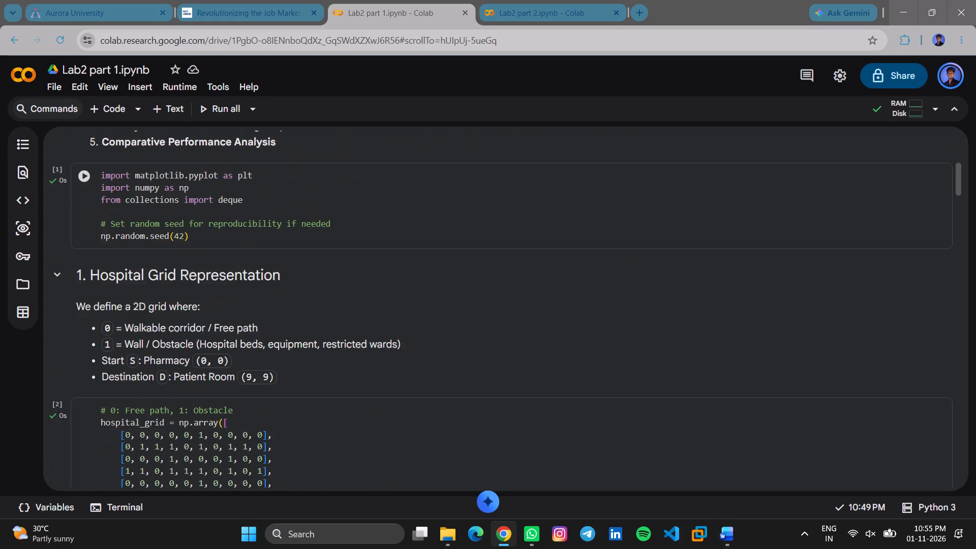
{"action": "scroll", "coordinate": [357, 246], "scroll_direction": "up", "scroll_amount": 7}
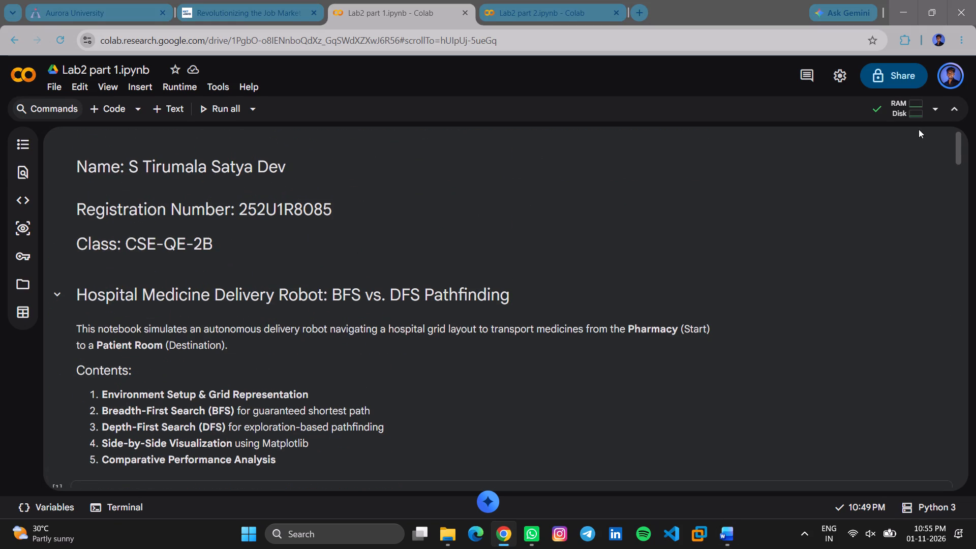
{"action": "left_click", "coordinate": [575, 0]}
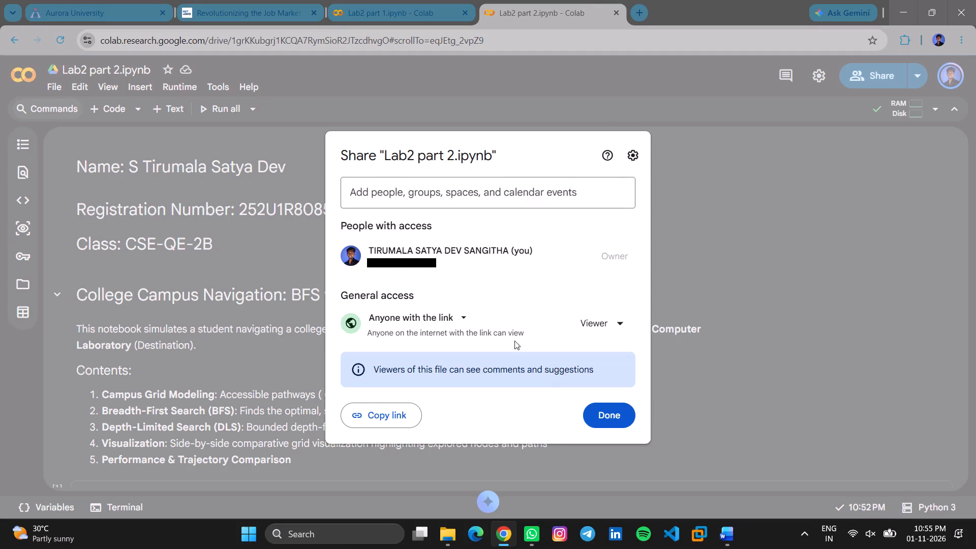
{"action": "left_click", "coordinate": [765, 219]}
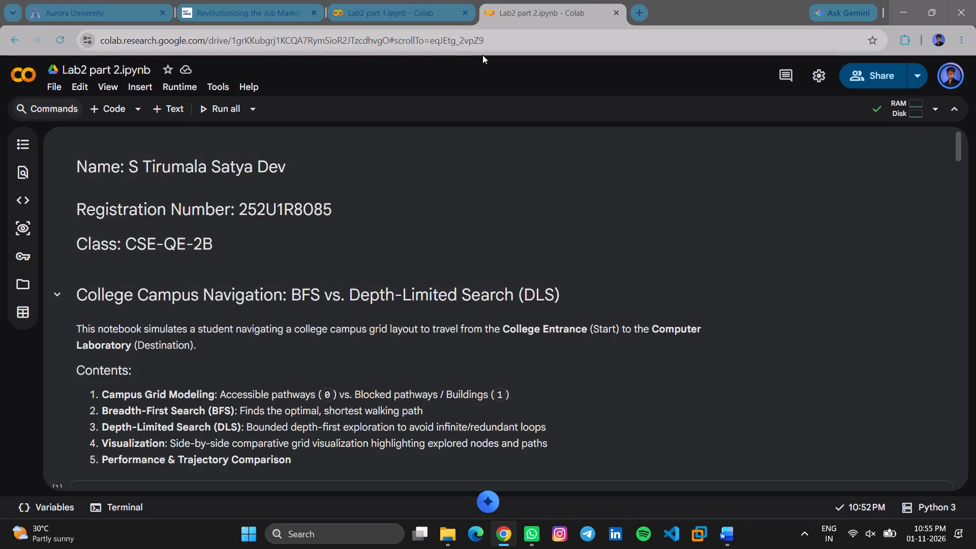
Share the Lab2 part 1 notebook with anyone who has the link as Viewer, and copy its link.
{"action": "left_click", "coordinate": [396, 0]}
{"action": "left_click", "coordinate": [879, 81]}
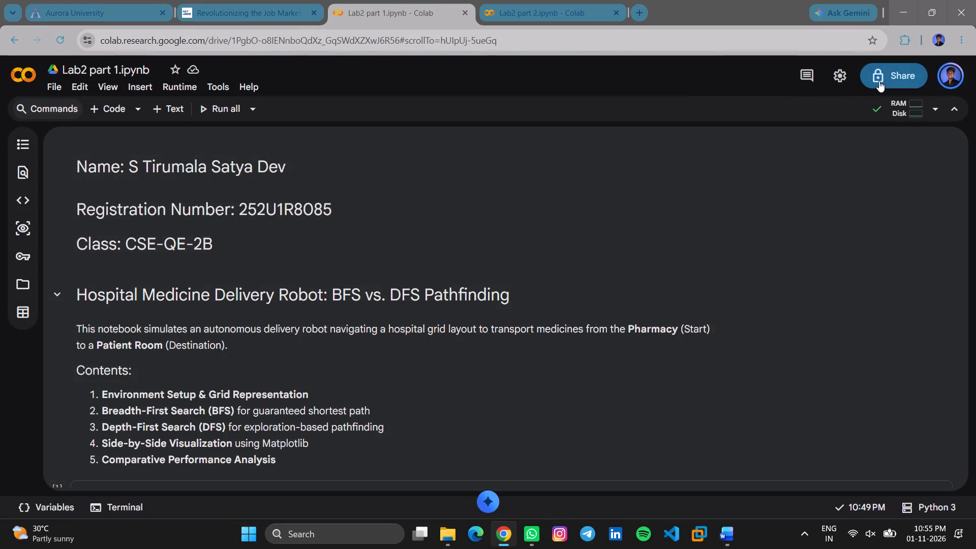
{"action": "left_click", "coordinate": [514, 0]}
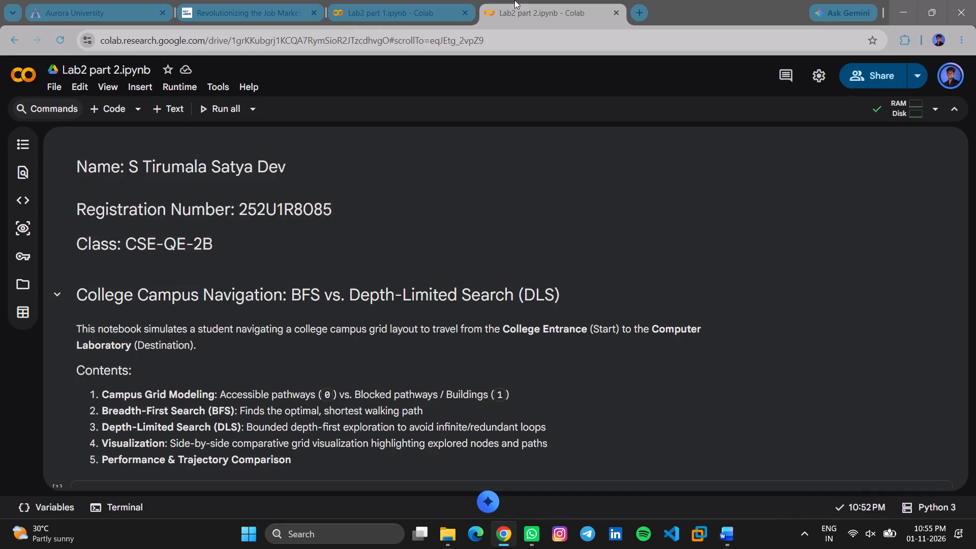
{"action": "left_click", "coordinate": [421, 0]}
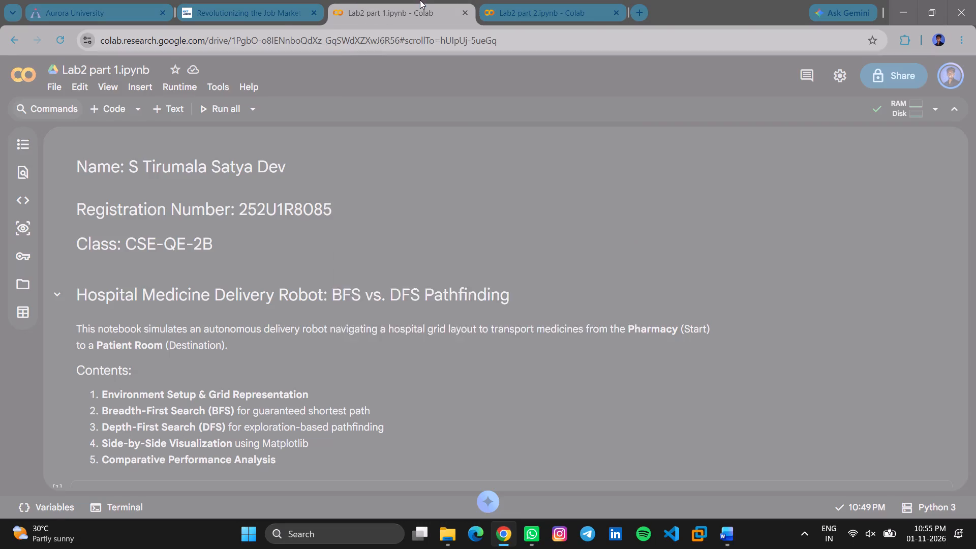
{"action": "left_click", "coordinate": [367, 332]}
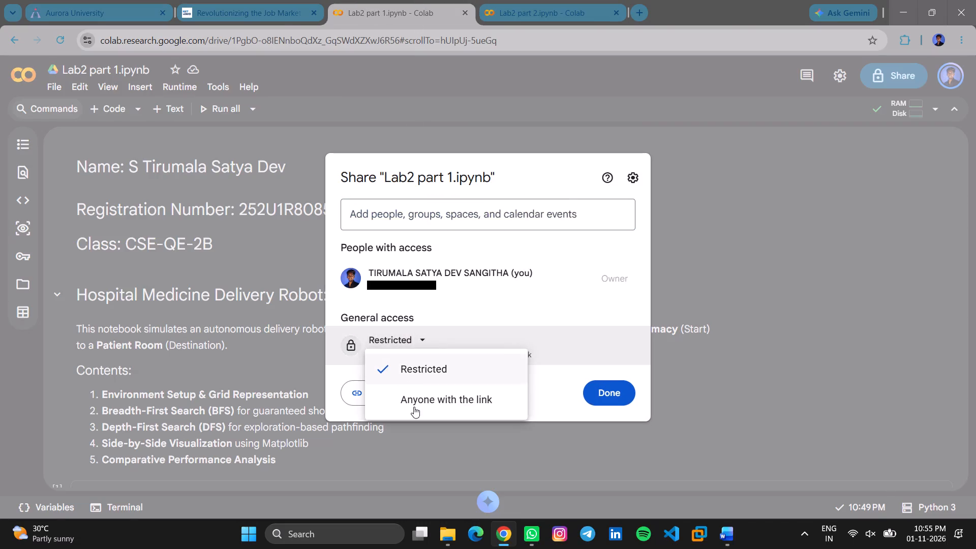
{"action": "left_click", "coordinate": [414, 408]}
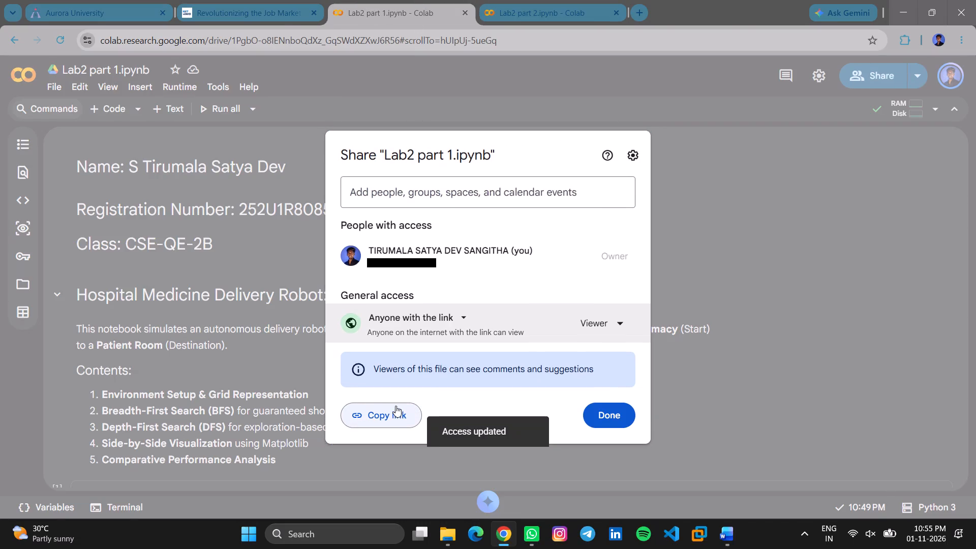
{"action": "left_click", "coordinate": [401, 414]}
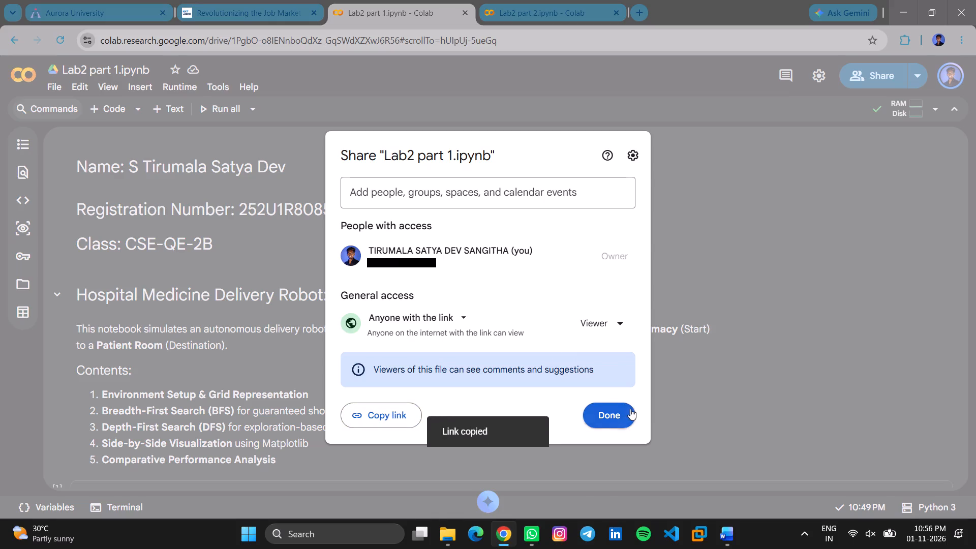
{"action": "left_click", "coordinate": [627, 410]}
In Word's FAI-lab-2, replace the old Colab link under Problem 1's "4. COLAB-LINK:-" heading with the copied Lab2 part 1 link.
{"action": "key", "text": "alt+Tab"}
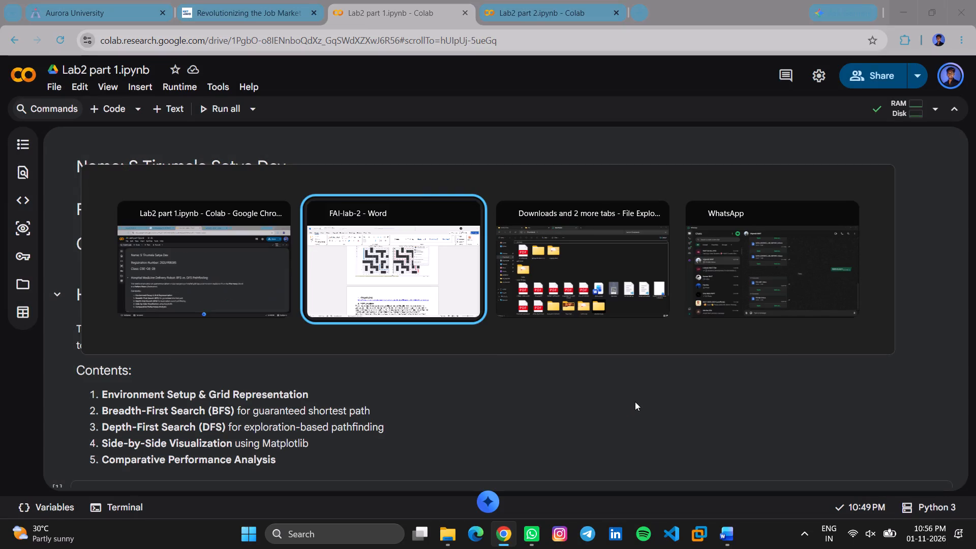
{"action": "scroll", "coordinate": [622, 346], "scroll_direction": "up", "scroll_amount": 15}
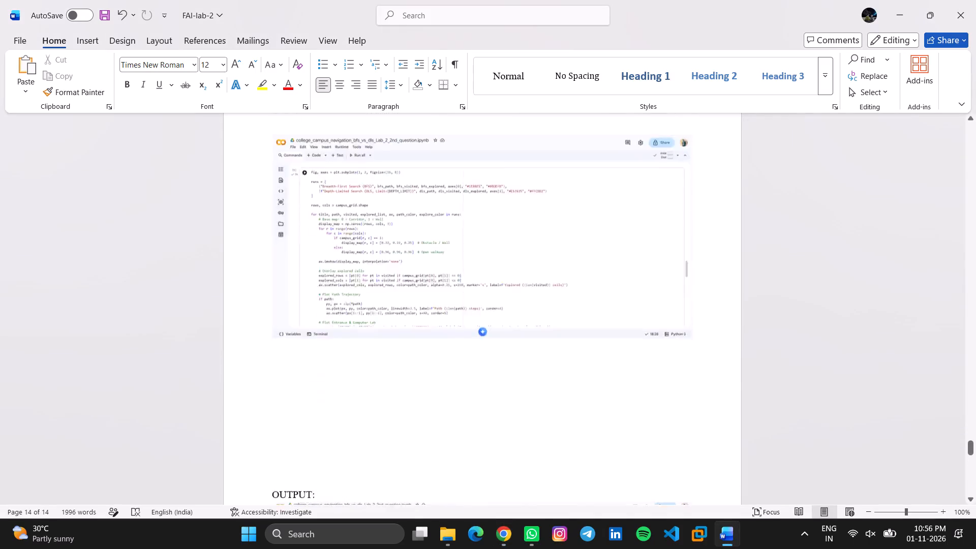
{"action": "scroll", "coordinate": [622, 346], "scroll_direction": "up", "scroll_amount": 20}
{"action": "scroll", "coordinate": [622, 346], "scroll_direction": "up", "scroll_amount": 20}
{"action": "scroll", "coordinate": [622, 346], "scroll_direction": "up", "scroll_amount": 20}
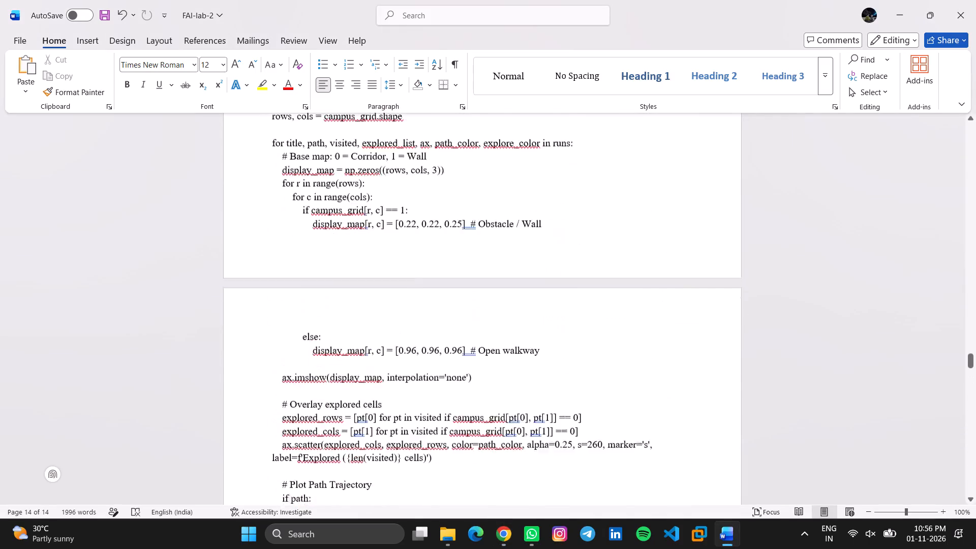
{"action": "scroll", "coordinate": [622, 346], "scroll_direction": "up", "scroll_amount": 20}
{"action": "scroll", "coordinate": [622, 346], "scroll_direction": "up", "scroll_amount": 20}
{"action": "scroll", "coordinate": [622, 346], "scroll_direction": "up", "scroll_amount": 20}
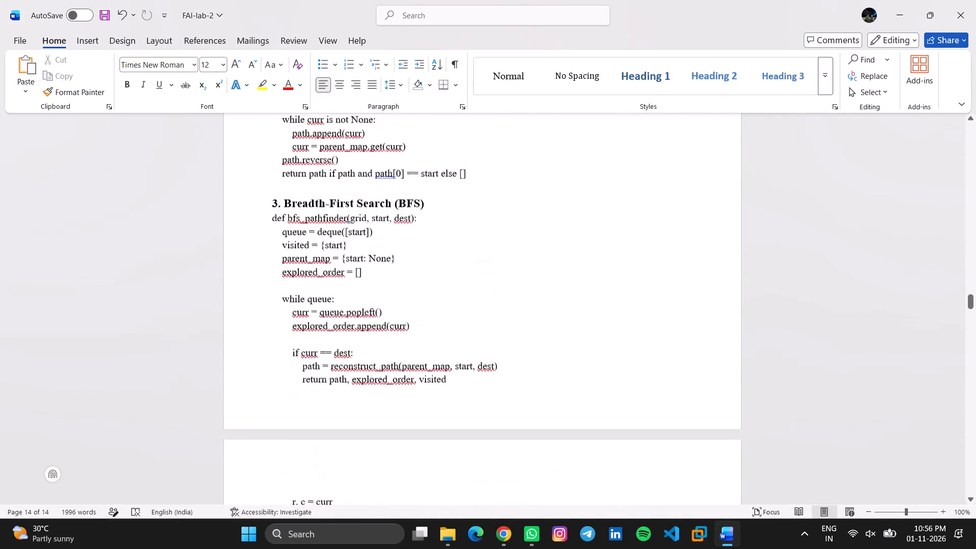
{"action": "scroll", "coordinate": [622, 346], "scroll_direction": "up", "scroll_amount": 20}
{"action": "scroll", "coordinate": [622, 346], "scroll_direction": "up", "scroll_amount": 20}
{"action": "scroll", "coordinate": [622, 346], "scroll_direction": "up", "scroll_amount": 4}
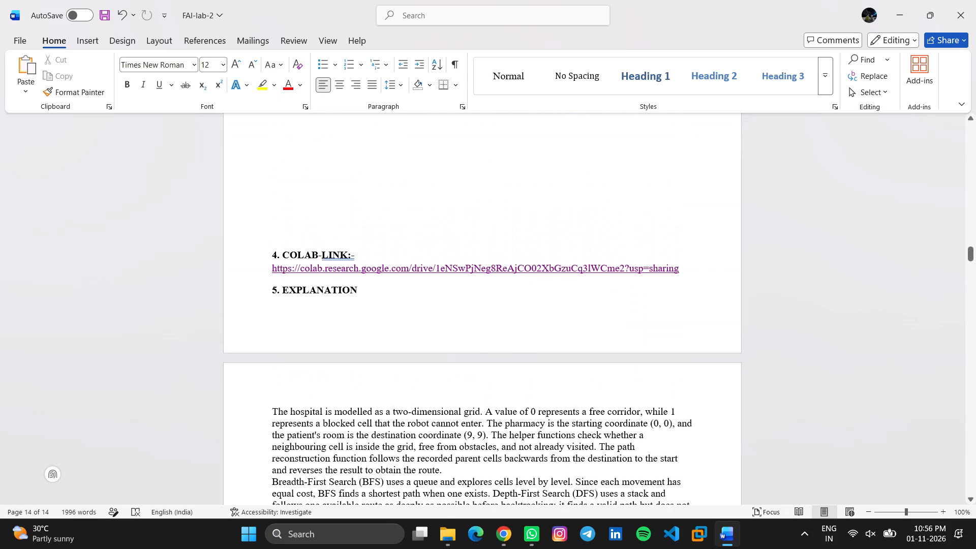
{"action": "left_click_drag", "start_coordinate": [685, 266], "coordinate": [319, 274]}
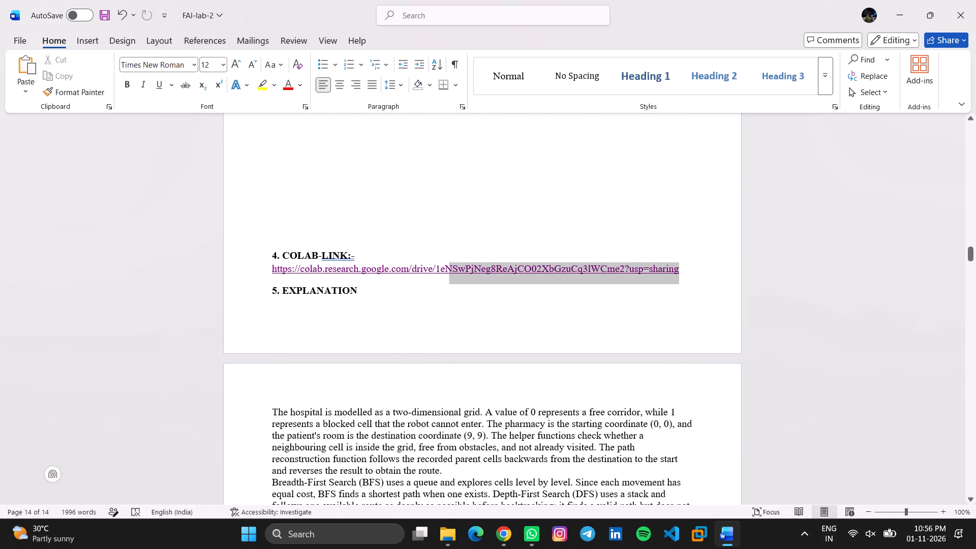
{"action": "left_click_drag", "start_coordinate": [319, 274], "coordinate": [273, 272]}
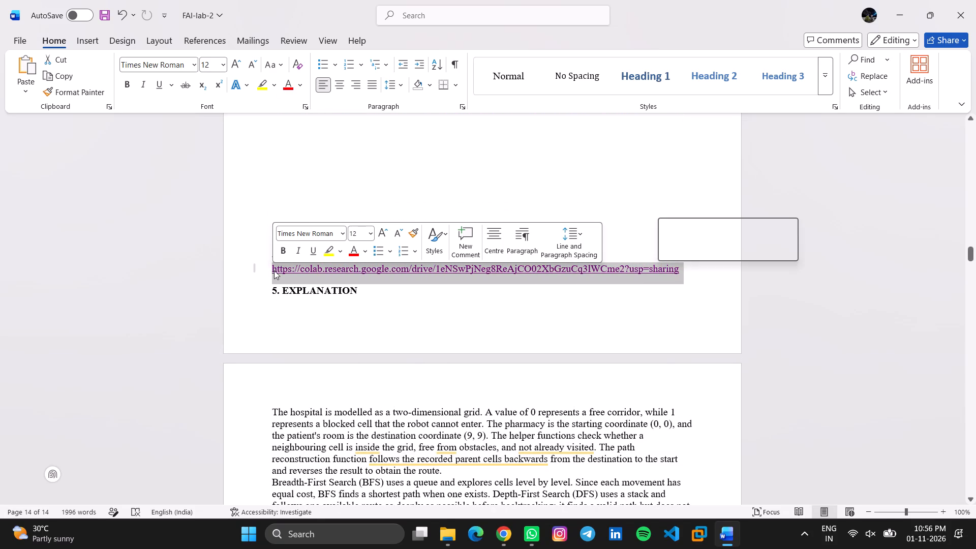
{"action": "key", "text": "BackSpace"}
{"action": "key", "text": "Up"}
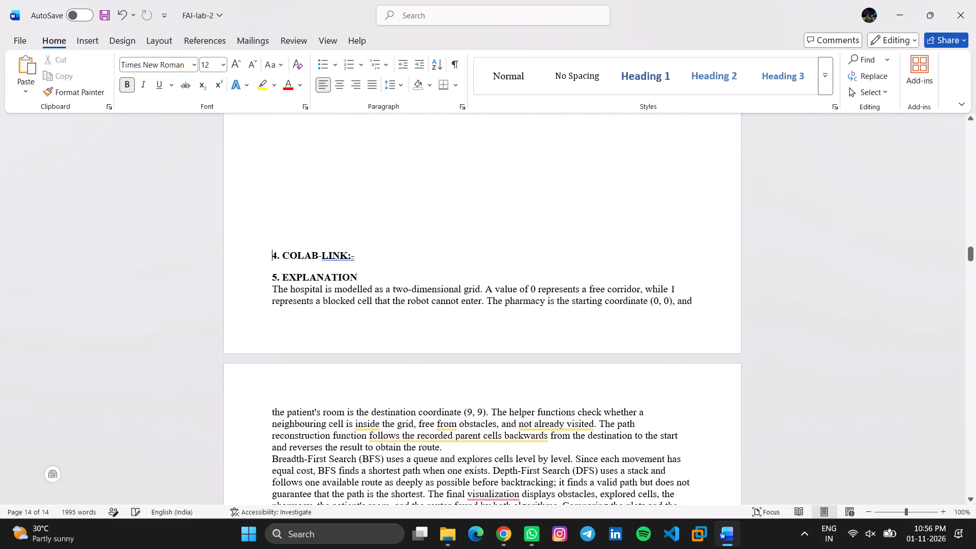
{"action": "key", "text": "ctrl+z"}
{"action": "key", "text": "ctrl+v"}
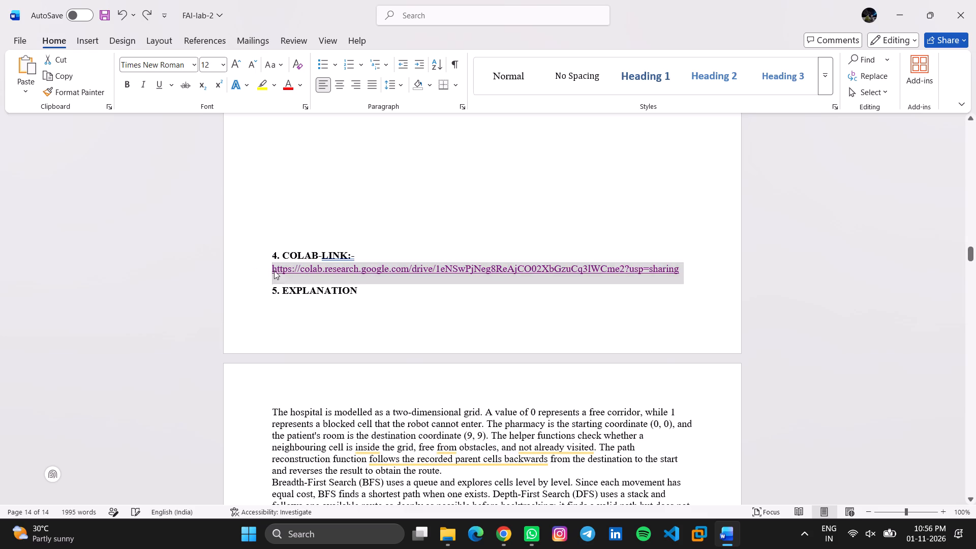
{"action": "key", "text": "Return"}
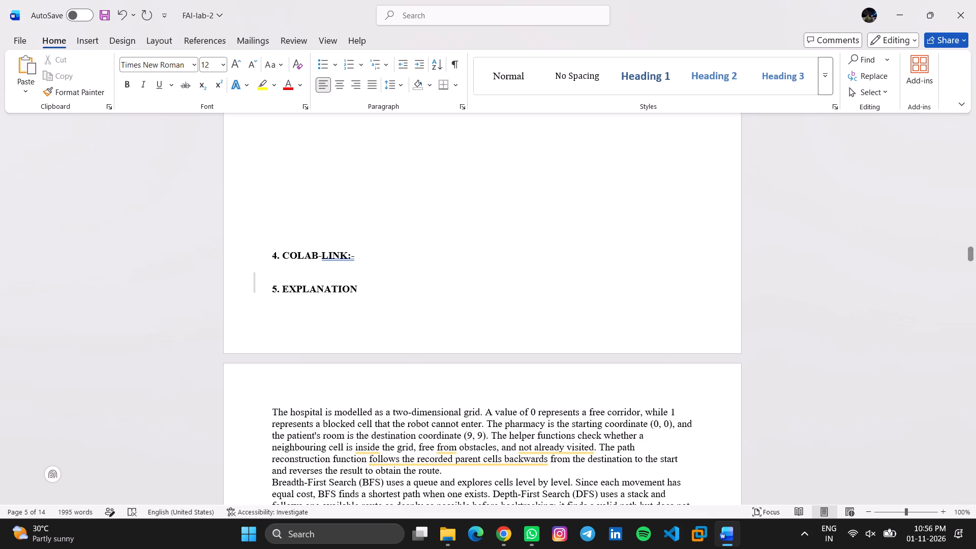
{"action": "left_click", "coordinate": [683, 278]}
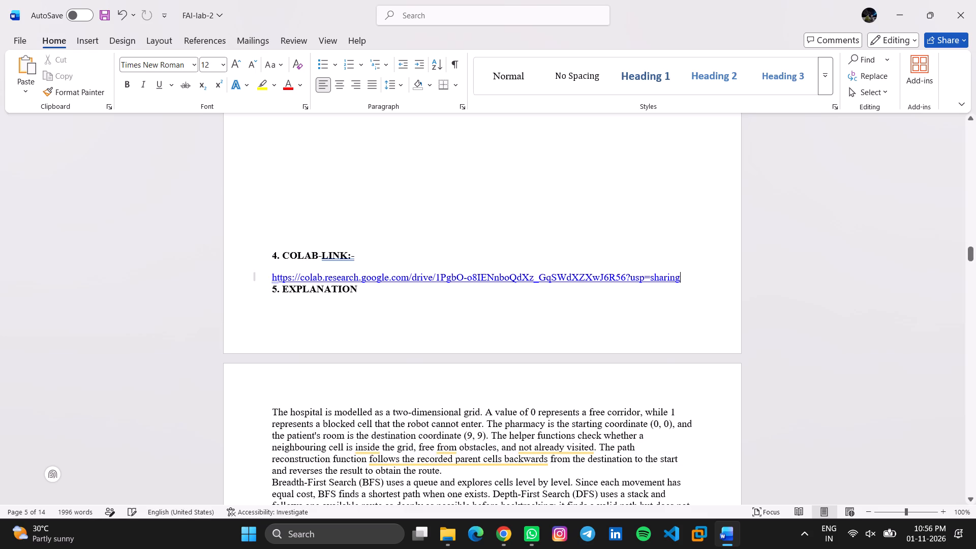
Remove the gap between Problem 1's "4. COLAB-LINK:-" heading and the new hyperlink, keeping the link on its own line directly below.
{"action": "left_click", "coordinate": [499, 259]}
{"action": "key", "text": "Delete"}
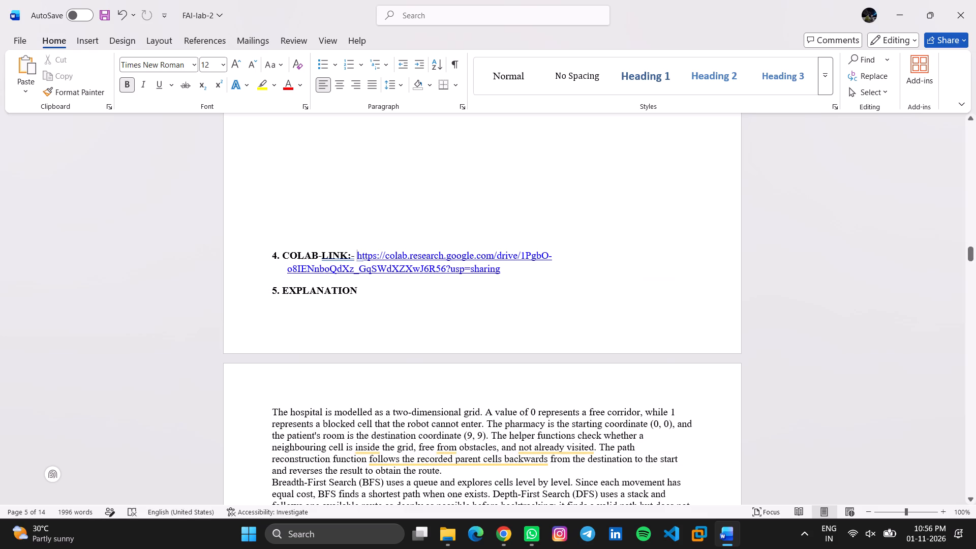
{"action": "key", "text": "Return"}
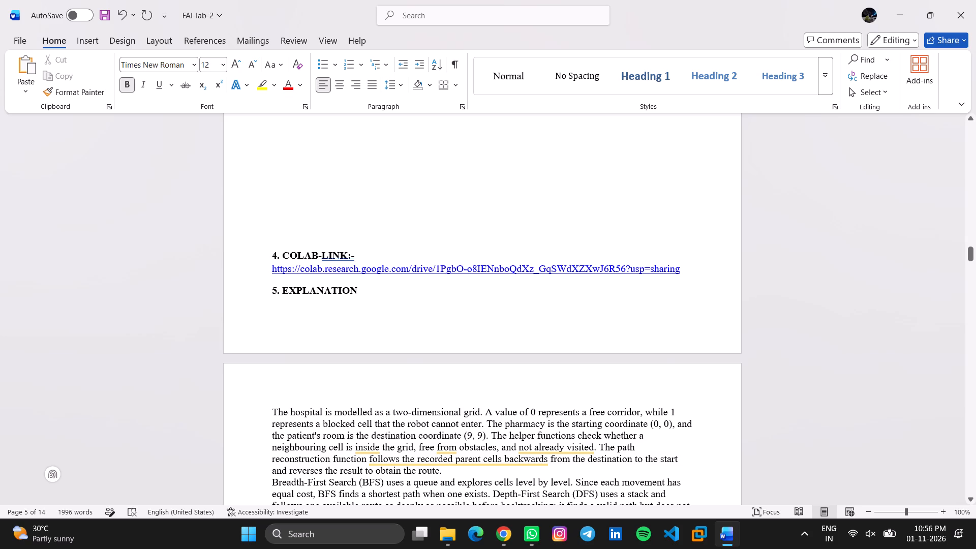
Follow Problem 1's new Colab hyperlink to check the notebook it opens in Chrome, close that tab and return to FAI-lab-2 in Word.
{"action": "left_click", "coordinate": [573, 265], "text": "ctrl"}
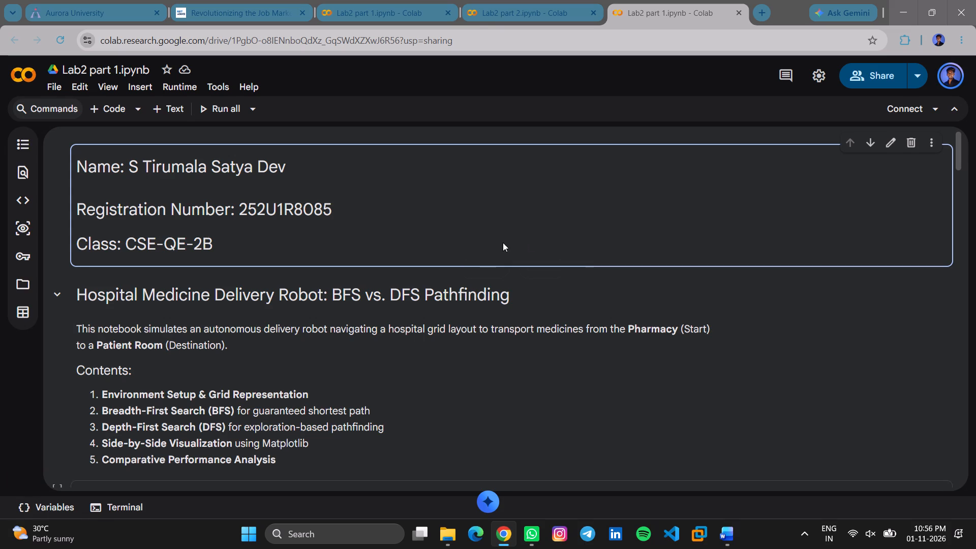
{"action": "key", "text": "w"}
{"action": "key", "text": "alt+Tab"}
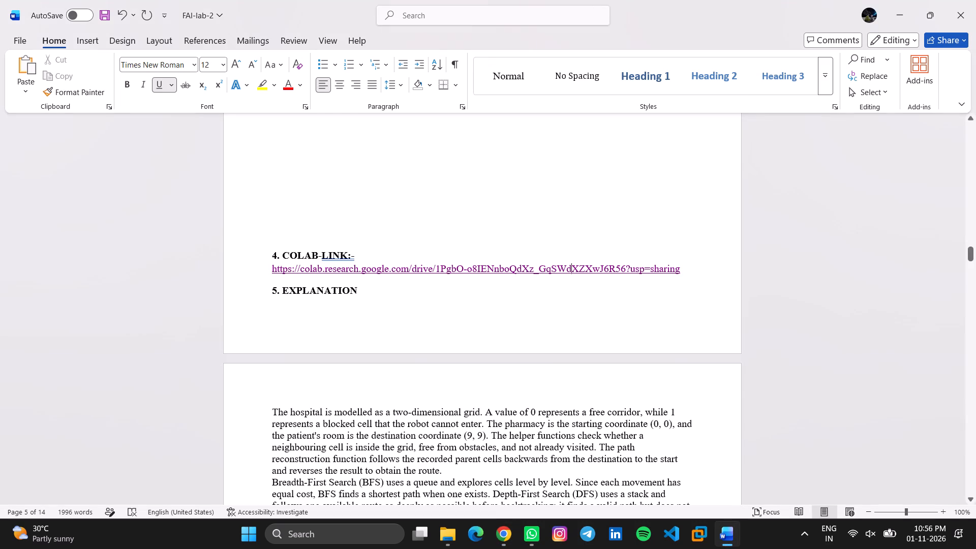
Delete the empty paragraph above the student details table on the first page.
{"action": "scroll", "coordinate": [523, 358], "scroll_direction": "up", "scroll_amount": 1}
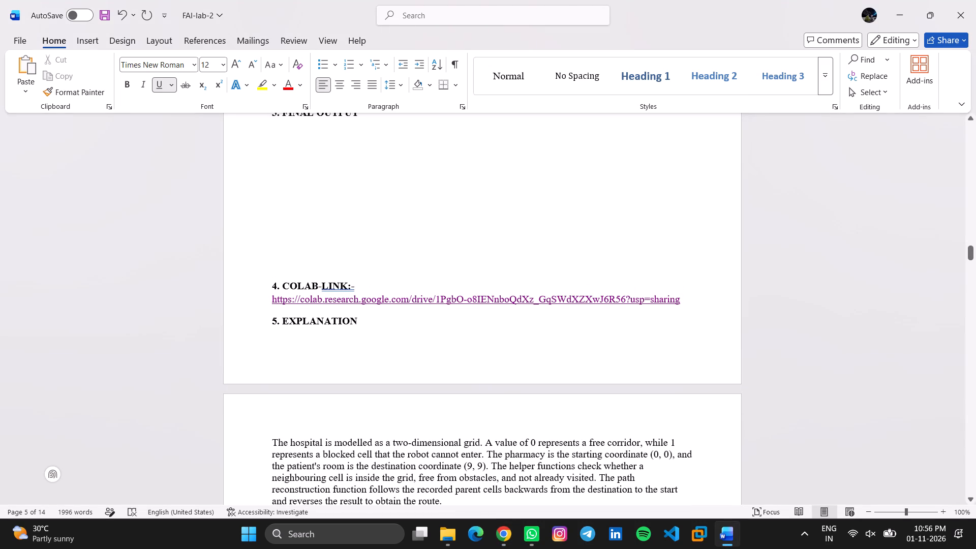
{"action": "scroll", "coordinate": [537, 369], "scroll_direction": "up", "scroll_amount": 20}
{"action": "scroll", "coordinate": [537, 369], "scroll_direction": "up", "scroll_amount": 4}
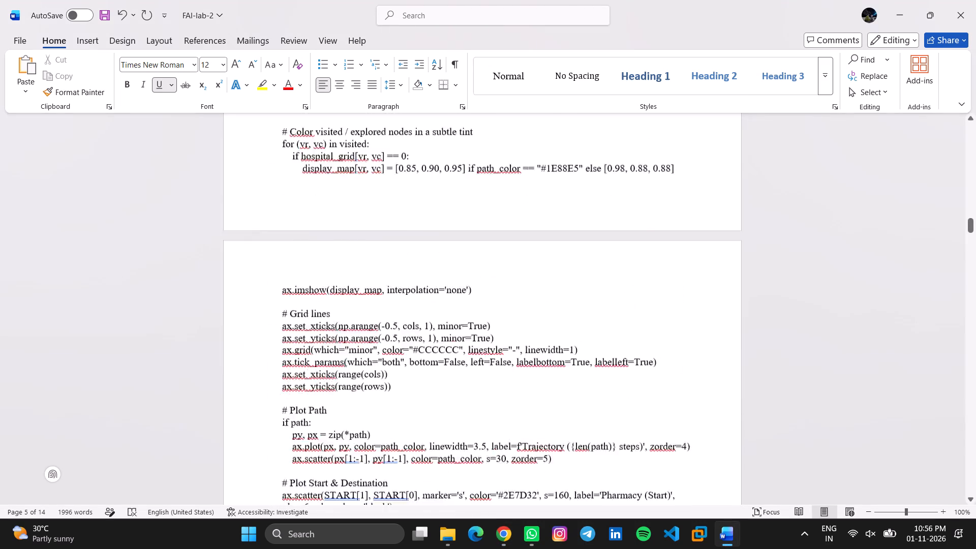
{"action": "scroll", "coordinate": [537, 369], "scroll_direction": "up", "scroll_amount": 20}
{"action": "scroll", "coordinate": [537, 369], "scroll_direction": "up", "scroll_amount": 20}
{"action": "scroll", "coordinate": [537, 369], "scroll_direction": "up", "scroll_amount": 20}
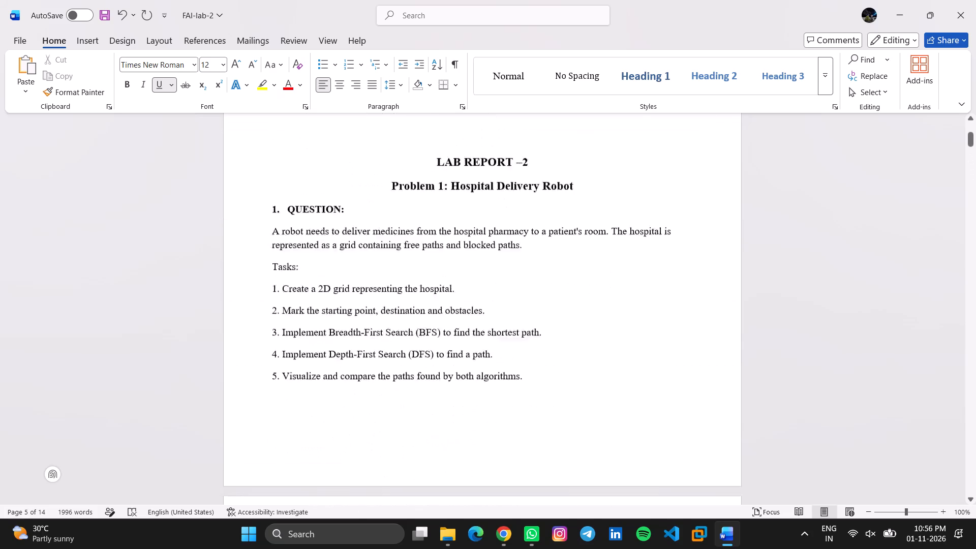
{"action": "scroll", "coordinate": [537, 369], "scroll_direction": "up", "scroll_amount": 17}
{"action": "scroll", "coordinate": [501, 315], "scroll_direction": "down", "scroll_amount": 4}
{"action": "scroll", "coordinate": [498, 316], "scroll_direction": "up", "scroll_amount": 3}
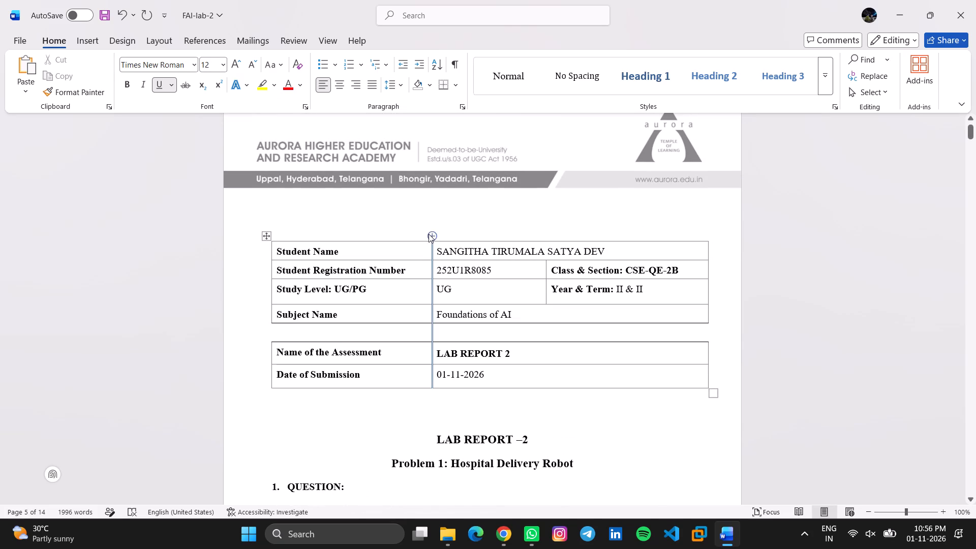
{"action": "left_click", "coordinate": [429, 224]}
{"action": "key", "text": "BackSpace"}
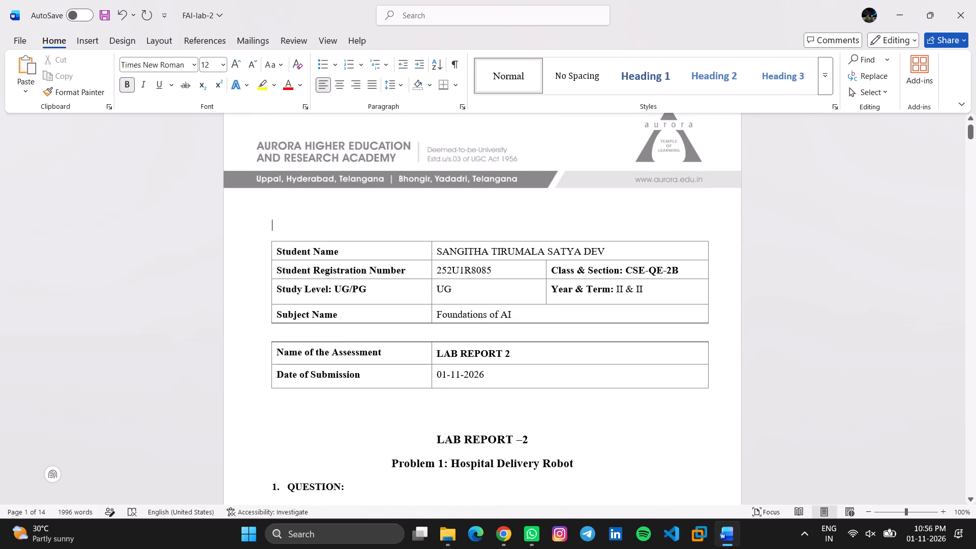
{"action": "key", "text": "Delete"}
Delete the empty paragraph between the assessment details table and the "LAB REPORT –2" title.
{"action": "scroll", "coordinate": [427, 226], "scroll_direction": "down", "scroll_amount": 1}
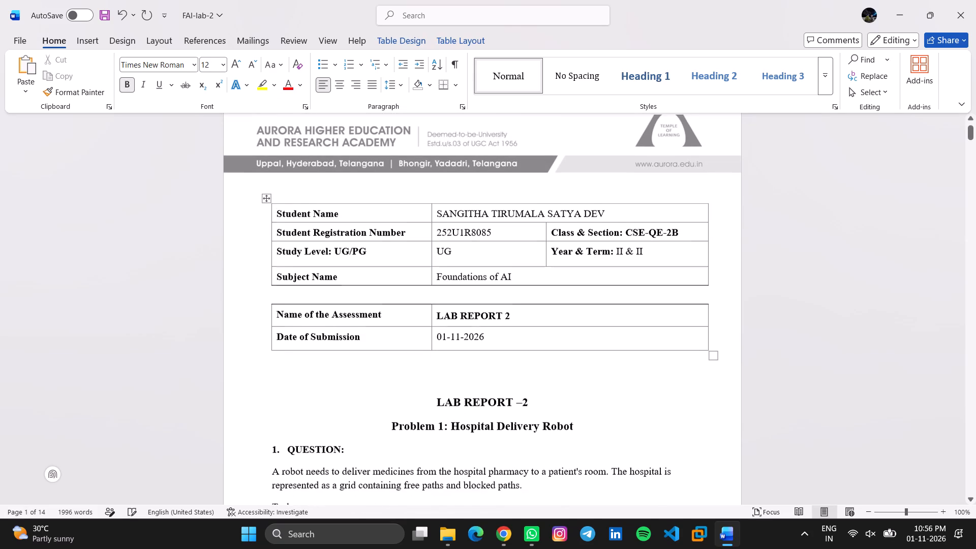
{"action": "scroll", "coordinate": [427, 226], "scroll_direction": "down", "scroll_amount": 5}
{"action": "left_click", "coordinate": [462, 209]}
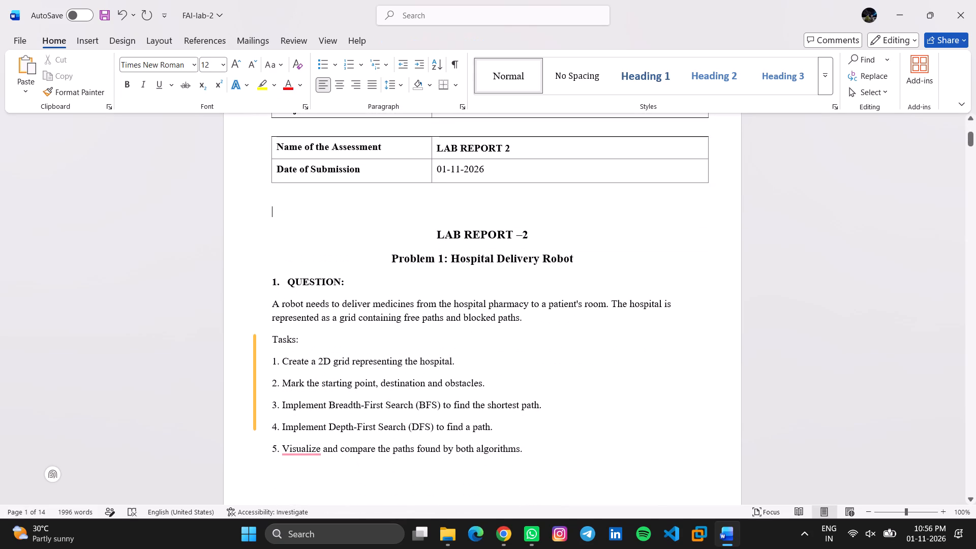
{"action": "key", "text": "BackSpace"}
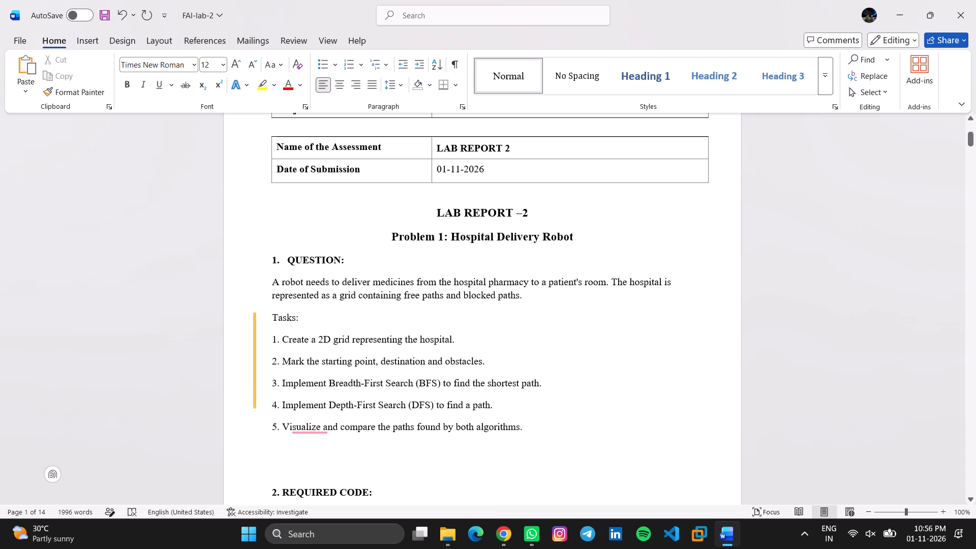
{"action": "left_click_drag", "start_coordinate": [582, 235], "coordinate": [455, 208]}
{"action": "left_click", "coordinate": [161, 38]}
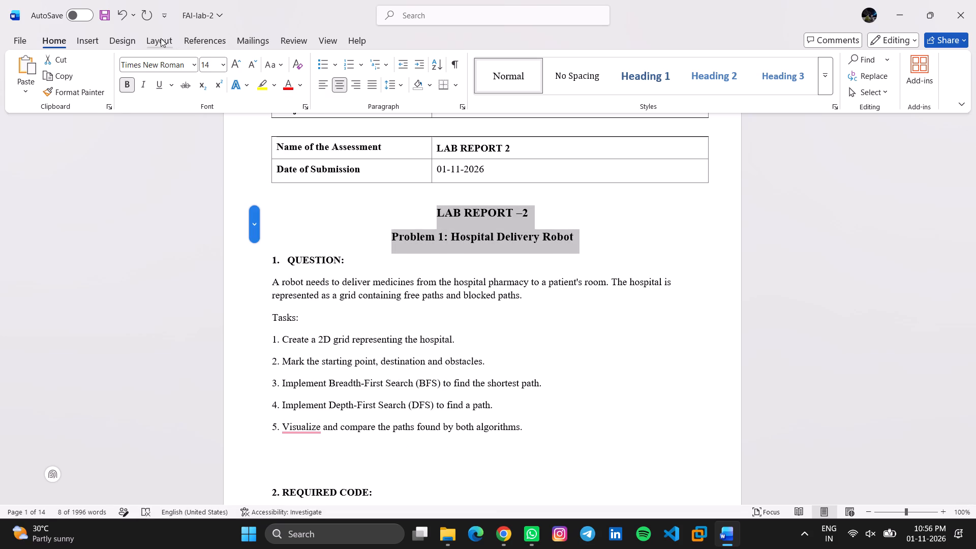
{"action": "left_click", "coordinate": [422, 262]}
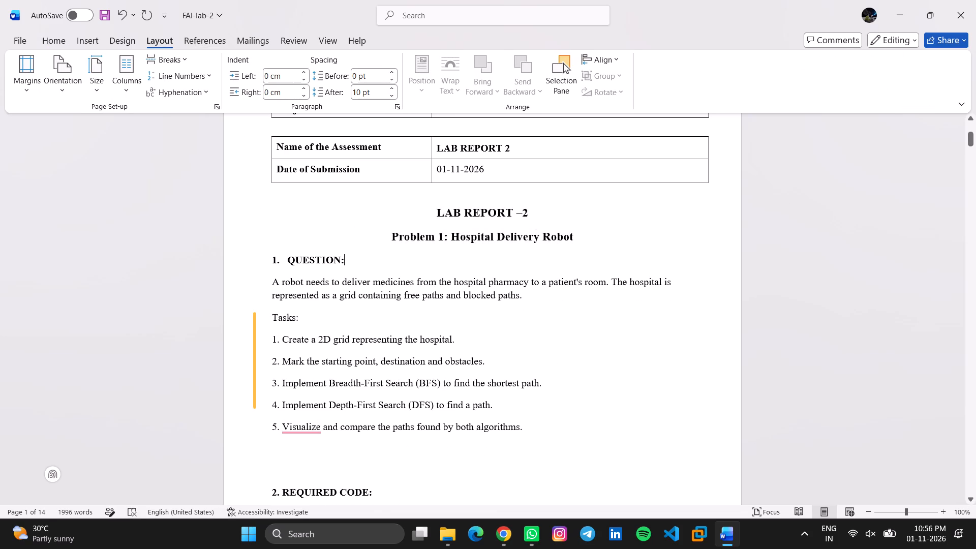
Add two empty paragraphs above Problem 1's "2. REQUIRED CODE:" heading so that it starts on the second page.
{"action": "scroll", "coordinate": [410, 255], "scroll_direction": "down", "scroll_amount": 8}
{"action": "left_click", "coordinate": [322, 221]}
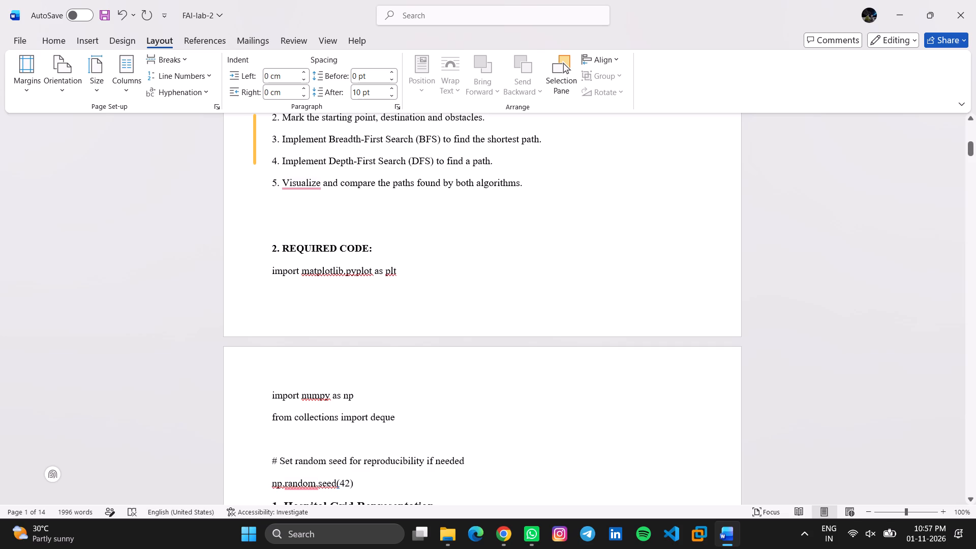
{"action": "key", "text": "Return"}
{"action": "key", "text": "Return"}
Delete the empty paragraph between "from collections import deque" and "# Set random seed for reproducibility if needed" in Problem 1's code.
{"action": "scroll", "coordinate": [352, 260], "scroll_direction": "down", "scroll_amount": 5}
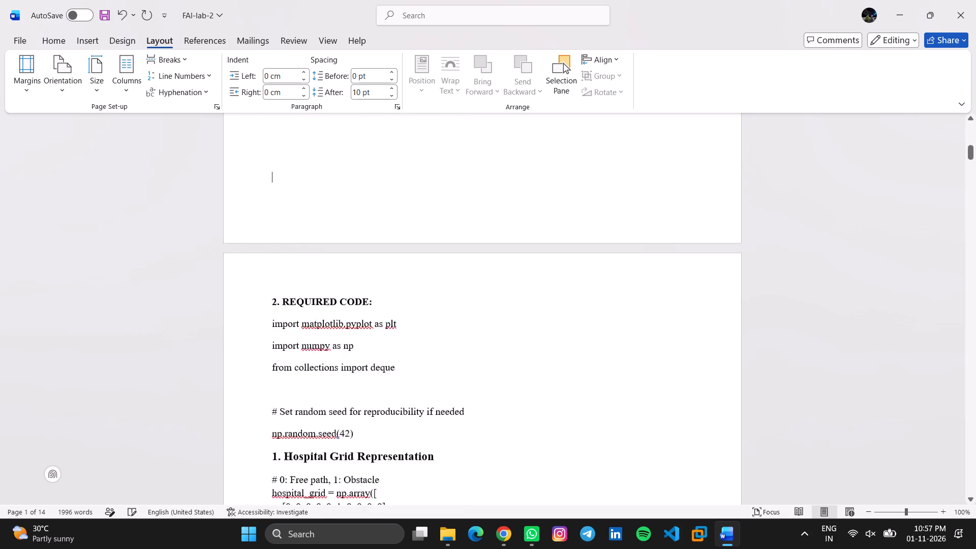
{"action": "scroll", "coordinate": [361, 275], "scroll_direction": "down", "scroll_amount": 6}
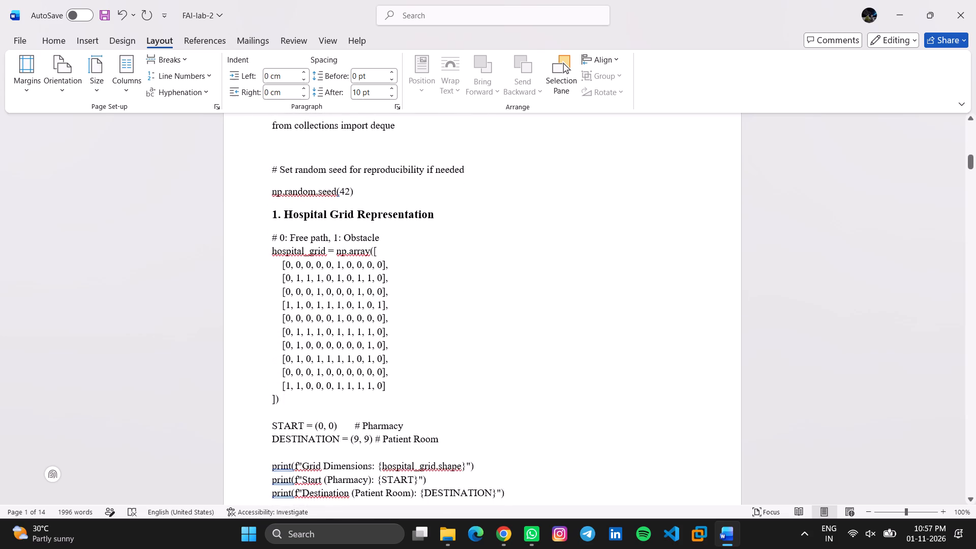
{"action": "scroll", "coordinate": [361, 274], "scroll_direction": "up", "scroll_amount": 3}
{"action": "left_click", "coordinate": [329, 239]}
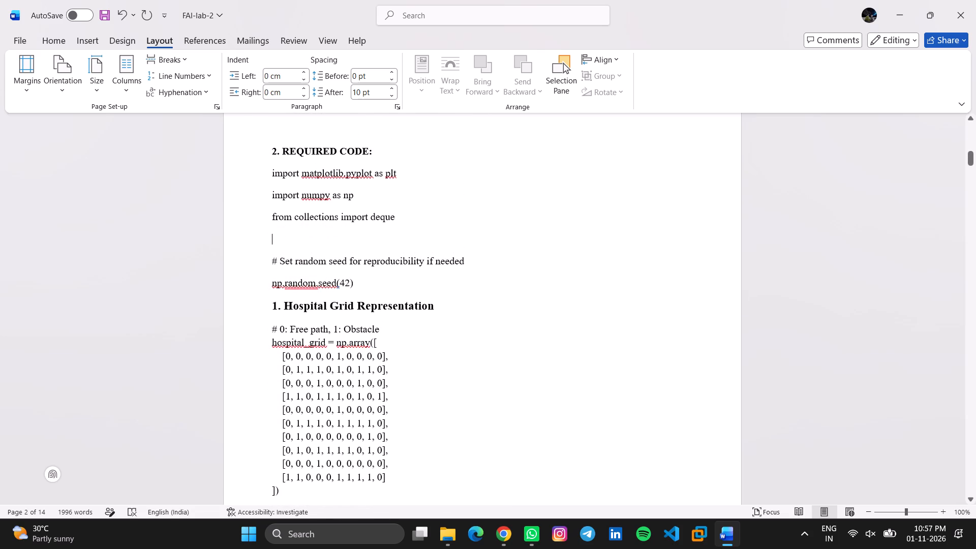
{"action": "scroll", "coordinate": [343, 248], "scroll_direction": "down", "scroll_amount": 4}
{"action": "key", "text": "BackSpace"}
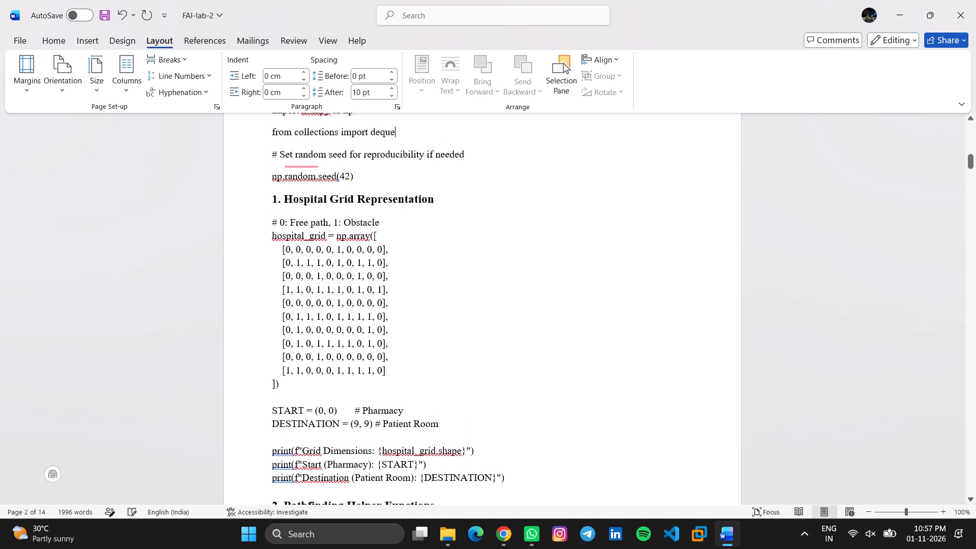
Delete the empty line between the "3. Breadth-First Search (BFS)" heading and the bfs_pathfinder function in Problem 1's code.
{"action": "scroll", "coordinate": [376, 268], "scroll_direction": "up", "scroll_amount": 2}
{"action": "scroll", "coordinate": [409, 288], "scroll_direction": "down", "scroll_amount": 6}
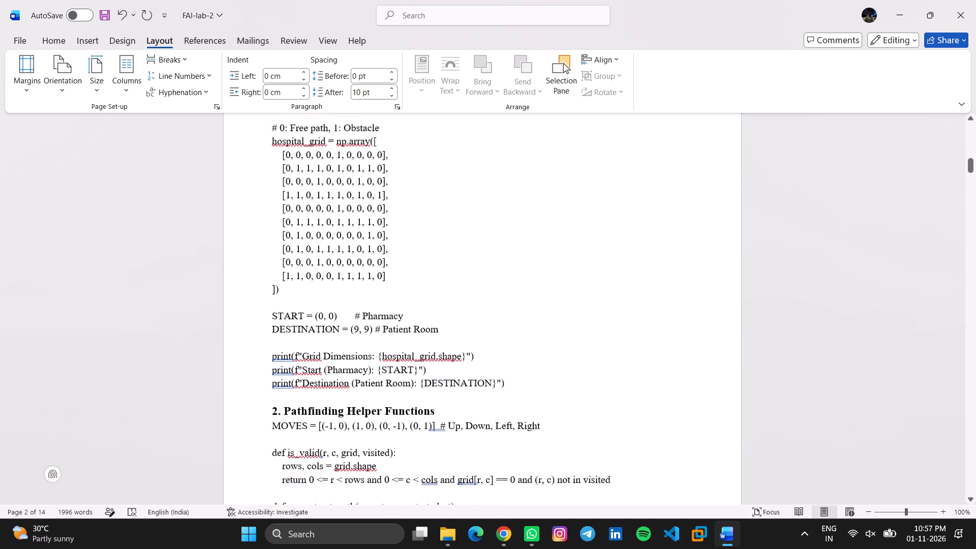
{"action": "scroll", "coordinate": [409, 290], "scroll_direction": "down", "scroll_amount": 15}
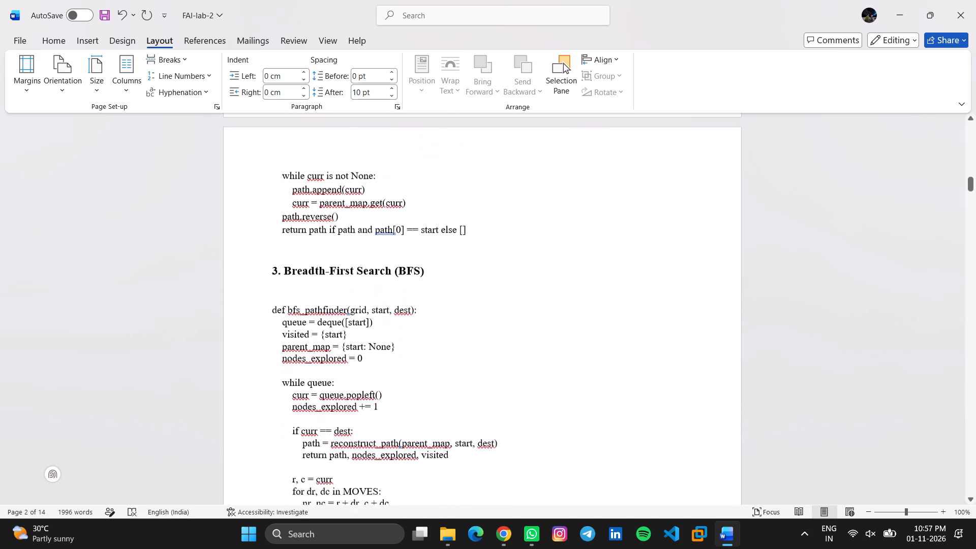
{"action": "left_click", "coordinate": [346, 288]}
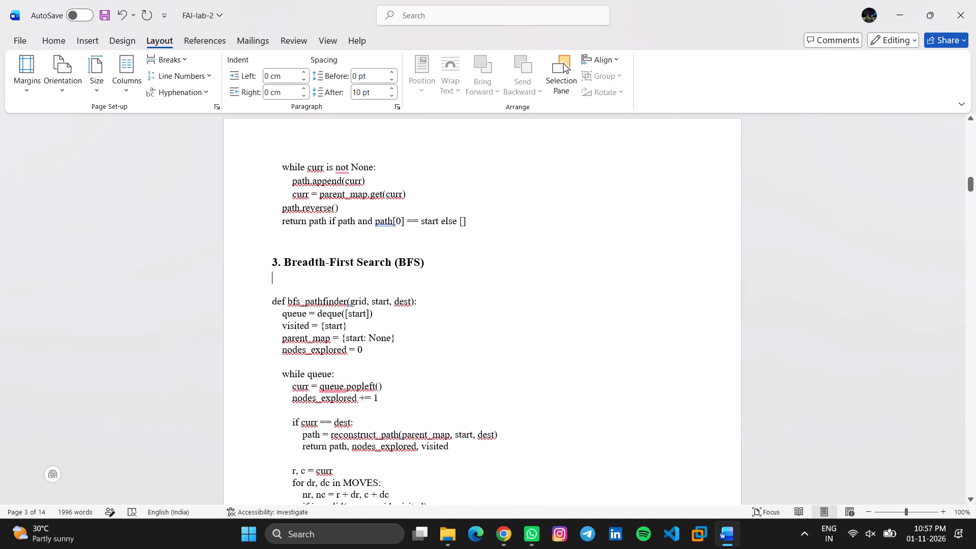
{"action": "key", "text": "Delete"}
Place the insertion point under Problem 1's "3. FINAL OUTPUT" heading and switch to the Lab2 part 1.ipynb notebook in Chrome.
{"action": "scroll", "coordinate": [346, 288], "scroll_direction": "down", "scroll_amount": 3}
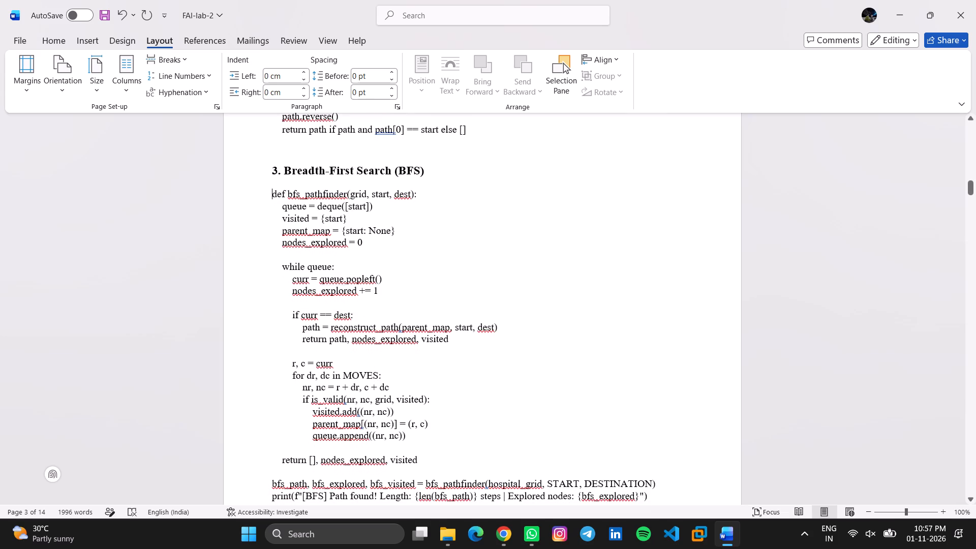
{"action": "scroll", "coordinate": [346, 288], "scroll_direction": "down", "scroll_amount": 15}
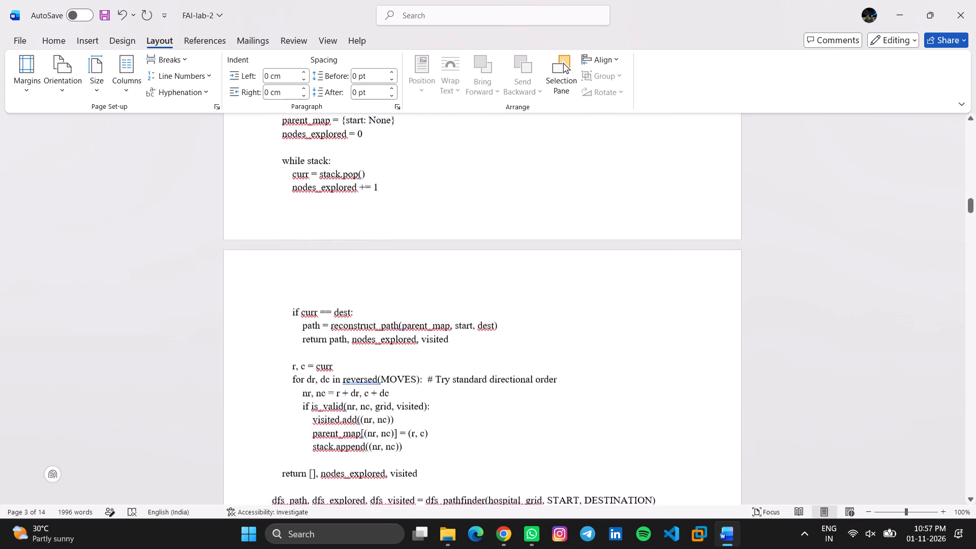
{"action": "scroll", "coordinate": [350, 294], "scroll_direction": "down", "scroll_amount": 15}
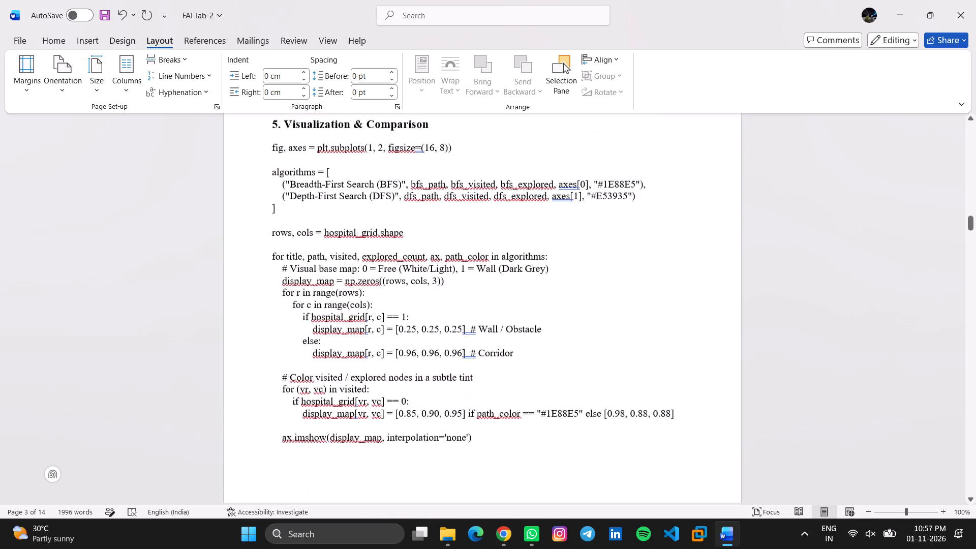
{"action": "scroll", "coordinate": [352, 298], "scroll_direction": "down", "scroll_amount": 17}
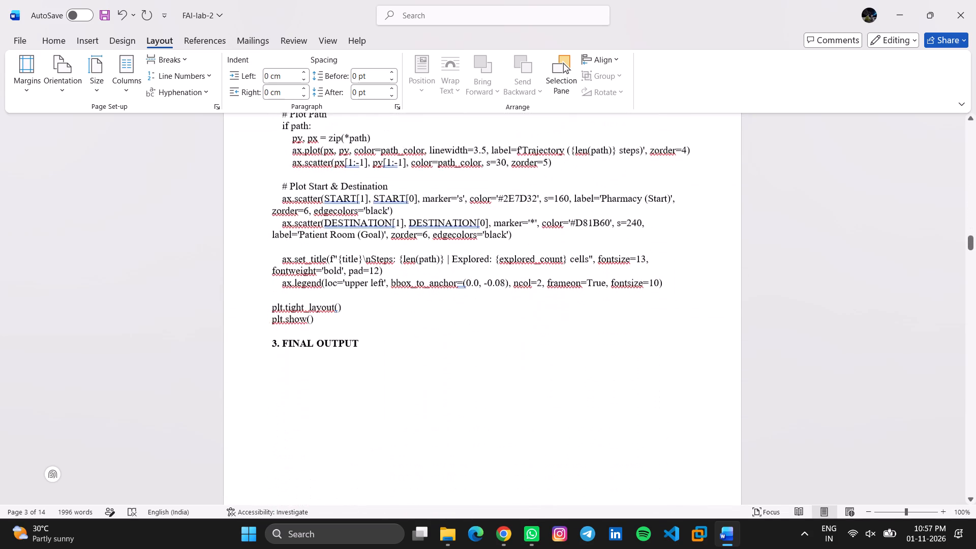
{"action": "scroll", "coordinate": [352, 298], "scroll_direction": "down", "scroll_amount": 5}
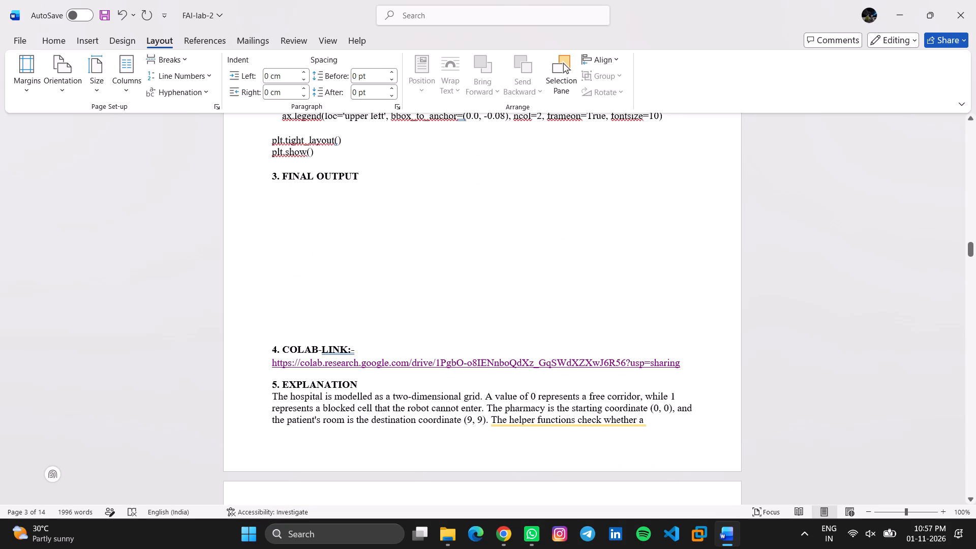
{"action": "left_click", "coordinate": [276, 194]}
{"action": "key", "text": "alt+Tab"}
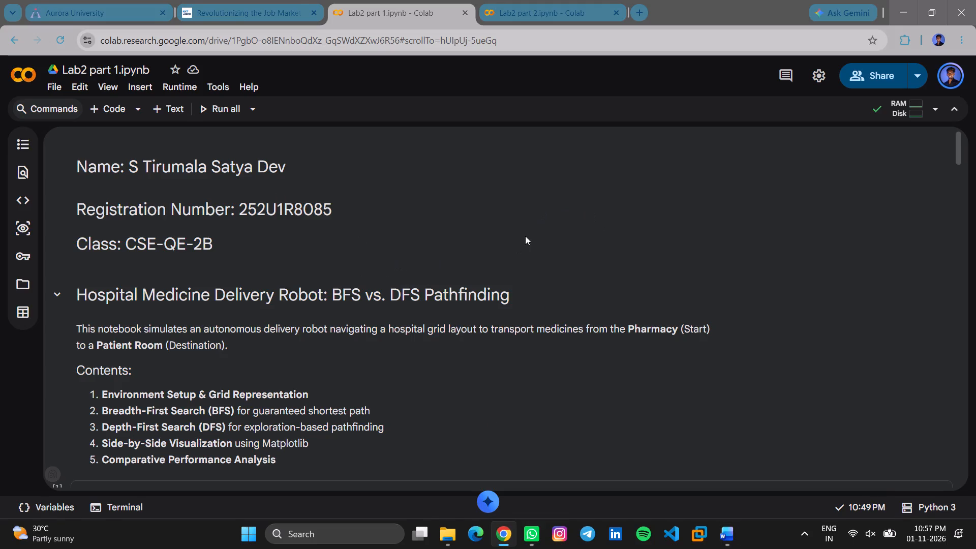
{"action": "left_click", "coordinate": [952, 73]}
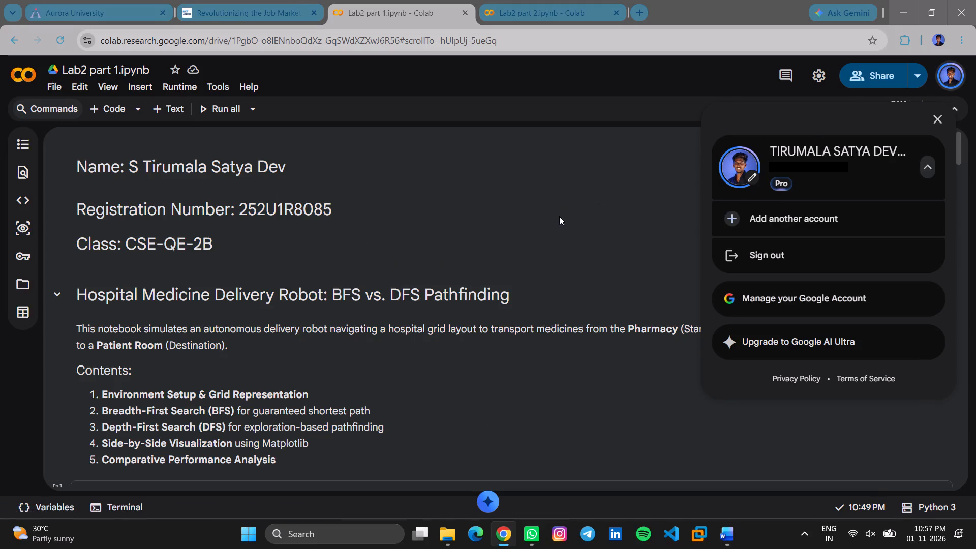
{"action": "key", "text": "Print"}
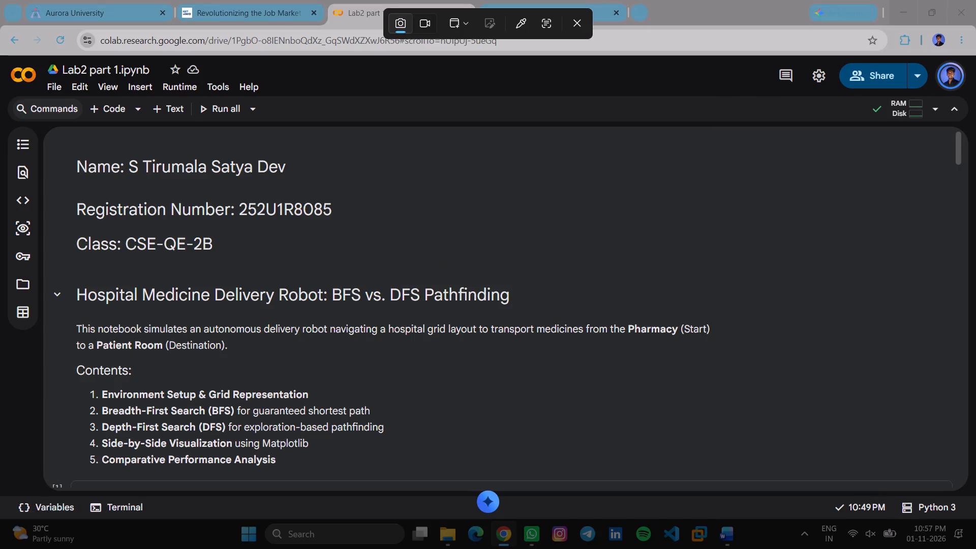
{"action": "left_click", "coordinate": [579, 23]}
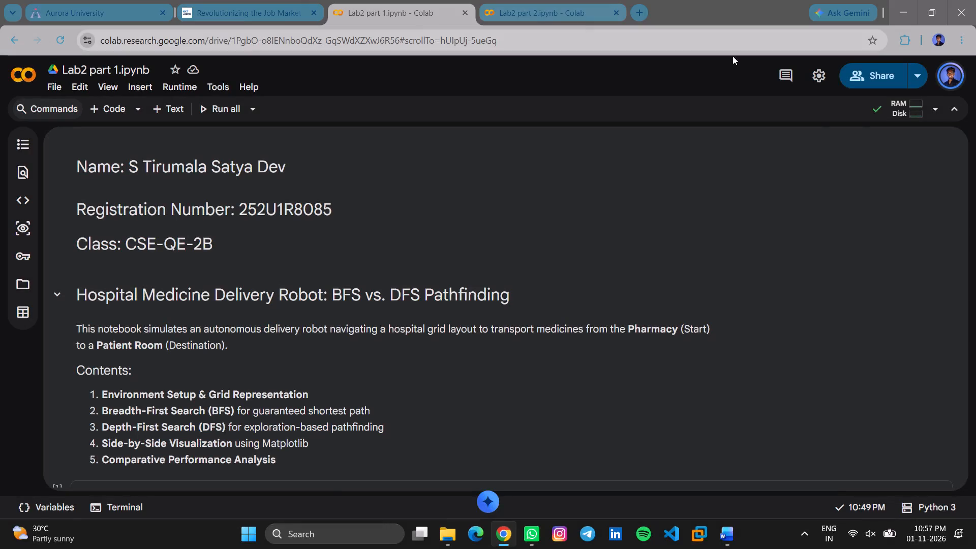
Capture a screenshot of the notebook's opening section with the Google account details shown.
{"action": "left_click", "coordinate": [944, 79]}
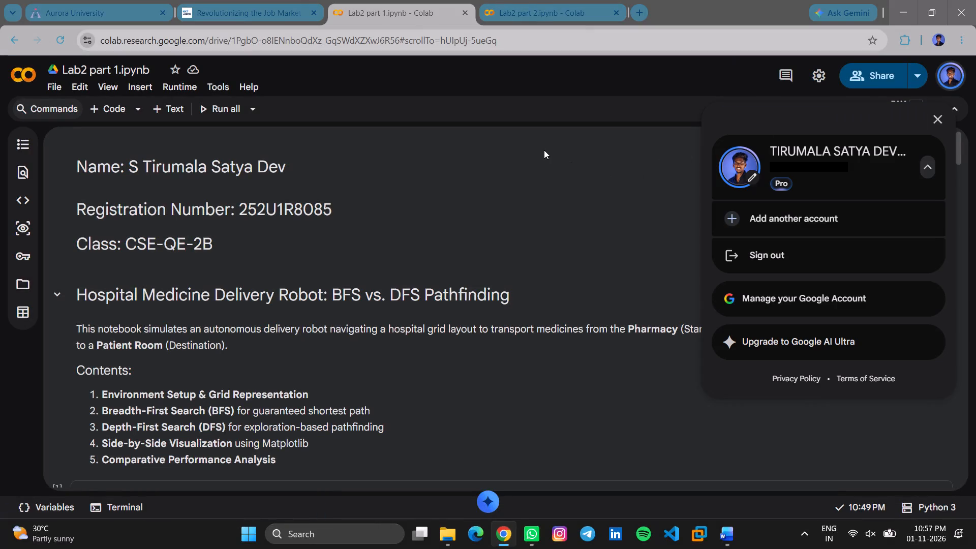
{"action": "key", "text": "Print"}
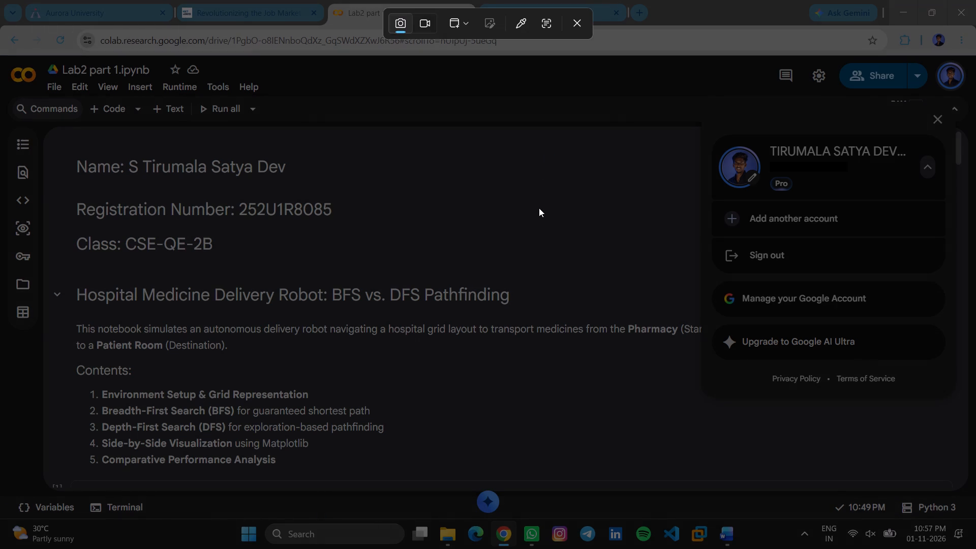
{"action": "left_click", "coordinate": [494, 217]}
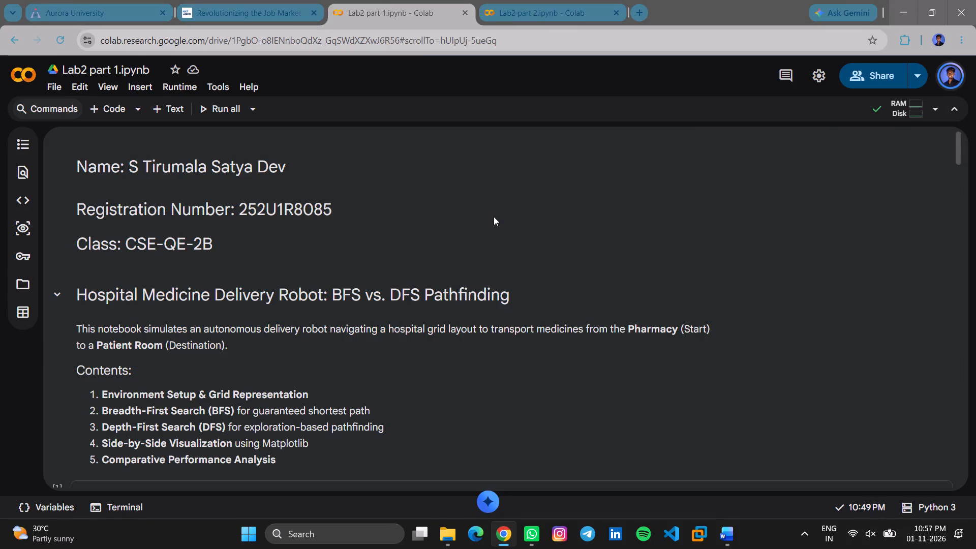
Capture a screenshot of the notebook's "1. Hospital Grid Representation" section with the Google Account tooltip showing.
{"action": "scroll", "coordinate": [523, 216], "scroll_direction": "down", "scroll_amount": 5}
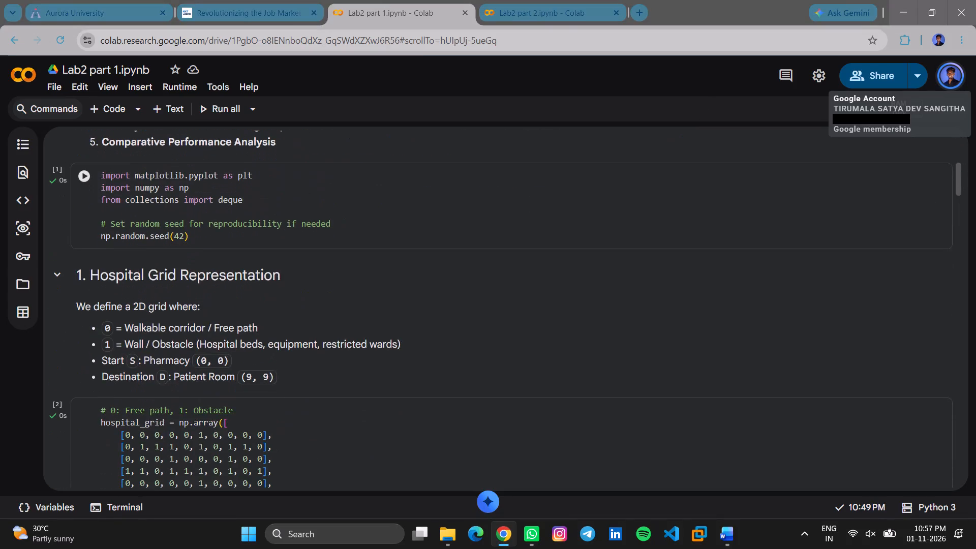
{"action": "scroll", "coordinate": [522, 233], "scroll_direction": "up", "scroll_amount": 4}
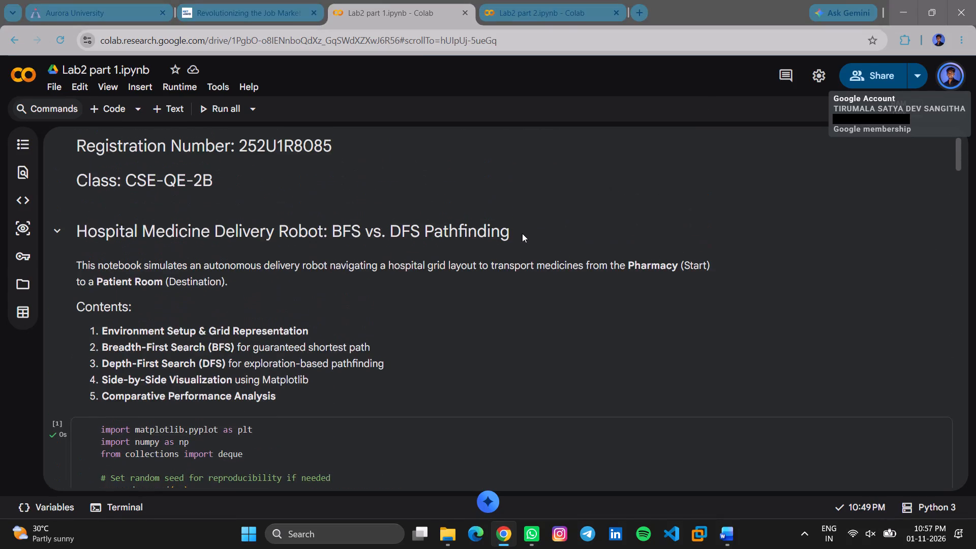
{"action": "left_click", "coordinate": [412, 159]}
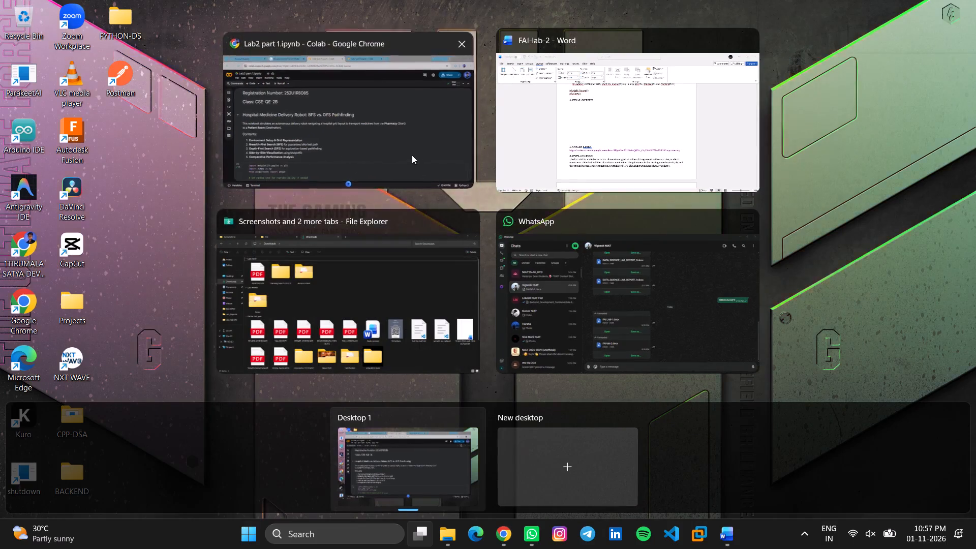
{"action": "scroll", "coordinate": [452, 241], "scroll_direction": "down", "scroll_amount": 6}
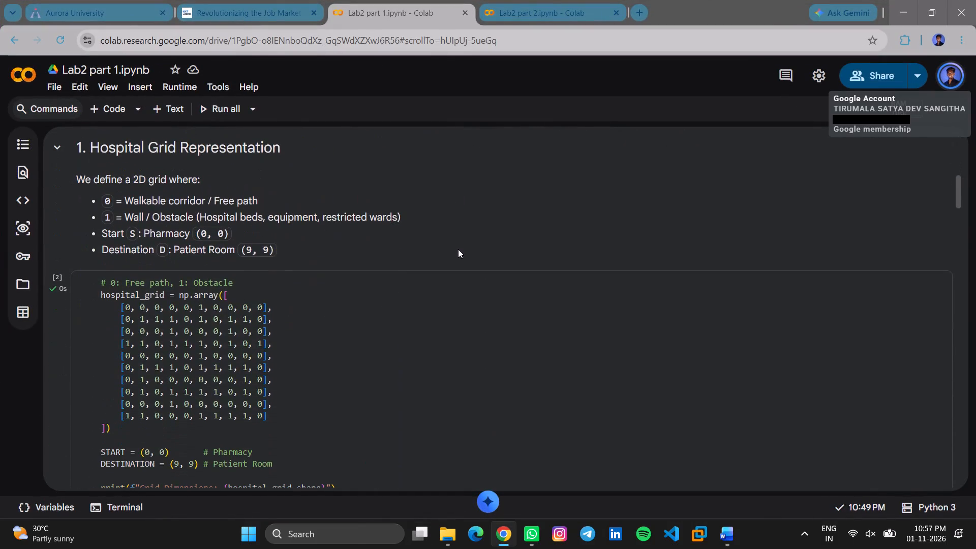
{"action": "key", "text": "Print"}
{"action": "left_click", "coordinate": [548, 249]}
Capture a screenshot of the notebook's "2. Pathfinding Helper Functions" section with the Google Account tooltip showing.
{"action": "scroll", "coordinate": [539, 253], "scroll_direction": "down", "scroll_amount": 2}
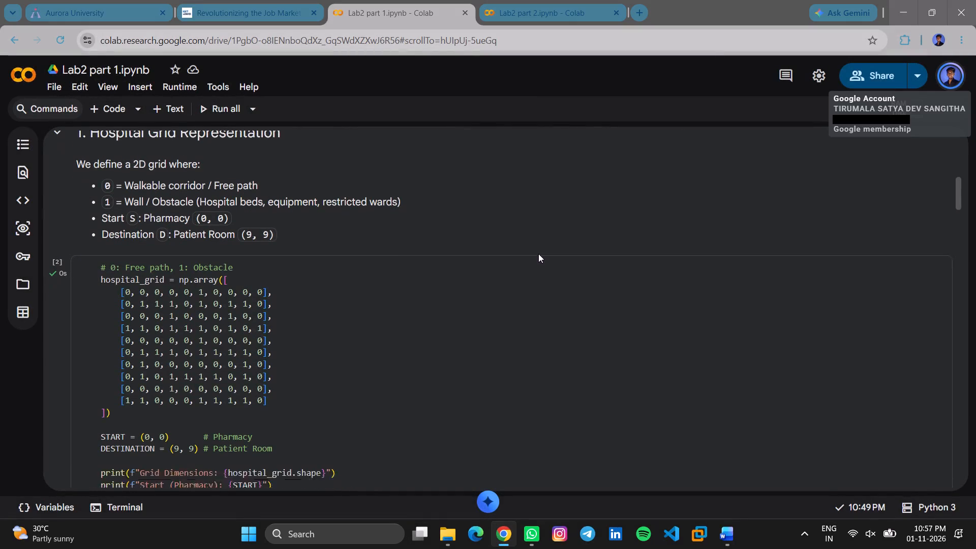
{"action": "scroll", "coordinate": [538, 254], "scroll_direction": "down", "scroll_amount": 5}
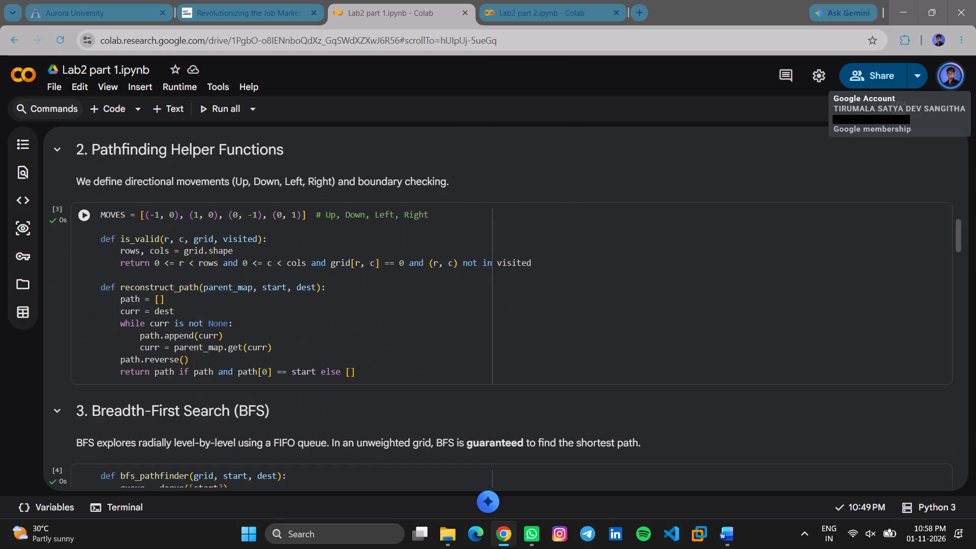
{"action": "key", "text": "Print"}
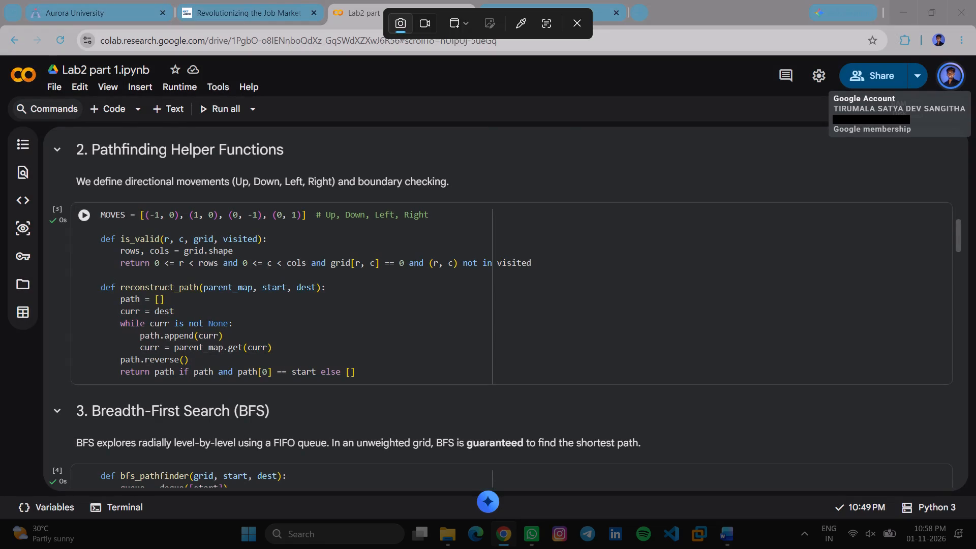
{"action": "left_click", "coordinate": [535, 291]}
Capture a screenshot of the notebook's "3. Breadth-First Search (BFS)" section with the Google Account tooltip showing.
{"action": "scroll", "coordinate": [525, 295], "scroll_direction": "down", "scroll_amount": 4}
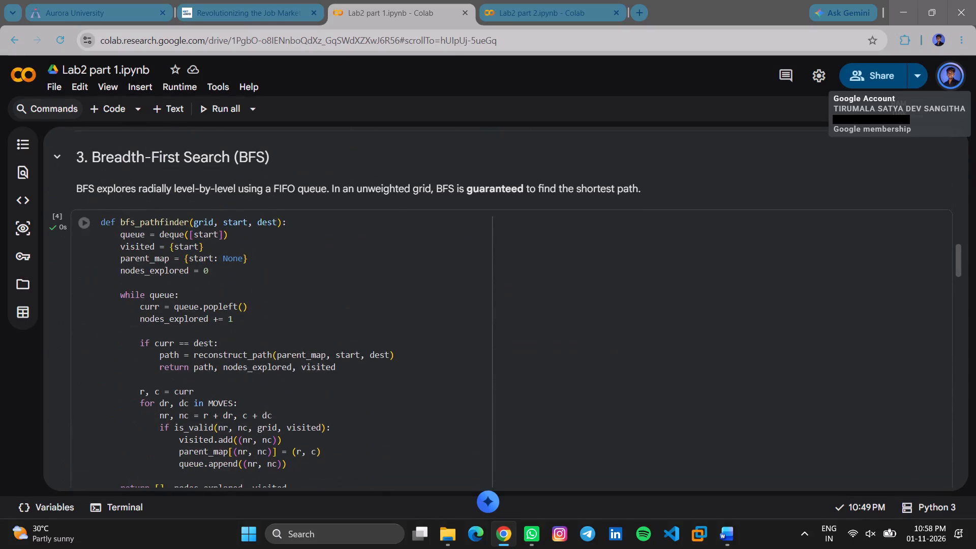
{"action": "scroll", "coordinate": [525, 295], "scroll_direction": "down", "scroll_amount": 1}
{"action": "scroll", "coordinate": [525, 295], "scroll_direction": "up", "scroll_amount": 1}
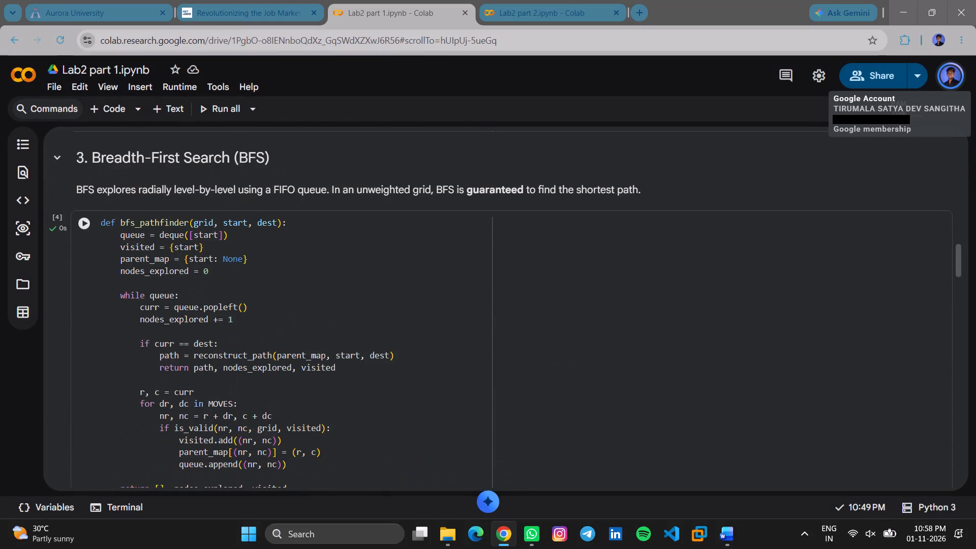
{"action": "key", "text": "Print"}
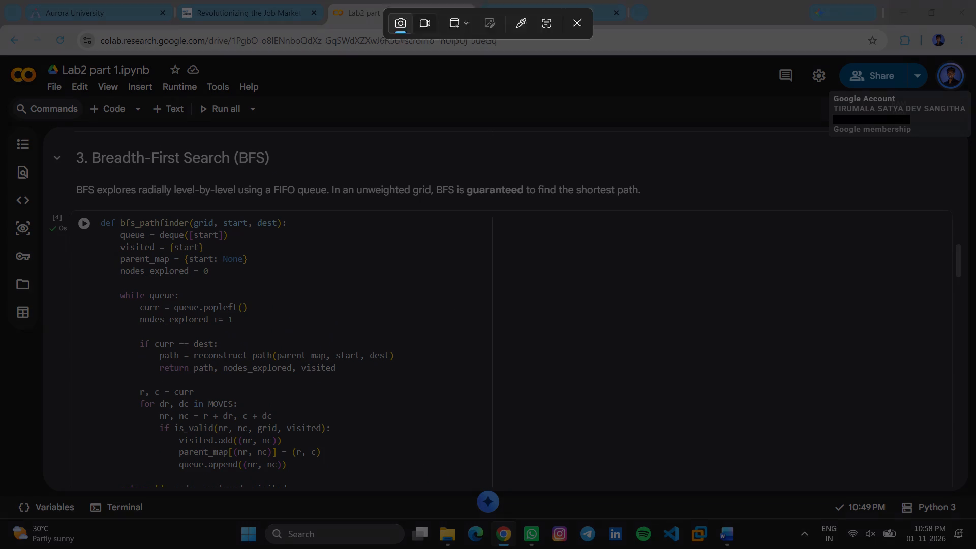
{"action": "left_click", "coordinate": [465, 287]}
Capture a screenshot of the notebook's "4. Depth-First Search (DFS)" section with the Google Account tooltip showing.
{"action": "scroll", "coordinate": [465, 287], "scroll_direction": "down", "scroll_amount": 7}
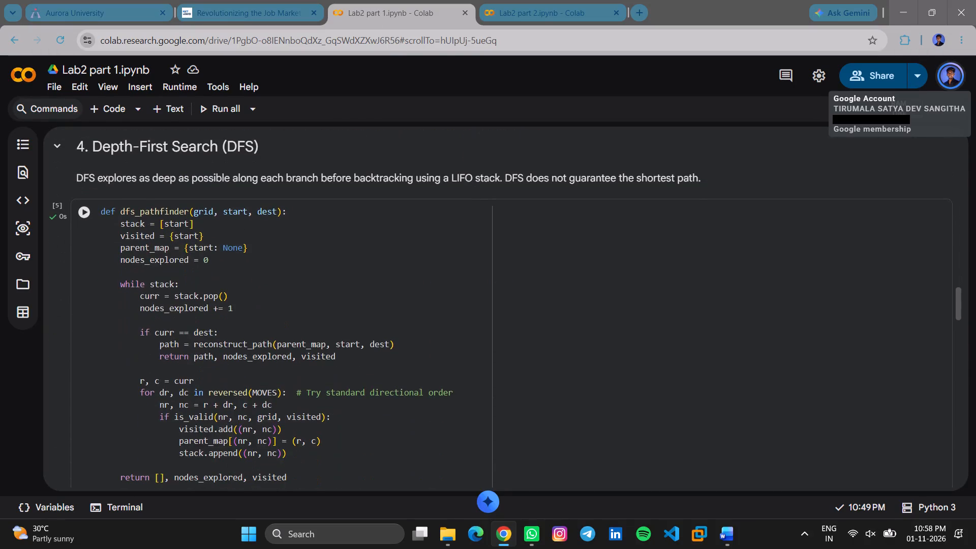
{"action": "key", "text": "Print"}
{"action": "left_click", "coordinate": [466, 283]}
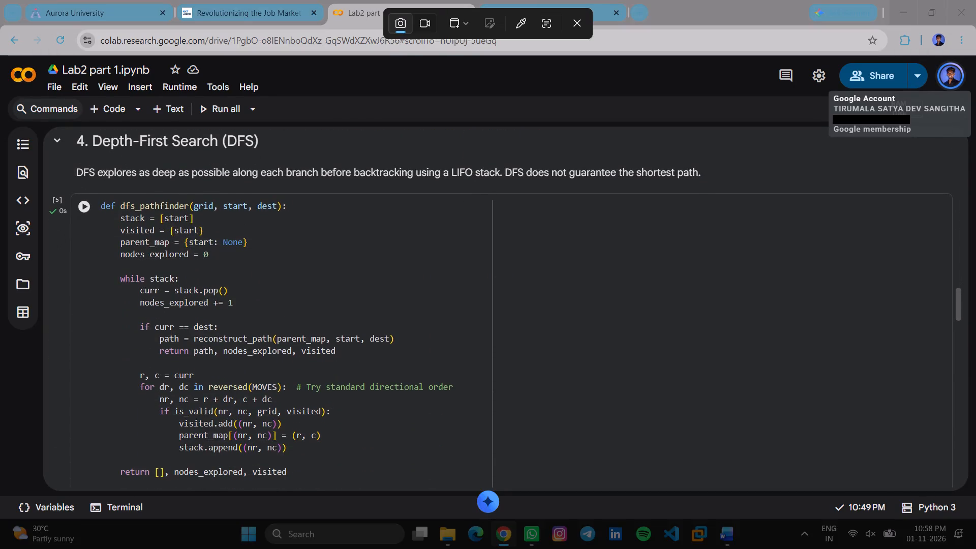
Capture a screenshot of the notebook's "5. Visualization & Comparison" section with the Google Account tooltip showing.
{"action": "scroll", "coordinate": [466, 284], "scroll_direction": "down", "scroll_amount": 7}
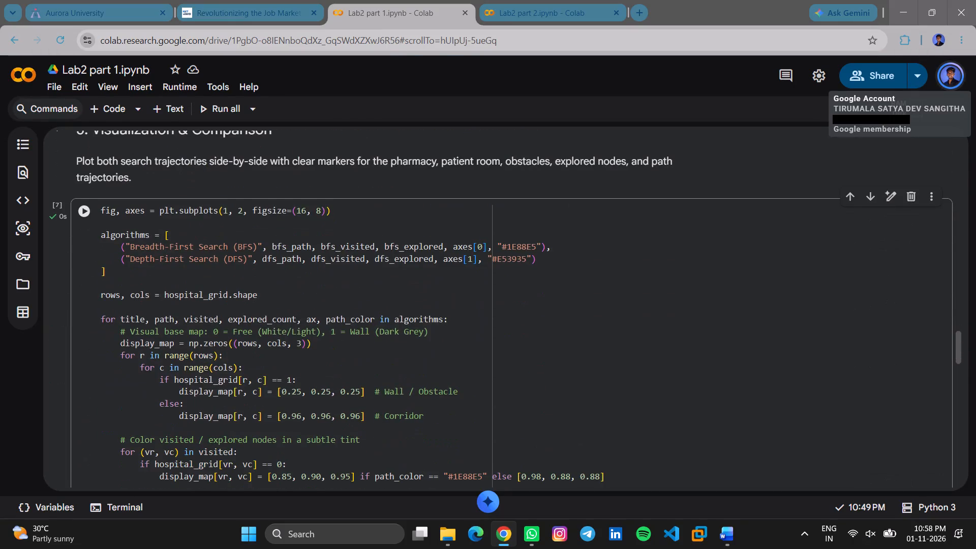
{"action": "scroll", "coordinate": [470, 290], "scroll_direction": "up", "scroll_amount": 1}
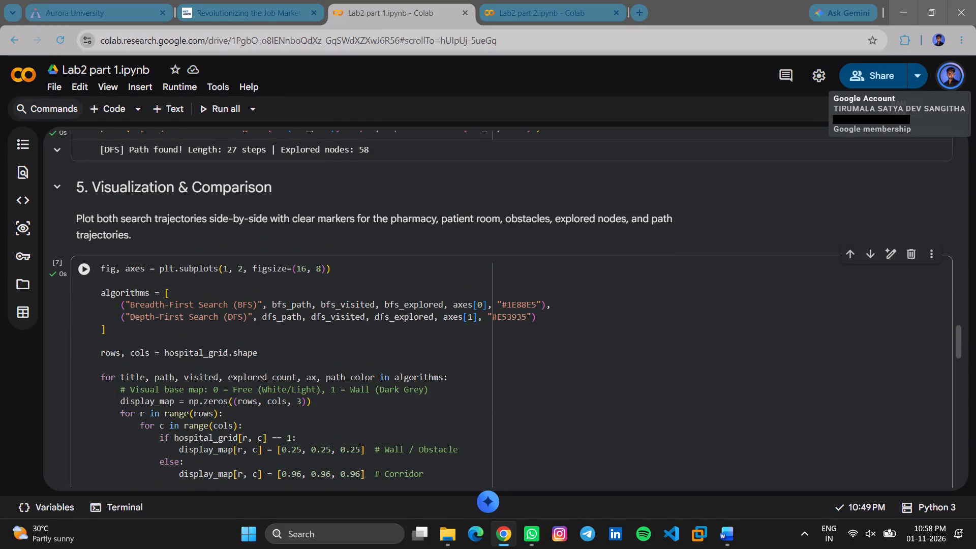
{"action": "scroll", "coordinate": [470, 290], "scroll_direction": "down", "scroll_amount": 1}
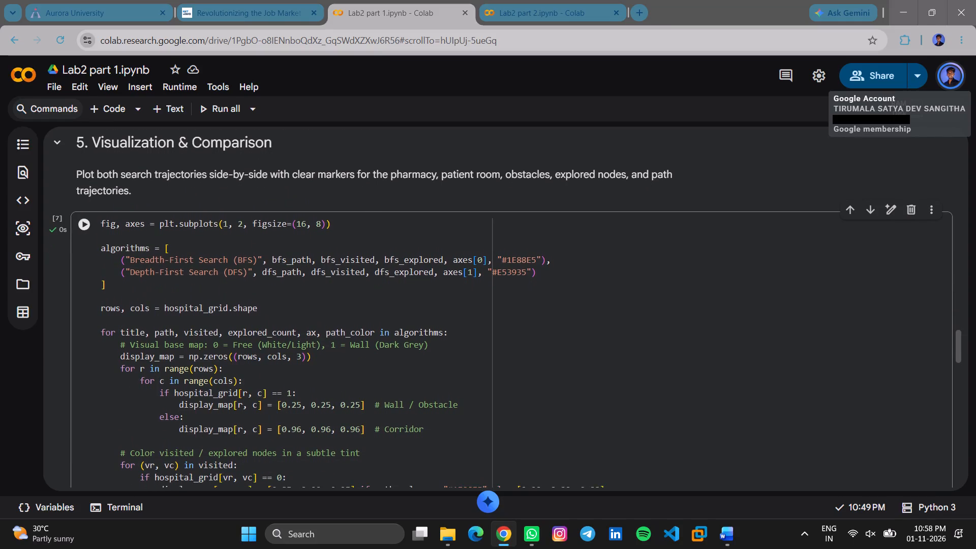
{"action": "scroll", "coordinate": [470, 290], "scroll_direction": "down", "scroll_amount": 1}
{"action": "key", "text": "Print"}
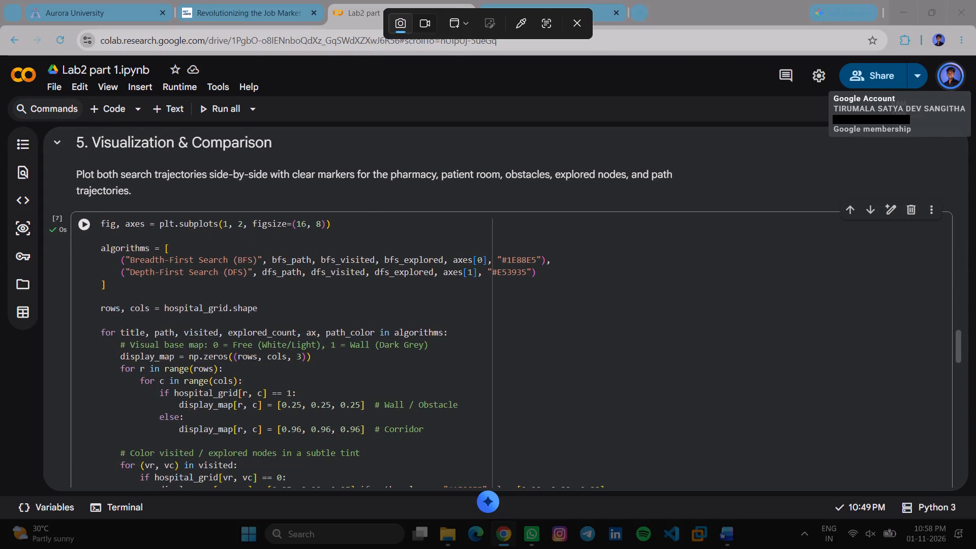
{"action": "left_click", "coordinate": [477, 293]}
Zoom the notebook page out slightly and capture a screenshot of the side-by-side BFS and DFS path plots with the Google Account tooltip showing.
{"action": "scroll", "coordinate": [467, 300], "scroll_direction": "down", "scroll_amount": 10}
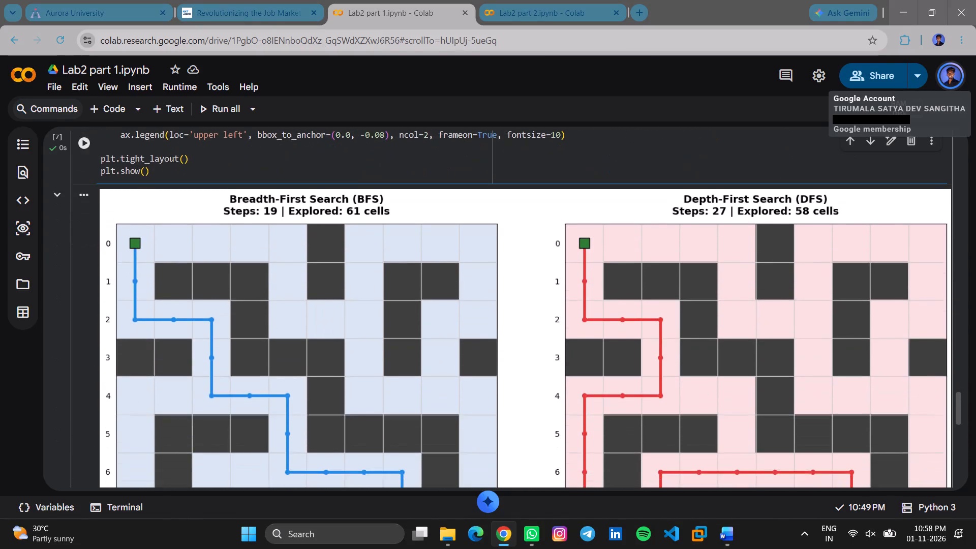
{"action": "scroll", "coordinate": [464, 307], "scroll_direction": "down", "scroll_amount": 1}
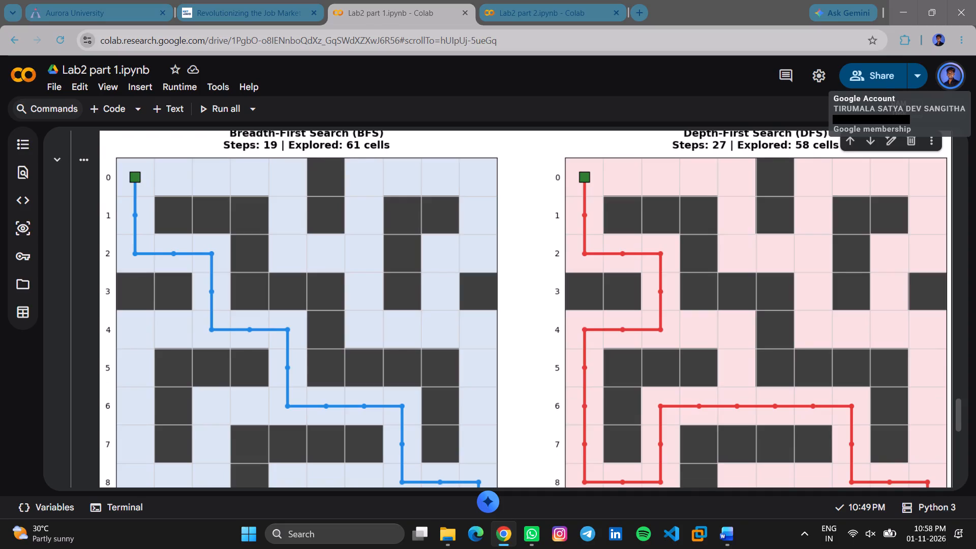
{"action": "scroll", "coordinate": [464, 307], "scroll_direction": "down", "scroll_amount": 1, "text": "ctrl"}
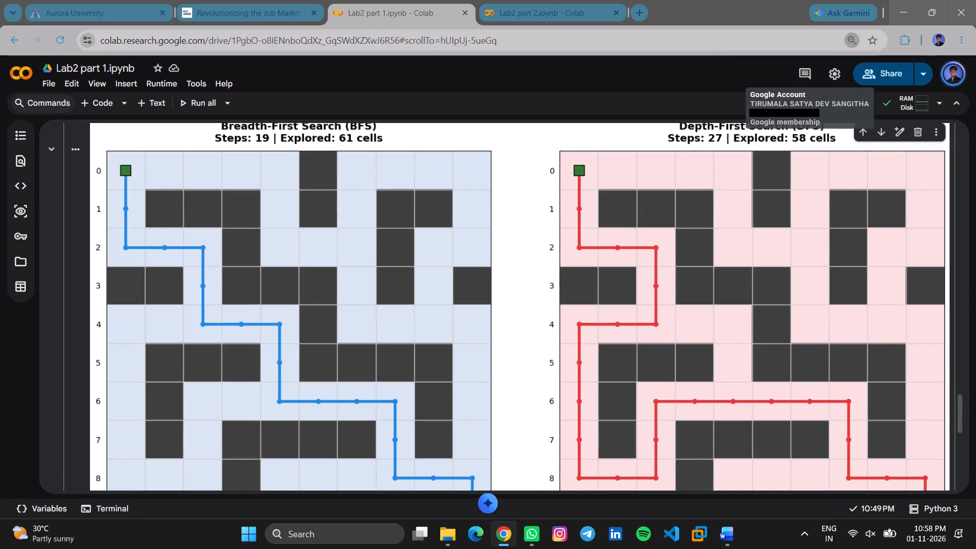
{"action": "key", "text": "Print"}
{"action": "left_click", "coordinate": [528, 233]}
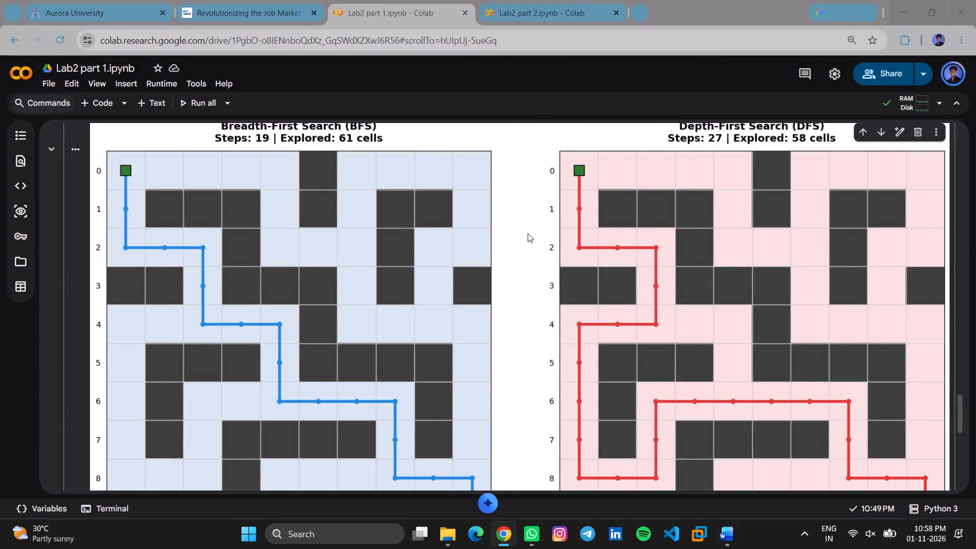
{"action": "scroll", "coordinate": [512, 252], "scroll_direction": "down", "scroll_amount": 7}
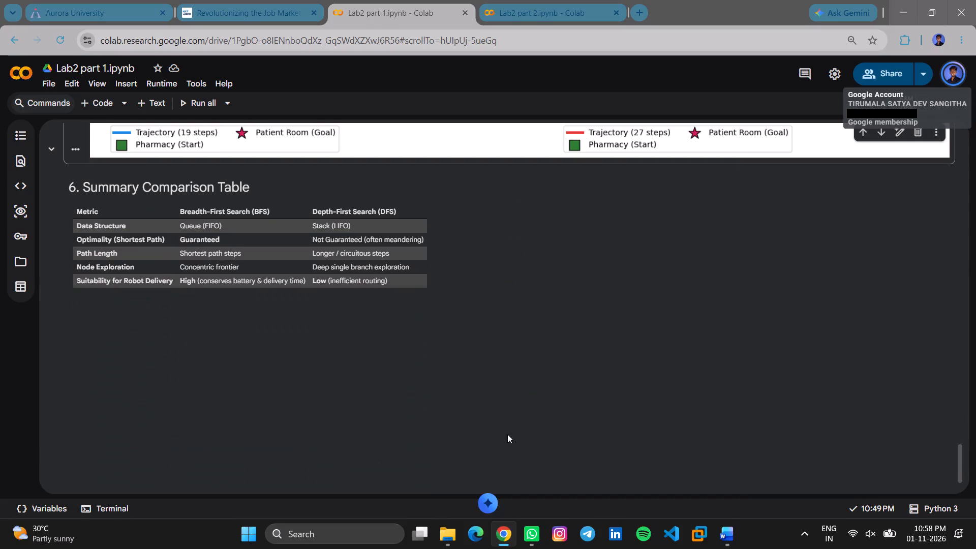
Switch to File Explorer and show today's captures in the Pictures > Screenshots folder.
{"action": "left_click", "coordinate": [452, 536]}
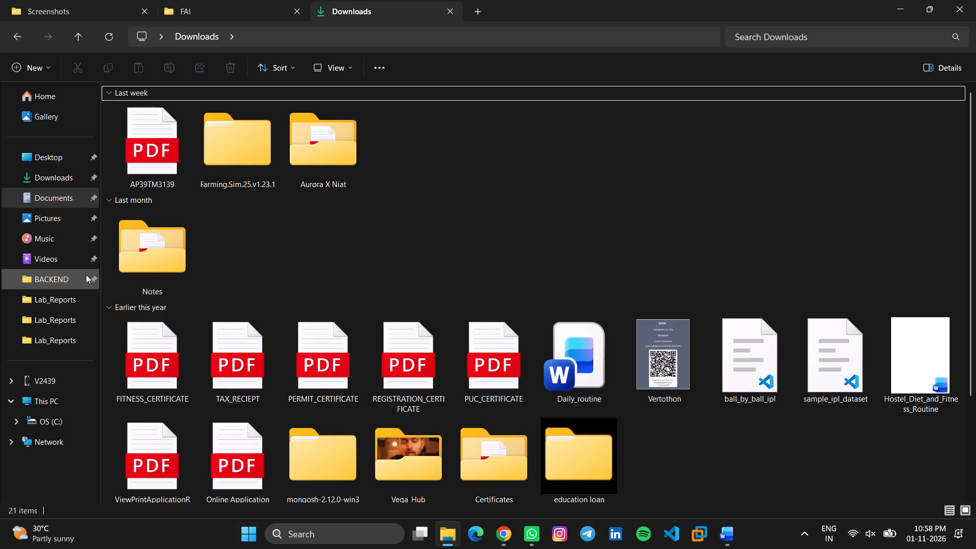
{"action": "left_click", "coordinate": [15, 0]}
{"action": "left_click", "coordinate": [30, 10]}
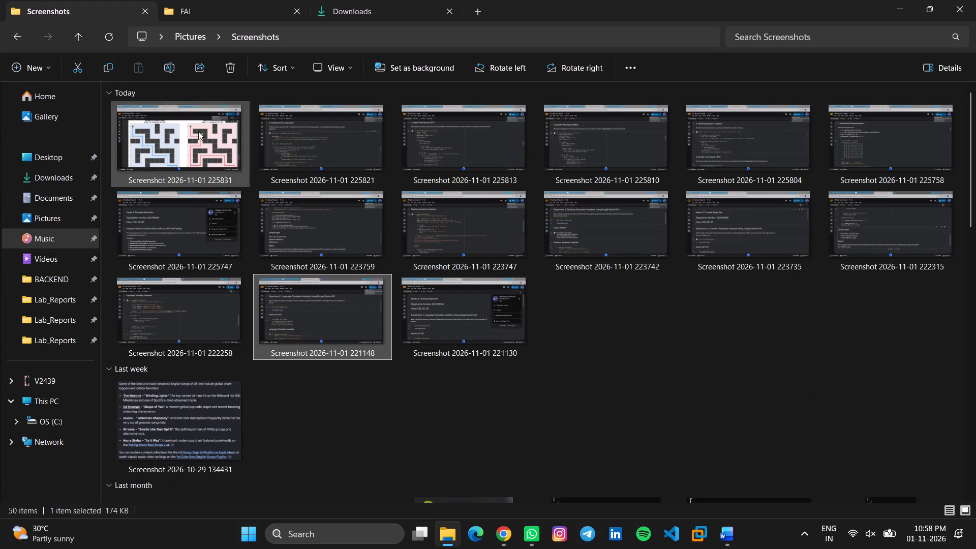
{"action": "left_click", "coordinate": [220, 152]}
{"action": "left_click", "coordinate": [299, 151]}
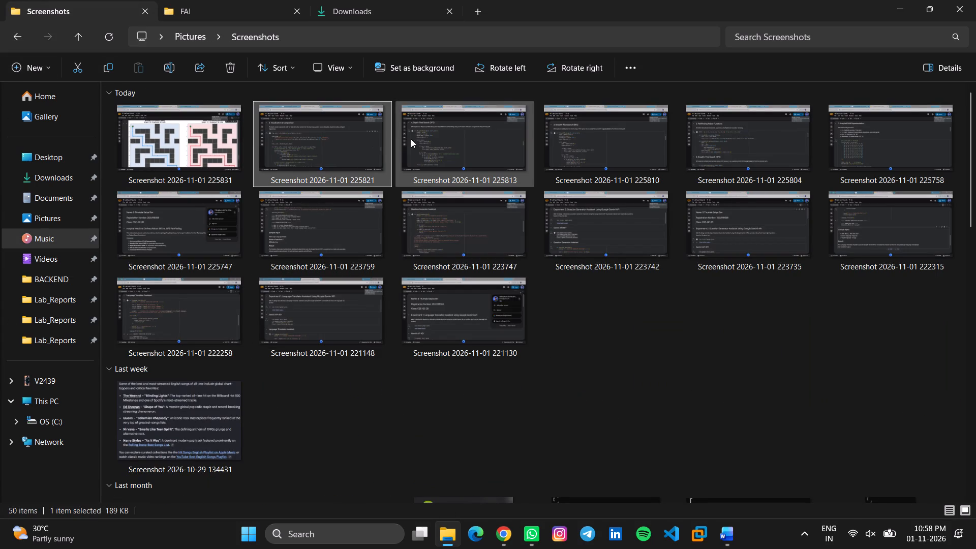
{"action": "left_click", "coordinate": [435, 139]}
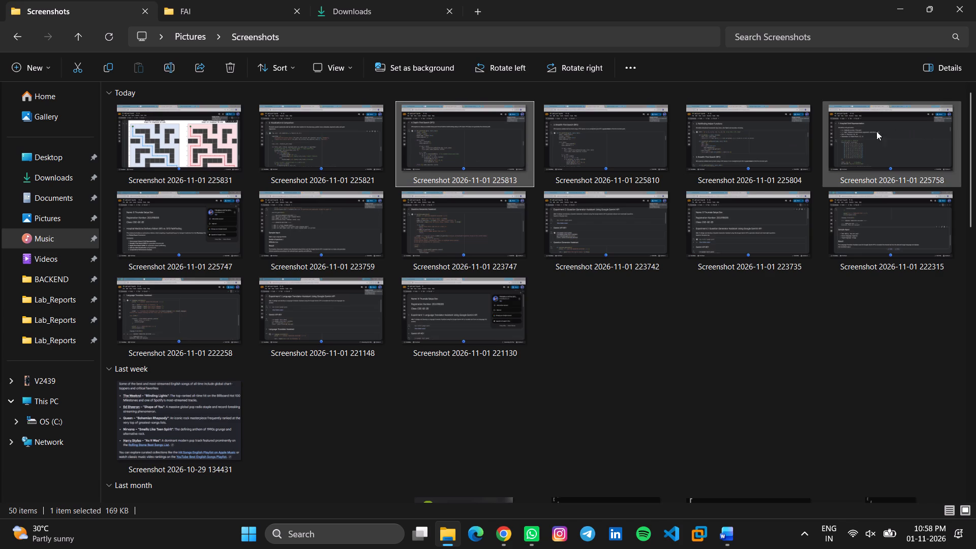
Permanently delete today's eight older screenshots, from 223759 back through 221130, keeping the new Lab2 part 1 captures.
{"action": "left_click", "coordinate": [319, 253]}
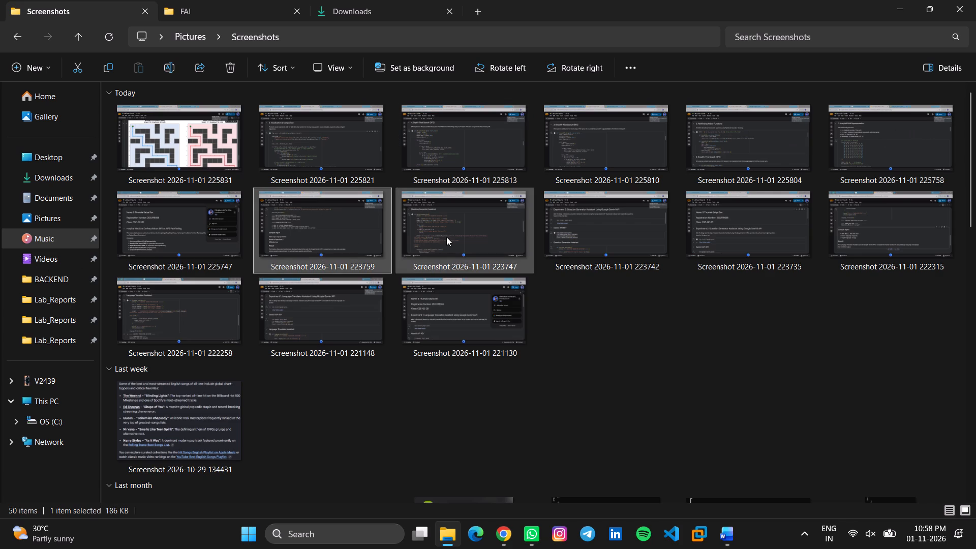
{"action": "left_click", "coordinate": [446, 237], "text": "ctrl"}
{"action": "left_click", "coordinate": [584, 240], "text": "ctrl"}
{"action": "left_click", "coordinate": [770, 233], "text": "ctrl"}
{"action": "left_click", "coordinate": [844, 240], "text": "ctrl"}
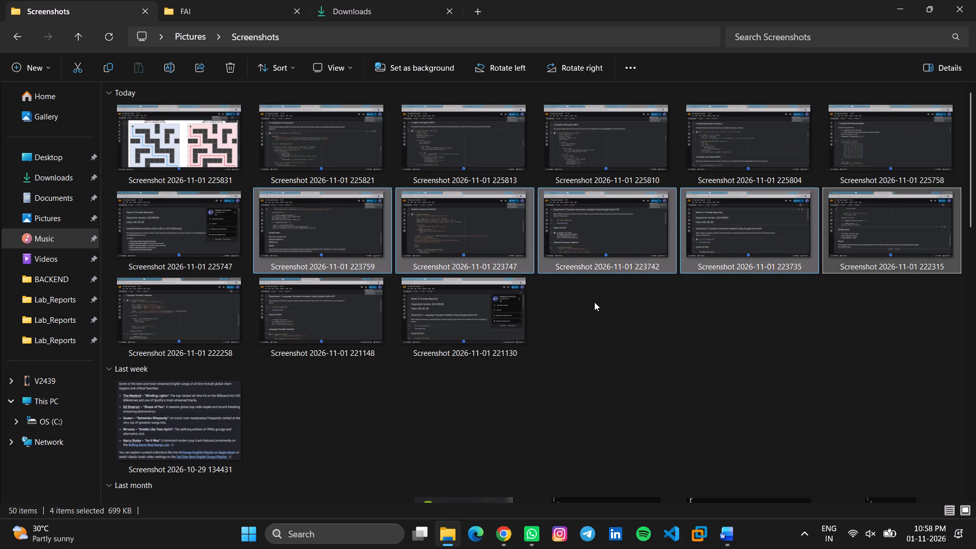
{"action": "left_click", "coordinate": [472, 333], "text": "ctrl"}
{"action": "left_click", "coordinate": [260, 316], "text": "ctrl"}
{"action": "left_click", "coordinate": [196, 310], "text": "ctrl"}
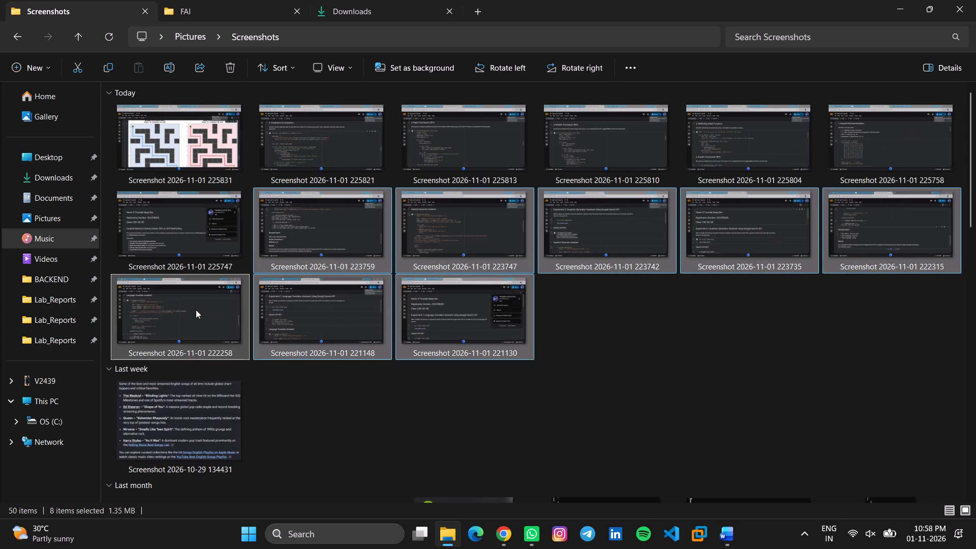
{"action": "key", "text": "shift+Delete"}
{"action": "key", "text": "Return"}
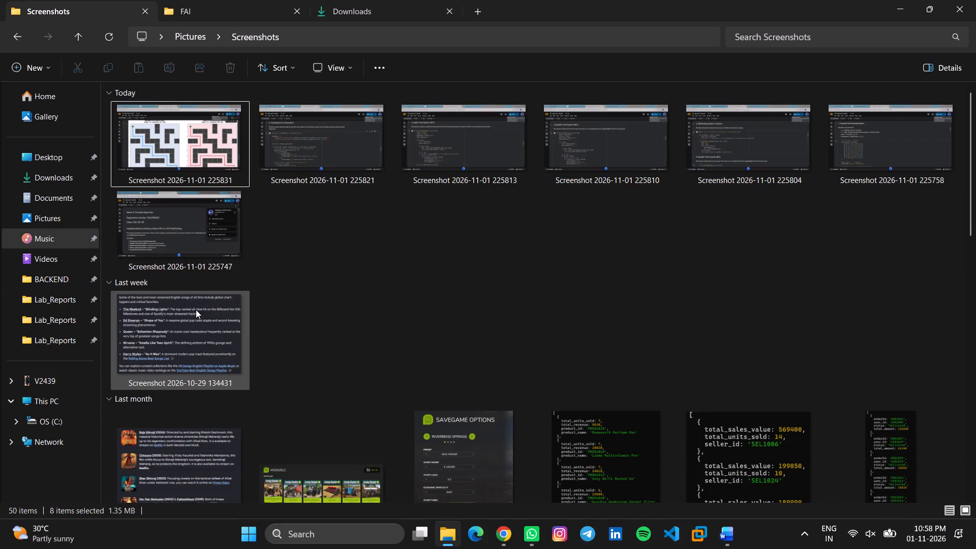
Open the 225747 screenshot in the image viewer and review the new Lab2 part 1 captures through to the path plots.
{"action": "left_click", "coordinate": [199, 244]}
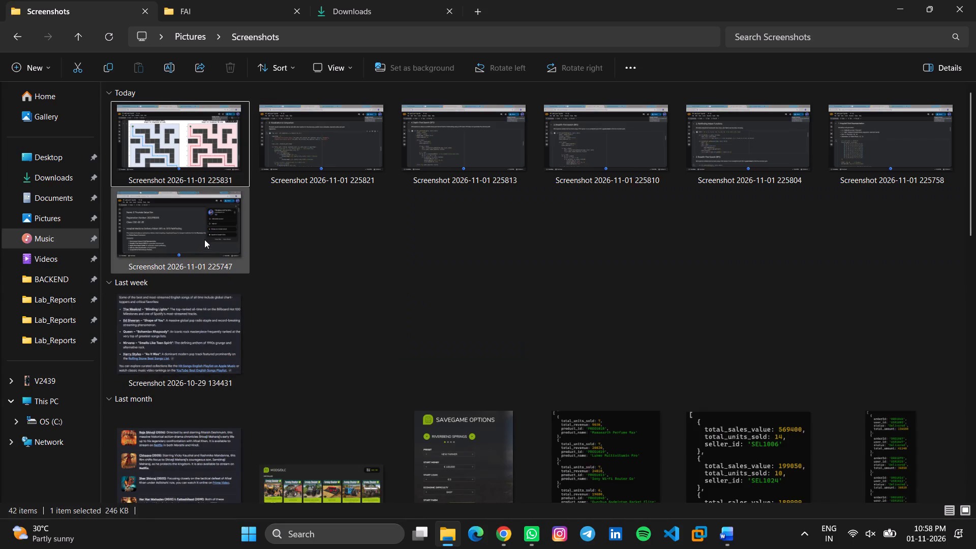
{"action": "double_click", "coordinate": [204, 239]}
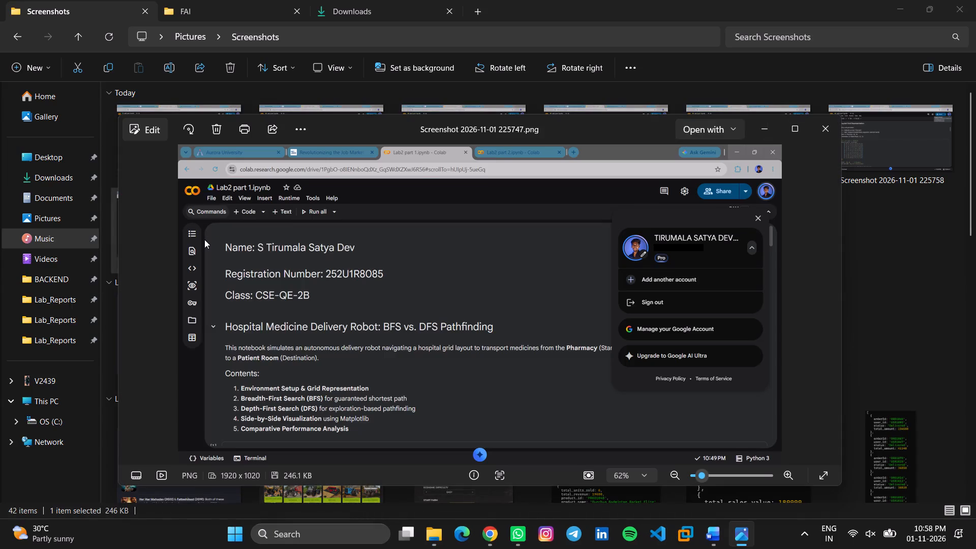
{"action": "key", "text": "Right"}
{"action": "key", "text": "Left"}
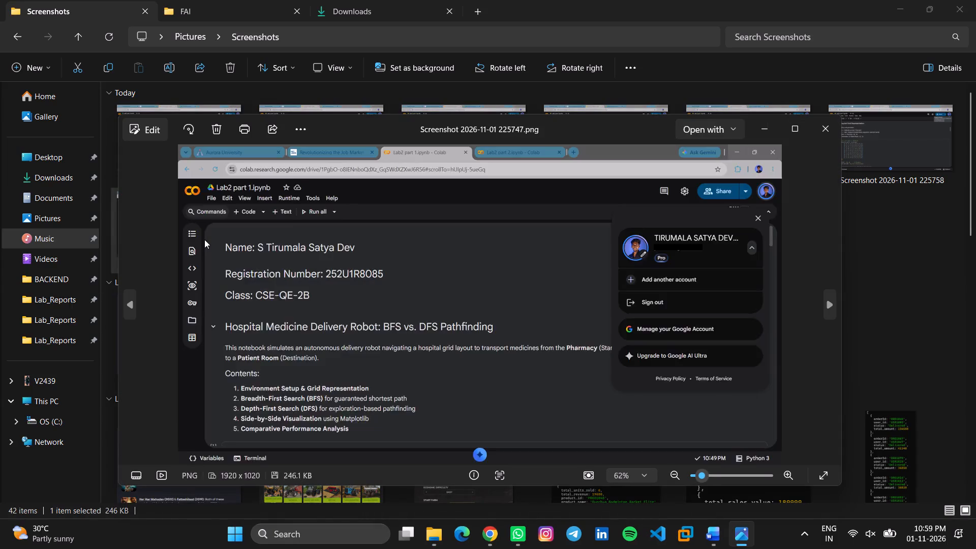
{"action": "key", "text": "Left"}
{"action": "key", "text": "Left"}
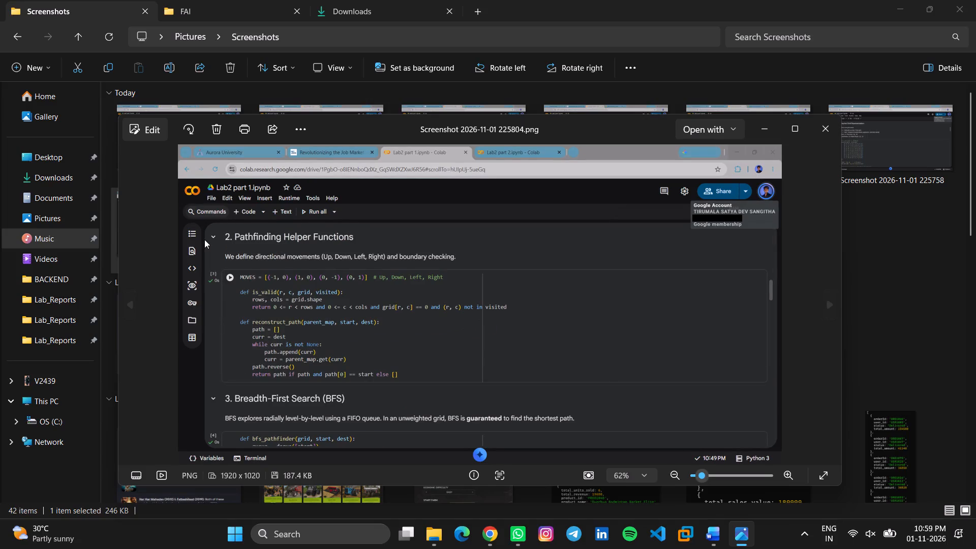
{"action": "key", "text": "Right"}
{"action": "key", "text": "Right"}
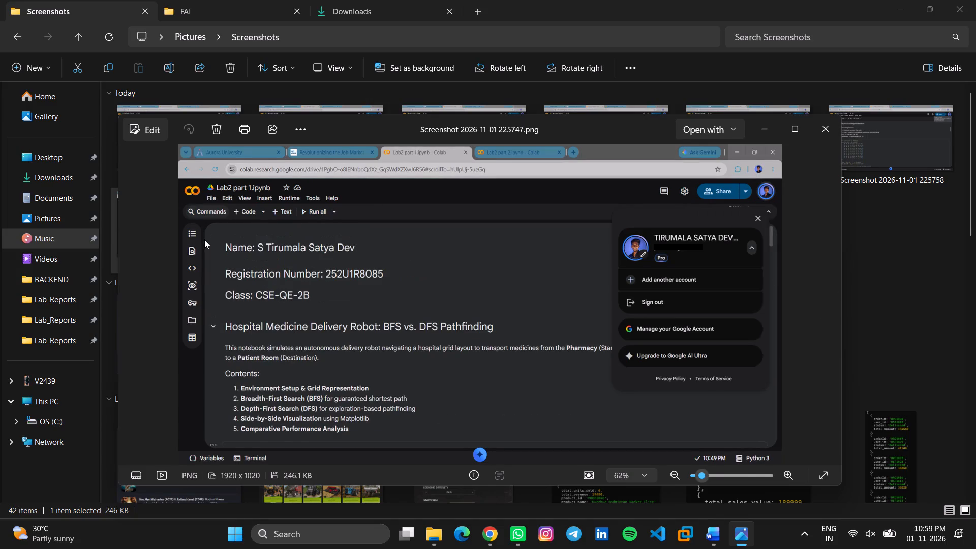
{"action": "key", "text": "Left"}
{"action": "key", "text": "Left"}
{"action": "key", "text": "Left"}
{"action": "key", "text": "Left"}
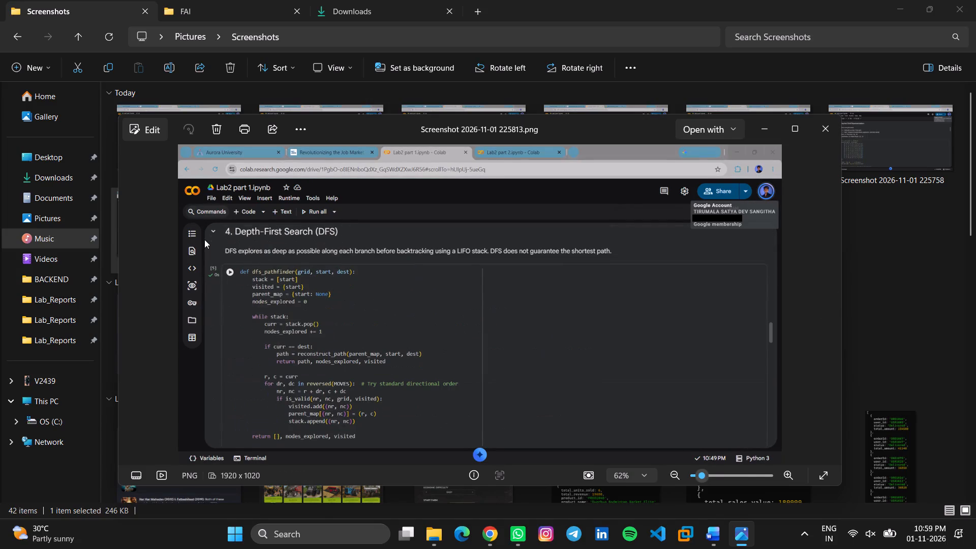
{"action": "key", "text": "Left"}
{"action": "key", "text": "Left"}
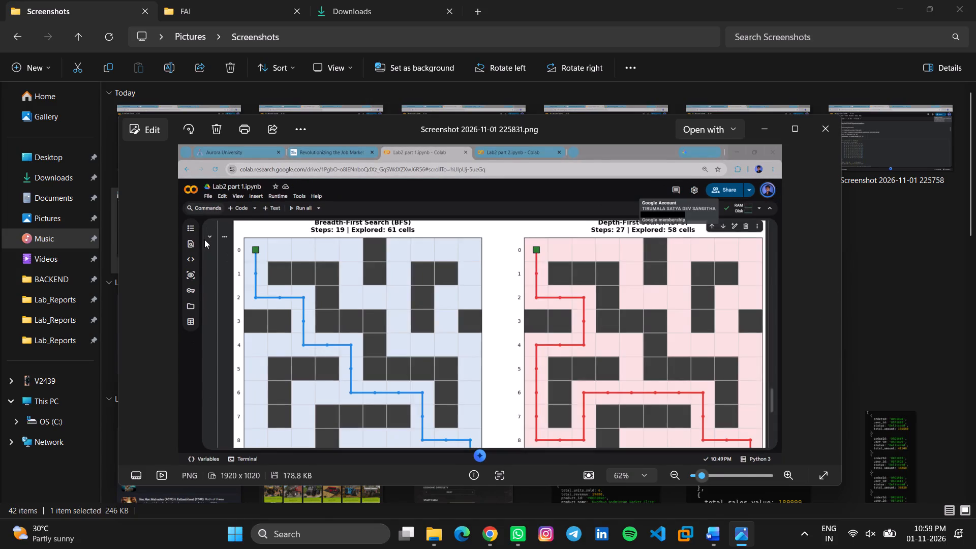
Recheck the Lab2 part 1 section captures, comparing the grid, helper, BFS, DFS and visualization screenshots, and close the viewer.
{"action": "key", "text": "Right"}
{"action": "key", "text": "Left"}
{"action": "key", "text": "Left"}
{"action": "key", "text": "Right"}
{"action": "key", "text": "Right"}
{"action": "key", "text": "Right"}
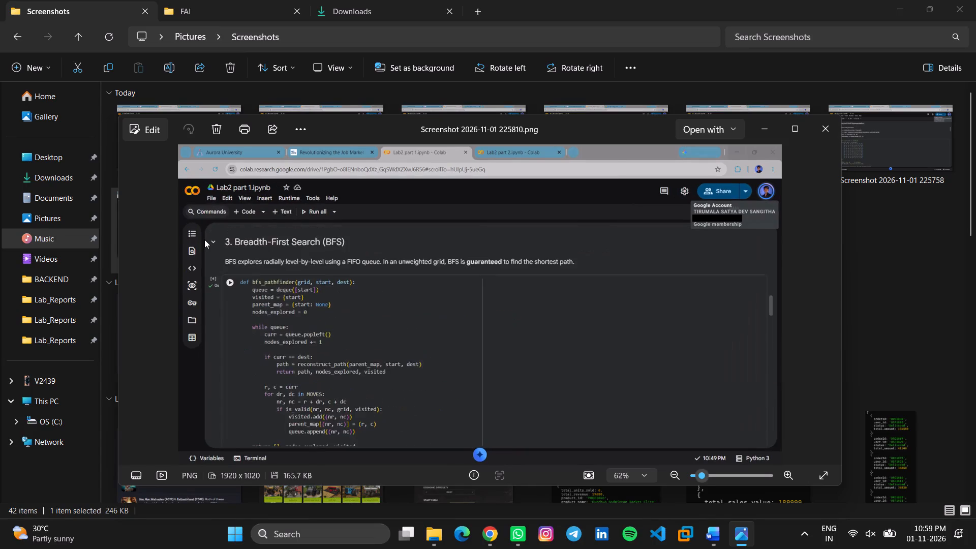
{"action": "key", "text": "Right"}
{"action": "key", "text": "Right"}
{"action": "key", "text": "Left"}
{"action": "key", "text": "Left"}
{"action": "key", "text": "Left"}
{"action": "key", "text": "Left"}
{"action": "key", "text": "Left"}
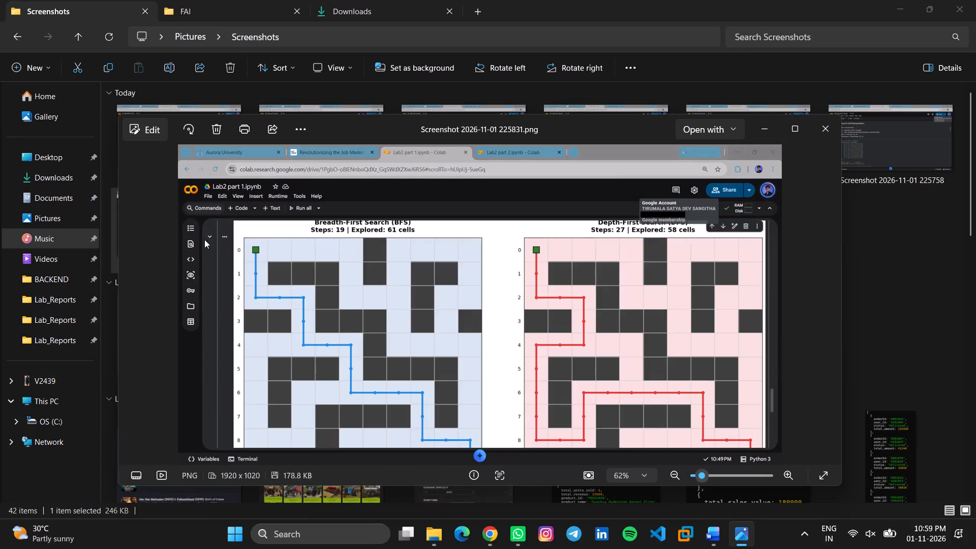
{"action": "key", "text": "Right"}
{"action": "key", "text": "Right"}
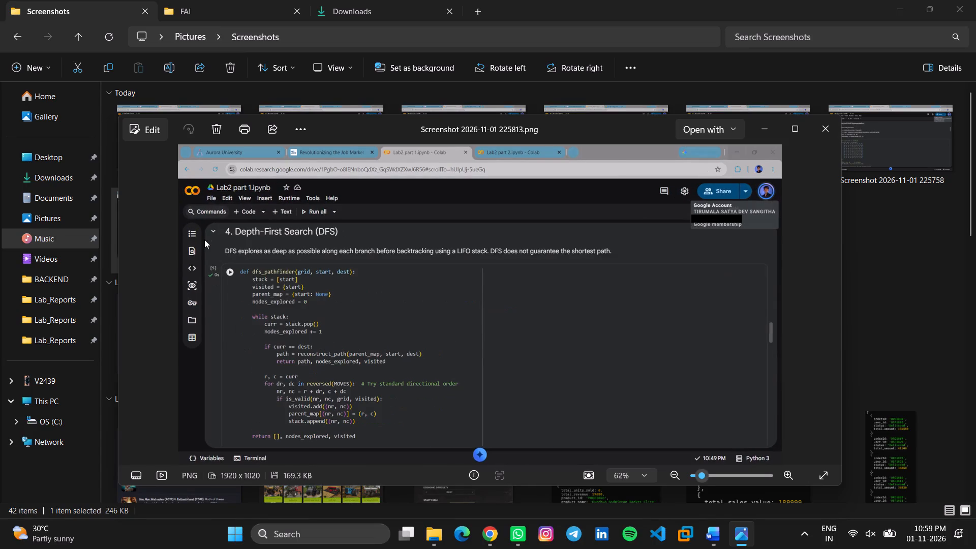
{"action": "key", "text": "Left"}
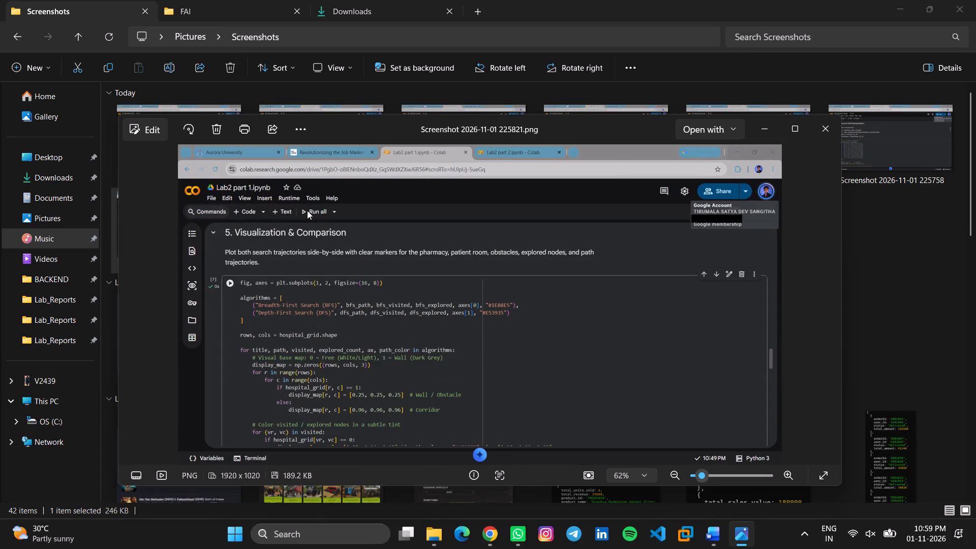
{"action": "key", "text": "Right"}
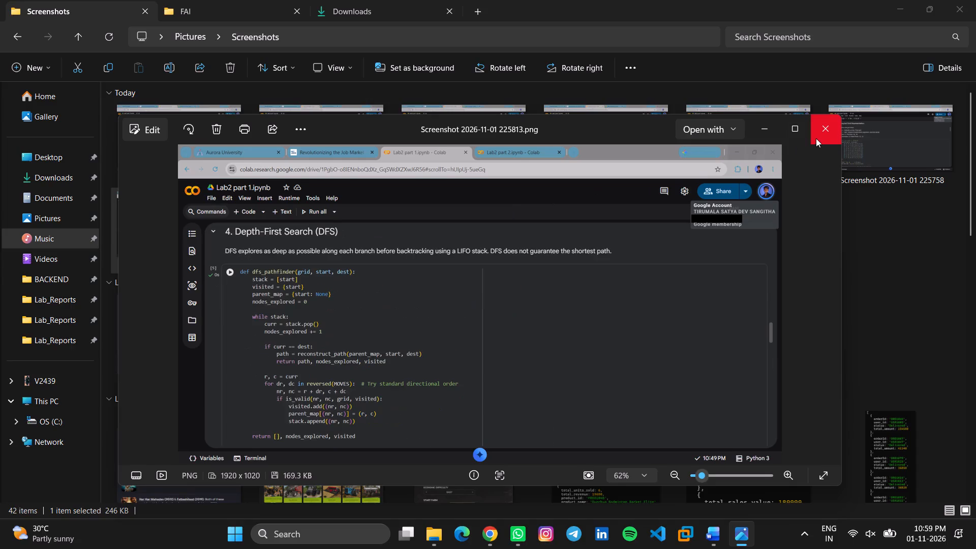
{"action": "key", "text": "Right"}
{"action": "key", "text": "Right"}
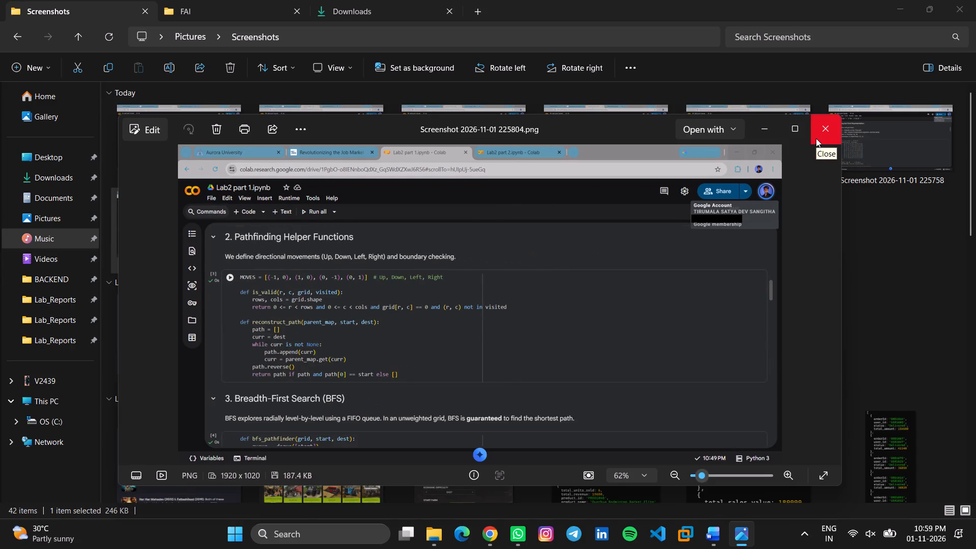
{"action": "key", "text": "Right"}
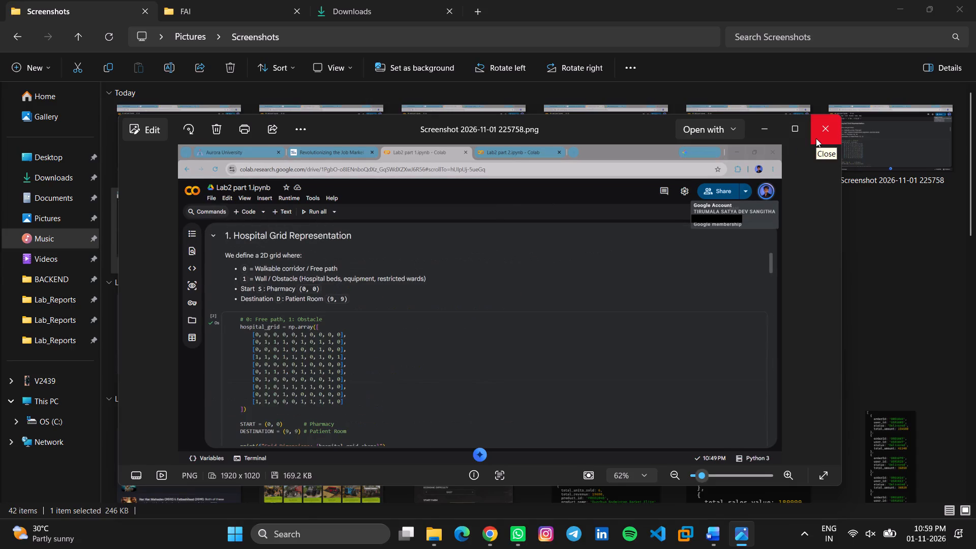
{"action": "key", "text": "Left"}
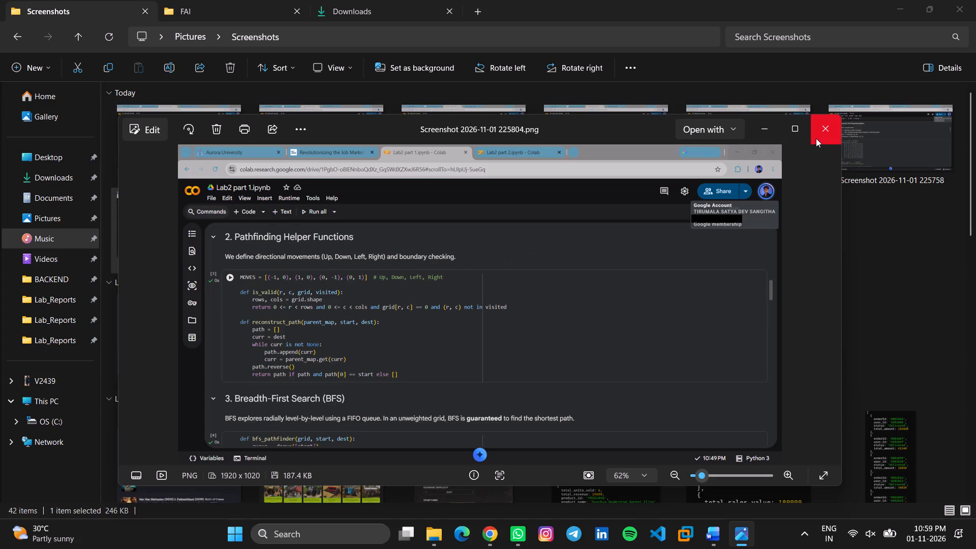
{"action": "key", "text": "Right"}
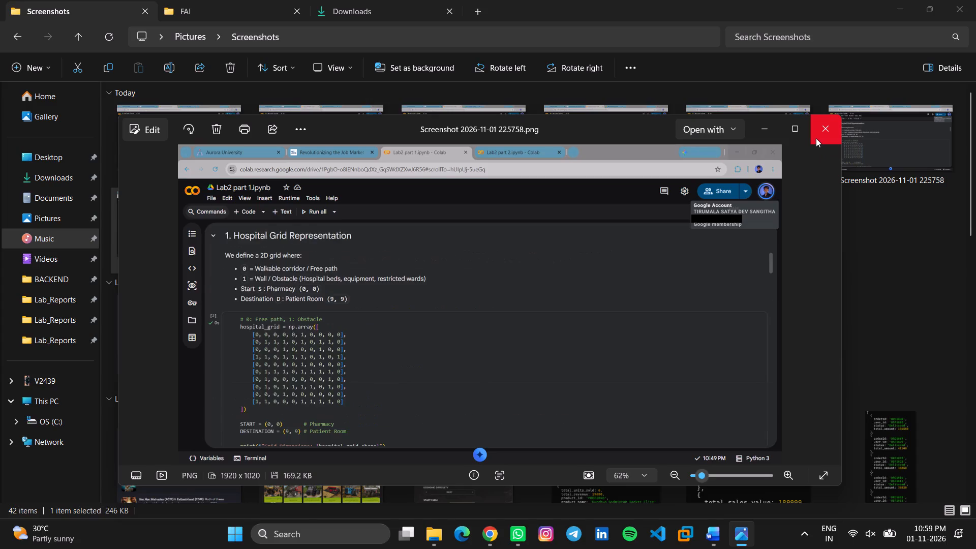
{"action": "key", "text": "Left"}
{"action": "key", "text": "Left"}
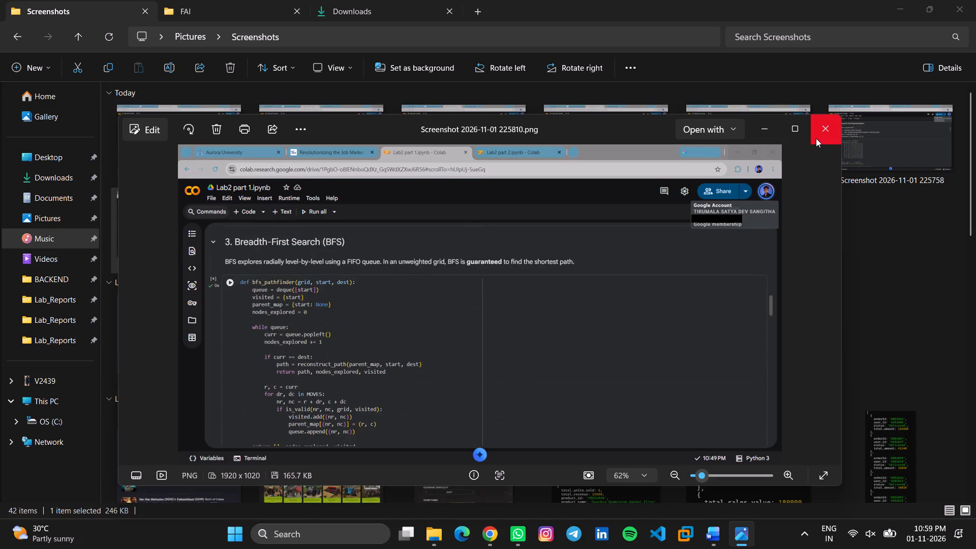
{"action": "left_click", "coordinate": [816, 138]}
Reopen the screenshot of the "3. Breadth-First Search (BFS)" section for inspection.
{"action": "double_click", "coordinate": [577, 150]}
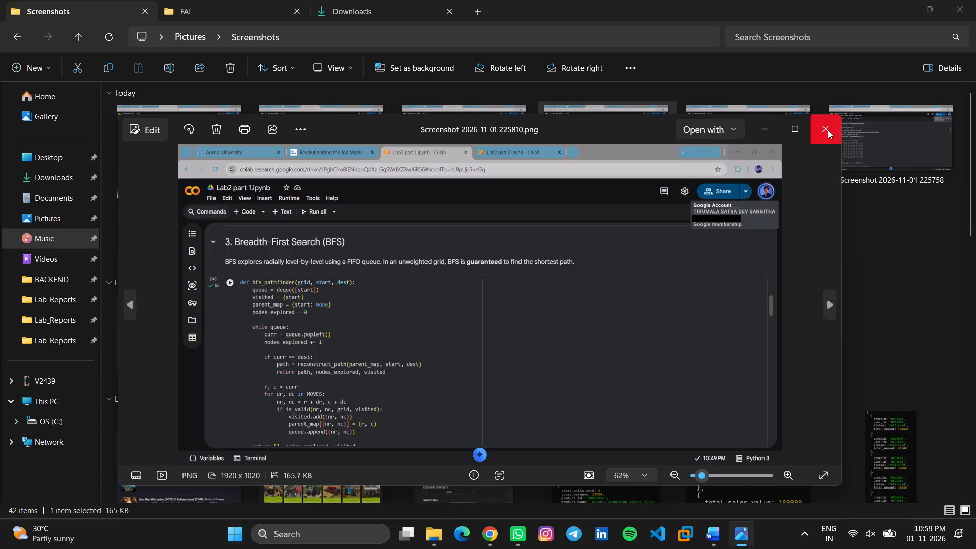
Close the image viewer and permanently delete the 225821 and 225810 screenshots.
{"action": "left_click", "coordinate": [828, 130]}
{"action": "left_click", "coordinate": [340, 147], "text": "ctrl"}
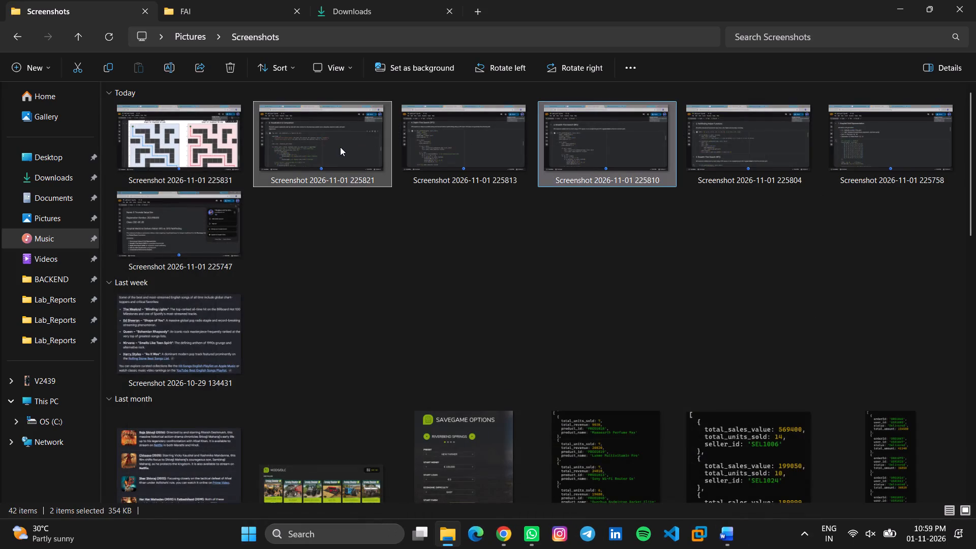
{"action": "key", "text": "shift+Delete"}
{"action": "key", "text": "Return"}
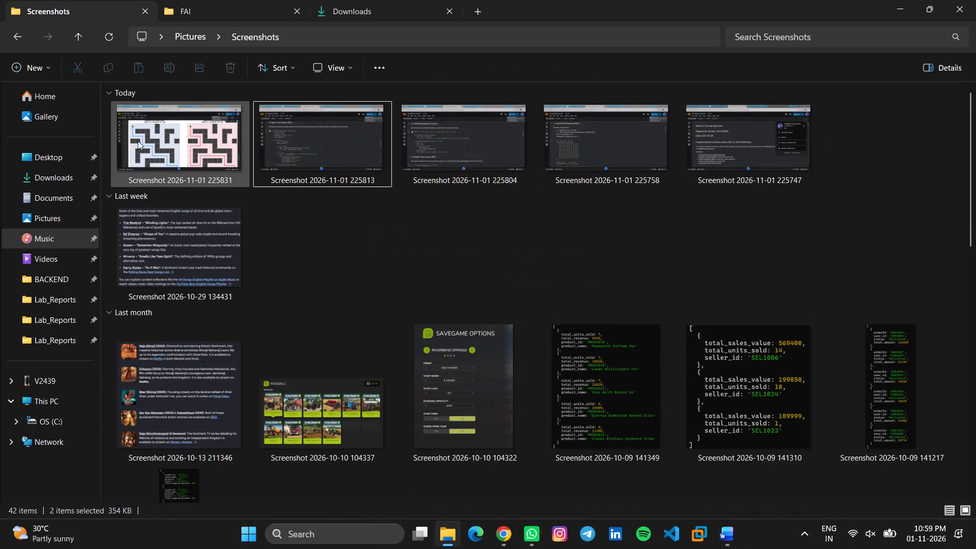
Check the remaining Lab2 part 1 captures in the image viewer, going from 225813 through 225804 and 225758 to 225747.
{"action": "left_click", "coordinate": [583, 125]}
{"action": "left_click", "coordinate": [456, 148]}
{"action": "left_click", "coordinate": [293, 159]}
{"action": "left_click", "coordinate": [204, 157]}
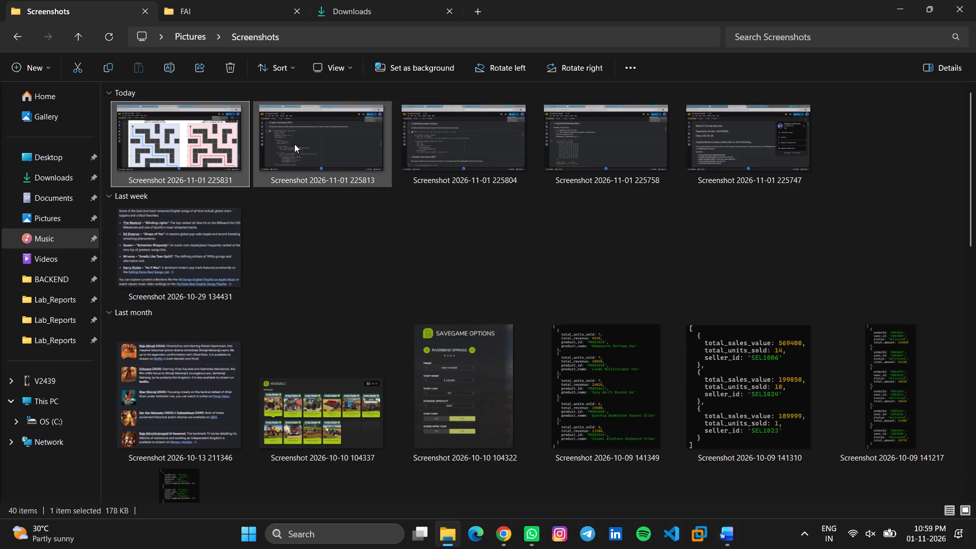
{"action": "double_click", "coordinate": [294, 144]}
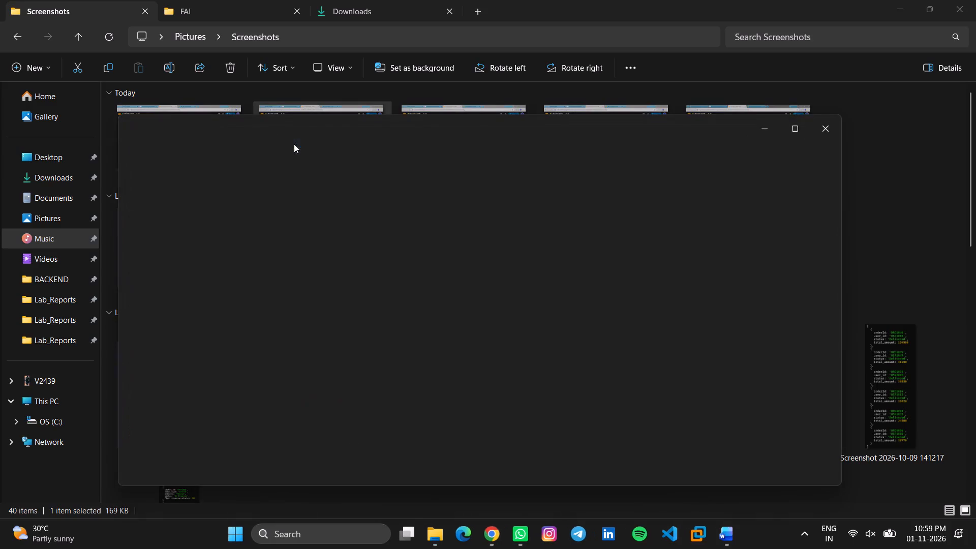
{"action": "left_click", "coordinate": [816, 132]}
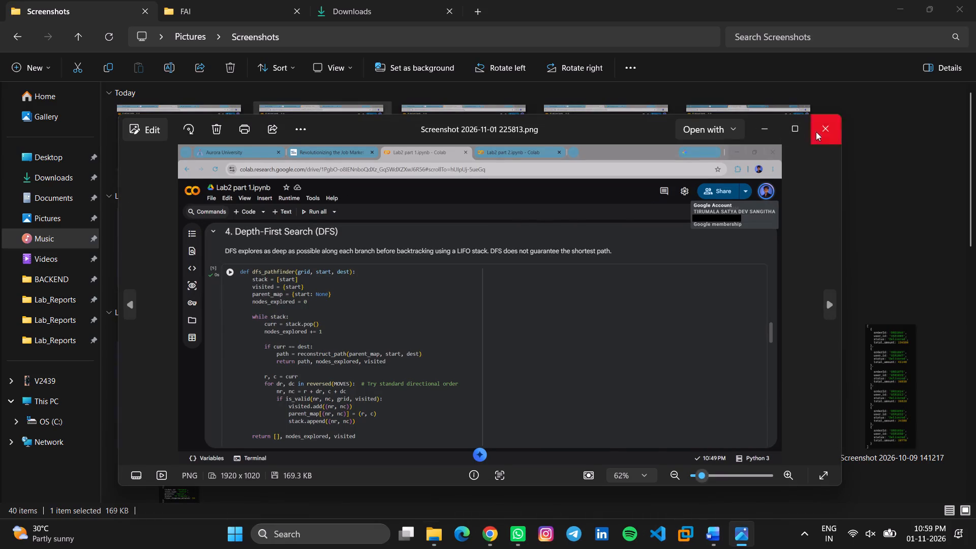
{"action": "double_click", "coordinate": [477, 128]}
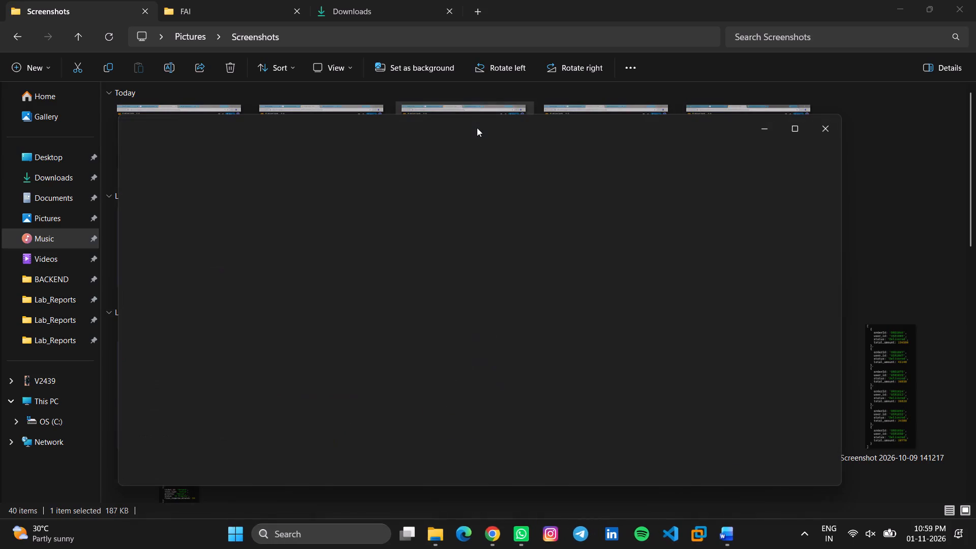
{"action": "left_click", "coordinate": [820, 128]}
{"action": "double_click", "coordinate": [557, 123]}
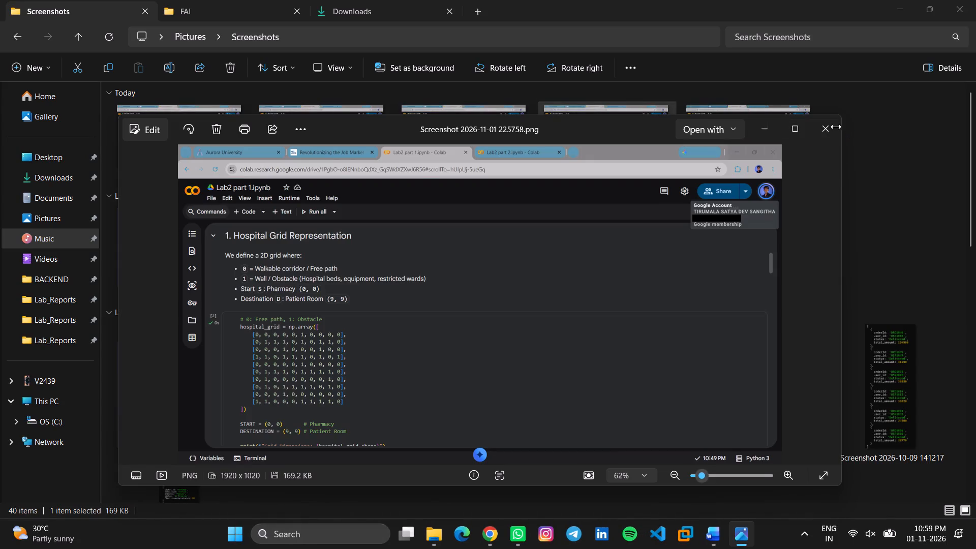
{"action": "left_click", "coordinate": [834, 125]}
{"action": "double_click", "coordinate": [775, 116]}
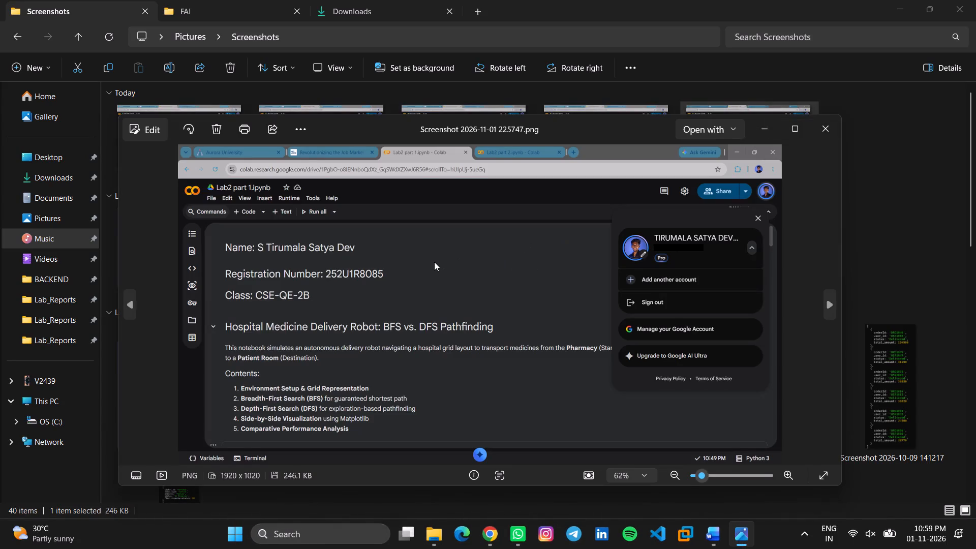
{"action": "scroll", "coordinate": [434, 262], "scroll_direction": "down", "scroll_amount": 1}
{"action": "left_click", "coordinate": [843, 128]}
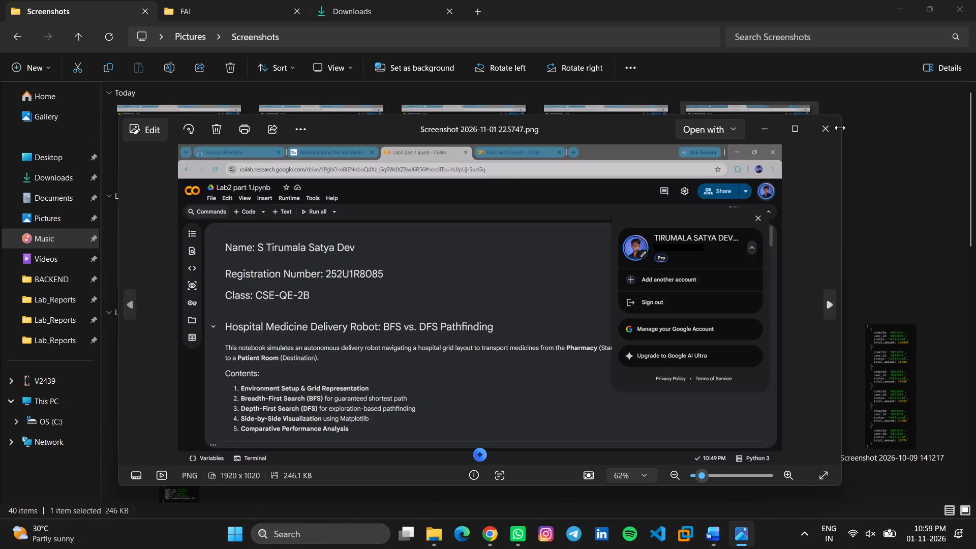
{"action": "left_click", "coordinate": [835, 131]}
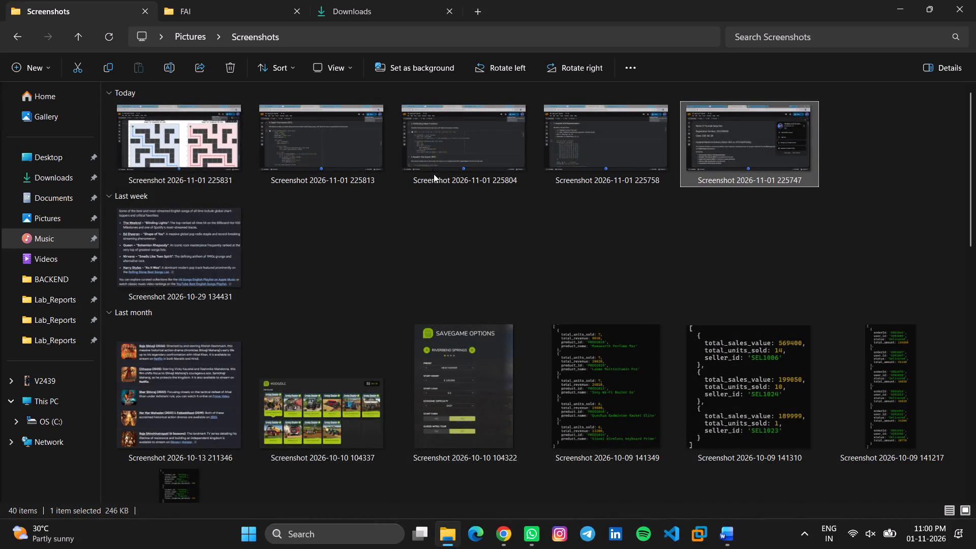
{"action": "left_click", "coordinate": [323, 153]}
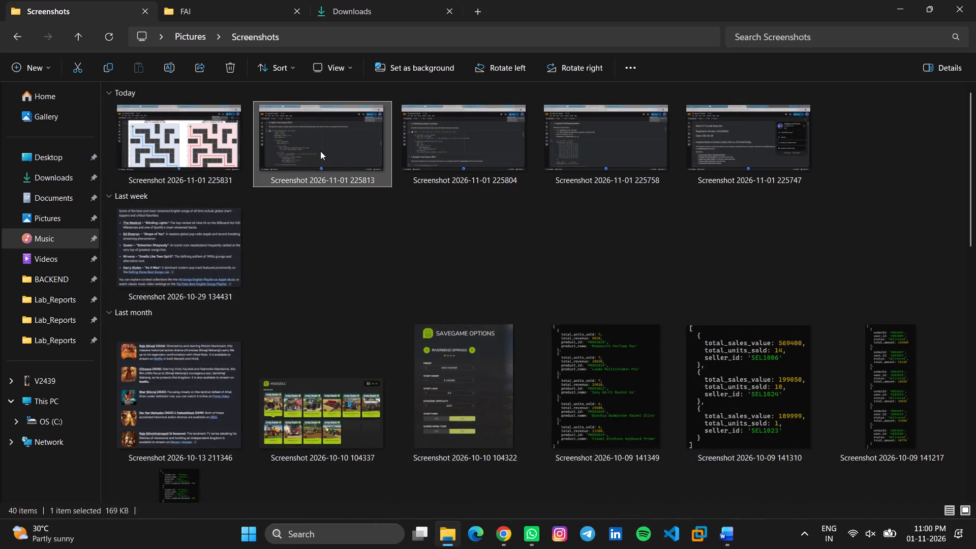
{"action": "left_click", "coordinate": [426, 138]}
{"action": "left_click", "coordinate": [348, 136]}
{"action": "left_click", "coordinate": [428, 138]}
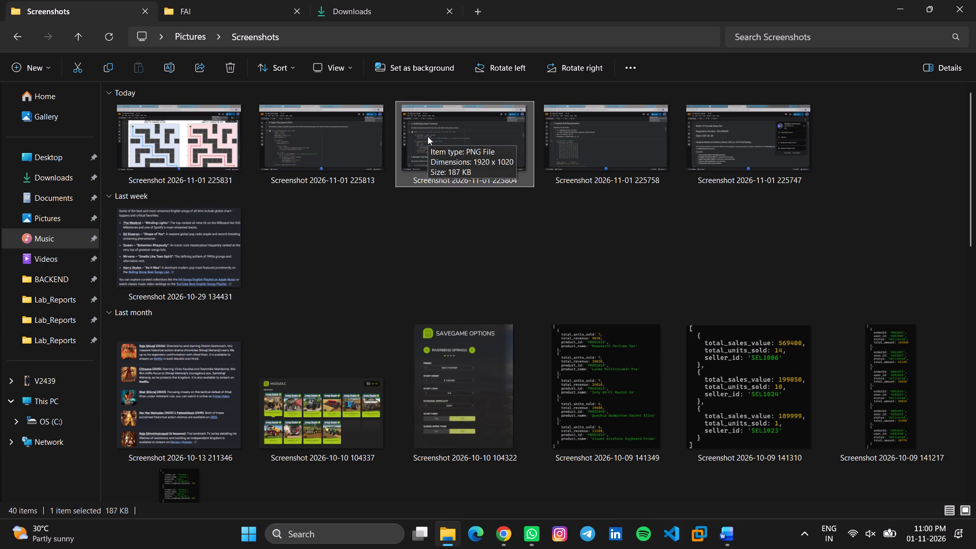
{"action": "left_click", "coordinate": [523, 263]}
In the Word report, insert screenshots 225747, 225758, 225804, 225813 and 225831 from the Screenshots folder under "3. FINAL OUTPUT" above the first Colab link.
{"action": "left_click", "coordinate": [724, 525]}
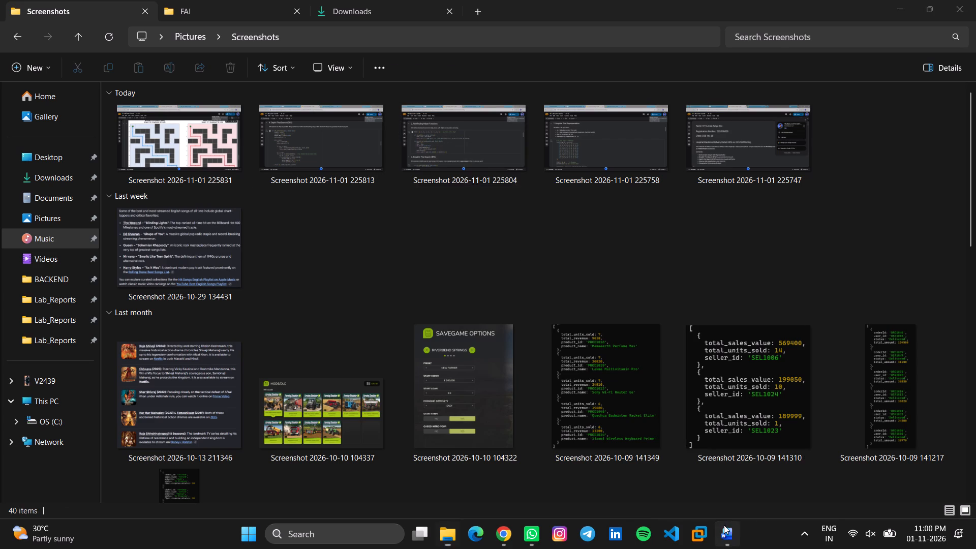
{"action": "left_click", "coordinate": [300, 203]}
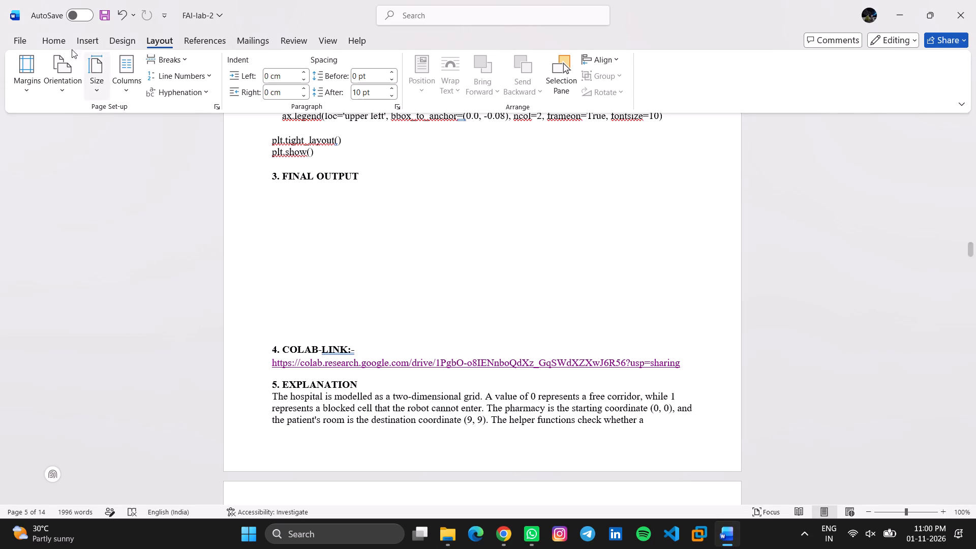
{"action": "left_click", "coordinate": [65, 44]}
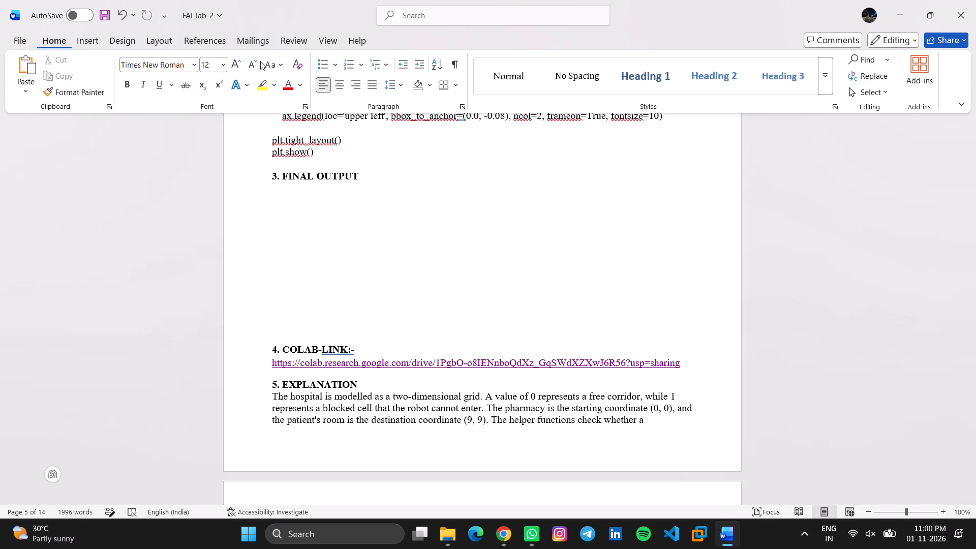
{"action": "left_click", "coordinate": [154, 43]}
{"action": "left_click", "coordinate": [98, 42]}
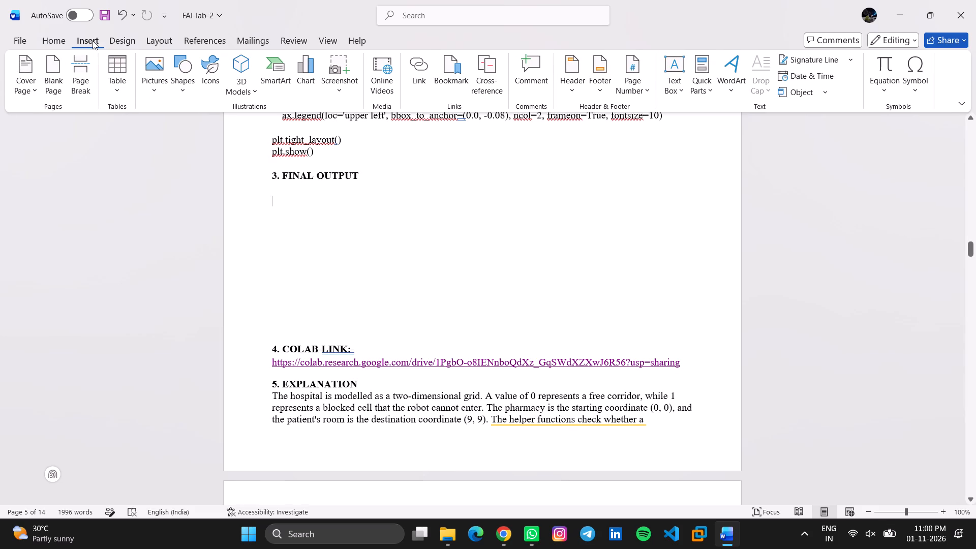
{"action": "left_click", "coordinate": [149, 99]}
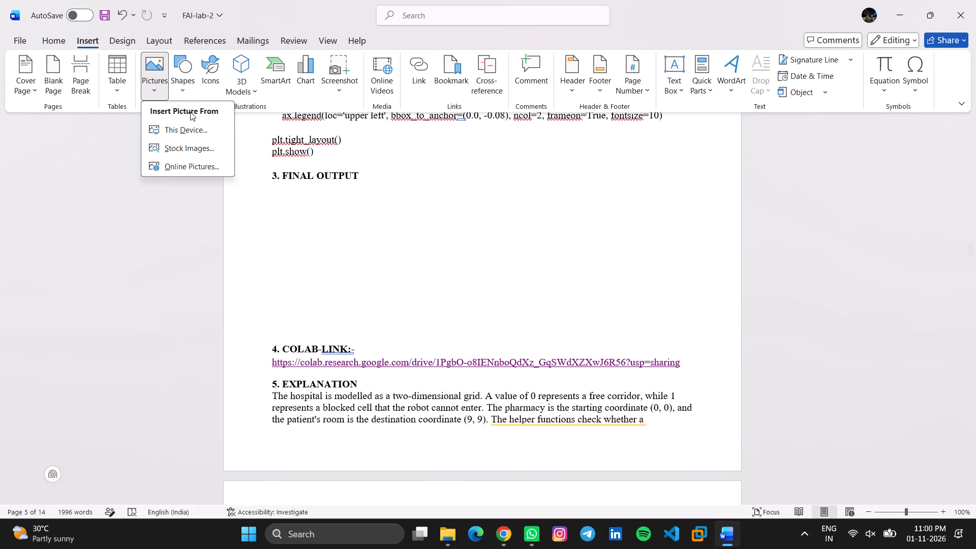
{"action": "left_click", "coordinate": [191, 127]}
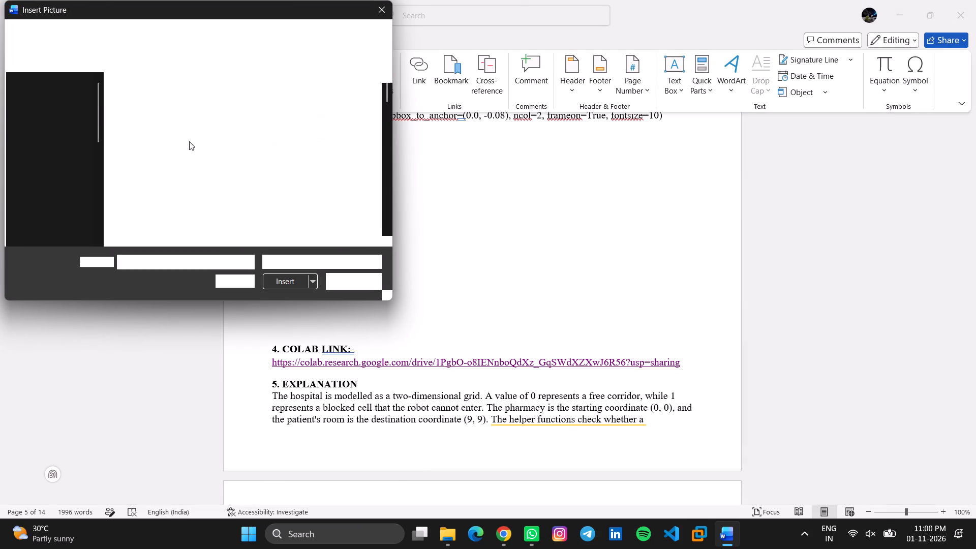
{"action": "scroll", "coordinate": [226, 142], "scroll_direction": "down", "scroll_amount": 20}
{"action": "scroll", "coordinate": [226, 142], "scroll_direction": "down", "scroll_amount": 6}
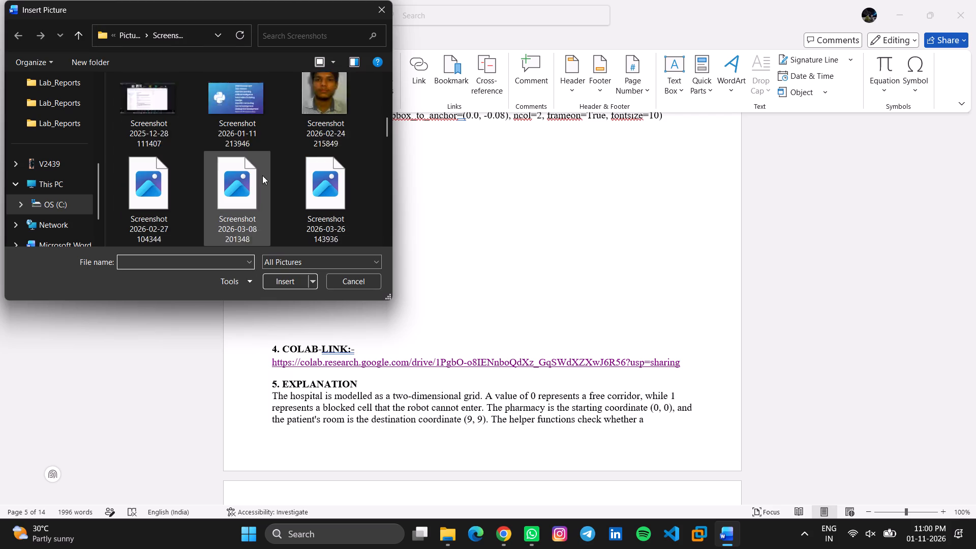
{"action": "scroll", "coordinate": [262, 175], "scroll_direction": "down", "scroll_amount": 20}
{"action": "scroll", "coordinate": [262, 175], "scroll_direction": "down", "scroll_amount": 14}
{"action": "scroll", "coordinate": [259, 188], "scroll_direction": "up", "scroll_amount": 2}
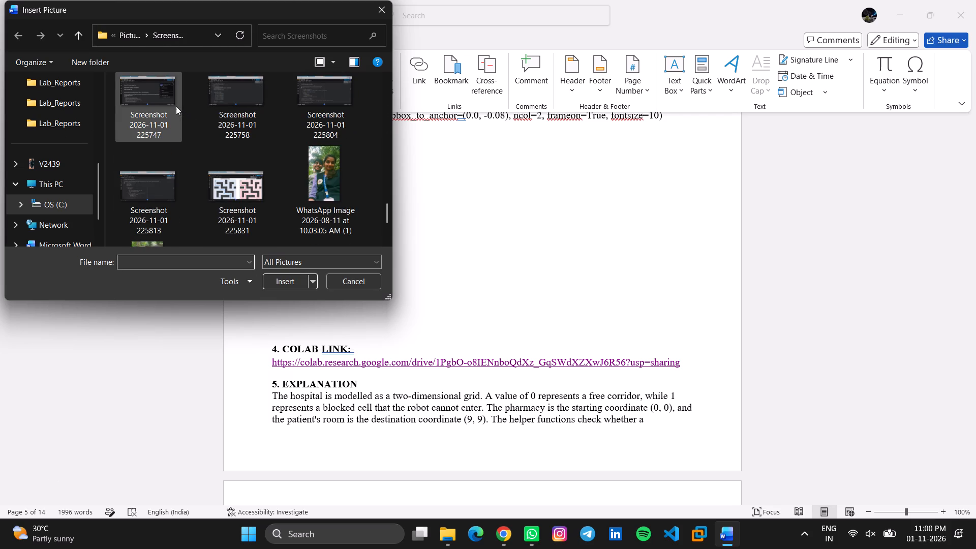
{"action": "left_click", "coordinate": [176, 106], "text": "ctrl"}
{"action": "left_click", "coordinate": [234, 110], "text": "ctrl"}
{"action": "left_click", "coordinate": [301, 112], "text": "ctrl"}
{"action": "left_click", "coordinate": [156, 180], "text": "ctrl"}
{"action": "left_click", "coordinate": [230, 190], "text": "ctrl"}
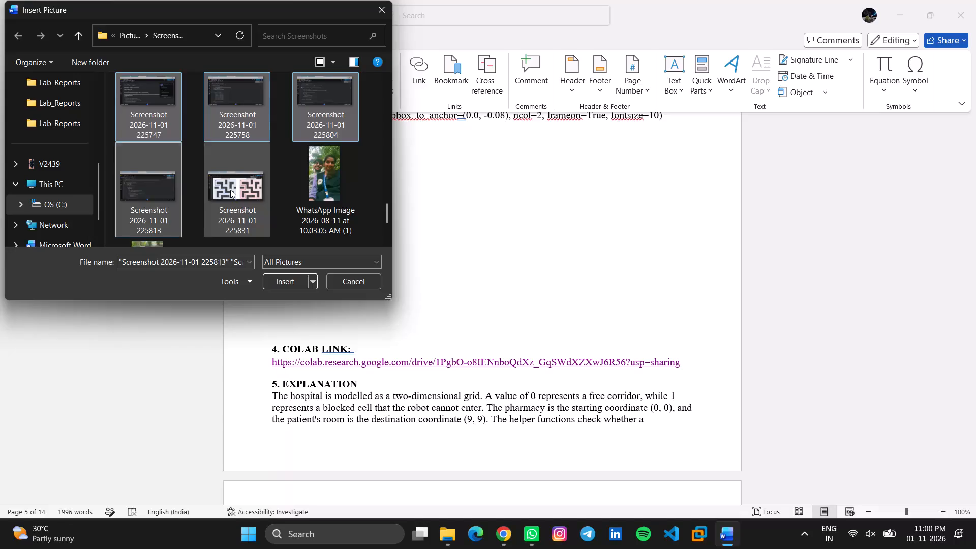
{"action": "left_click", "coordinate": [284, 281]}
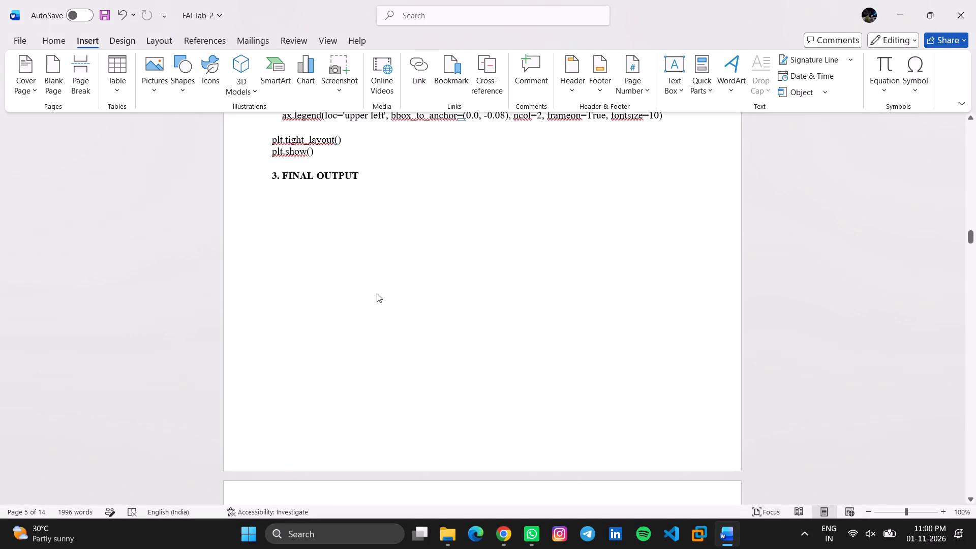
Start each inserted screenshot on its own line by adding line breaks after the title, hospital grid, helper functions and DFS captures.
{"action": "scroll", "coordinate": [472, 310], "scroll_direction": "up", "scroll_amount": 20}
{"action": "scroll", "coordinate": [472, 310], "scroll_direction": "up", "scroll_amount": 14}
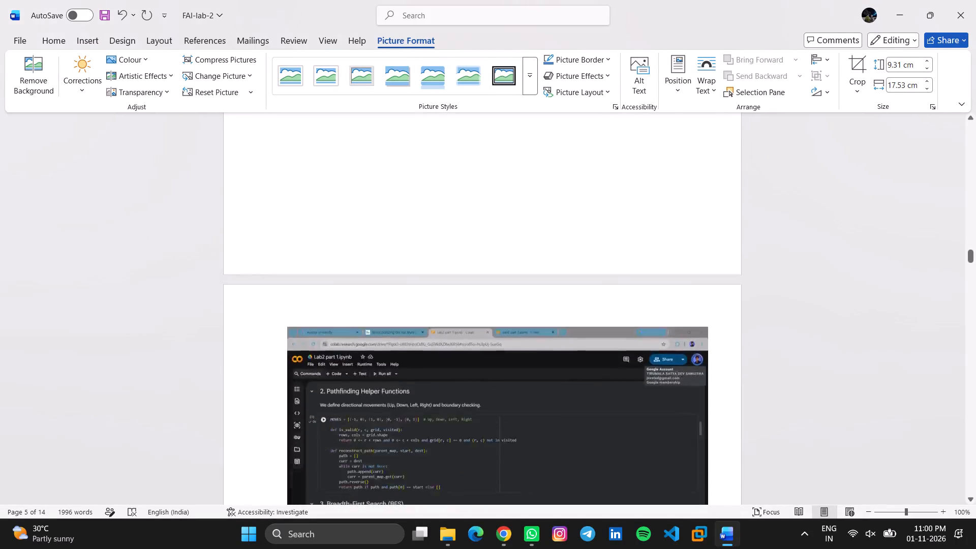
{"action": "scroll", "coordinate": [477, 312], "scroll_direction": "up", "scroll_amount": 19}
{"action": "scroll", "coordinate": [477, 312], "scroll_direction": "up", "scroll_amount": 3}
{"action": "scroll", "coordinate": [477, 312], "scroll_direction": "down", "scroll_amount": 8}
{"action": "scroll", "coordinate": [534, 329], "scroll_direction": "down", "scroll_amount": 6}
{"action": "left_click", "coordinate": [708, 338]}
{"action": "key", "text": "Return"}
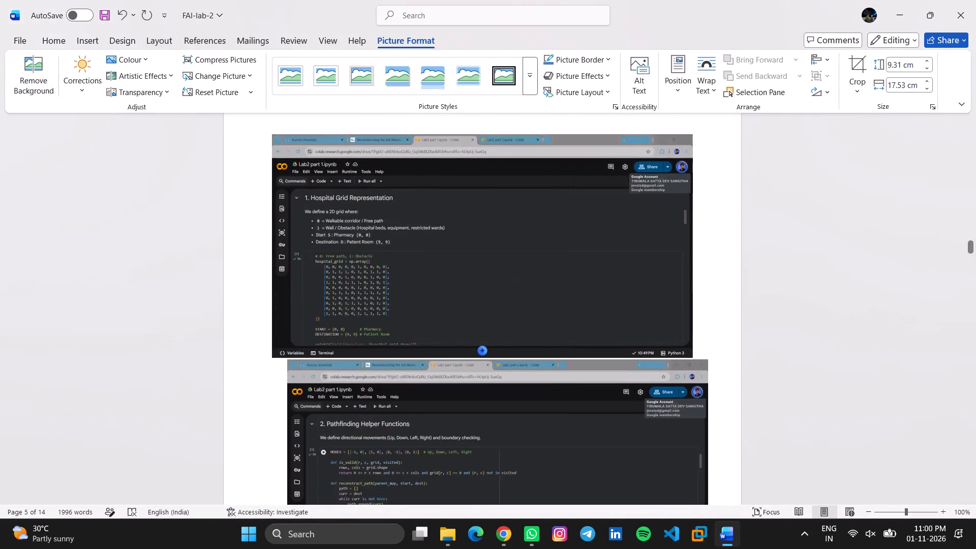
{"action": "scroll", "coordinate": [705, 353], "scroll_direction": "up", "scroll_amount": 15}
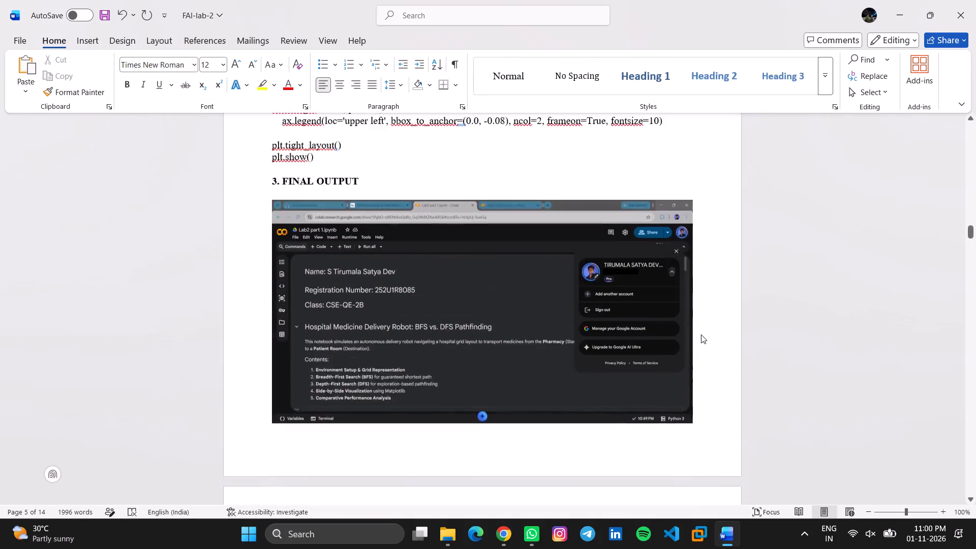
{"action": "scroll", "coordinate": [699, 325], "scroll_direction": "down", "scroll_amount": 6}
{"action": "scroll", "coordinate": [710, 388], "scroll_direction": "down", "scroll_amount": 4}
{"action": "scroll", "coordinate": [713, 431], "scroll_direction": "down", "scroll_amount": 4}
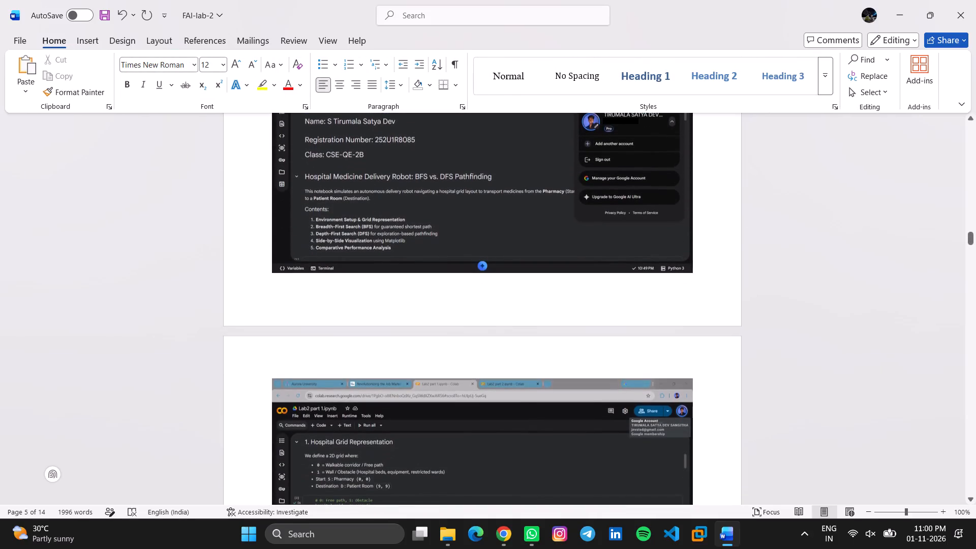
{"action": "scroll", "coordinate": [694, 385], "scroll_direction": "down", "scroll_amount": 1}
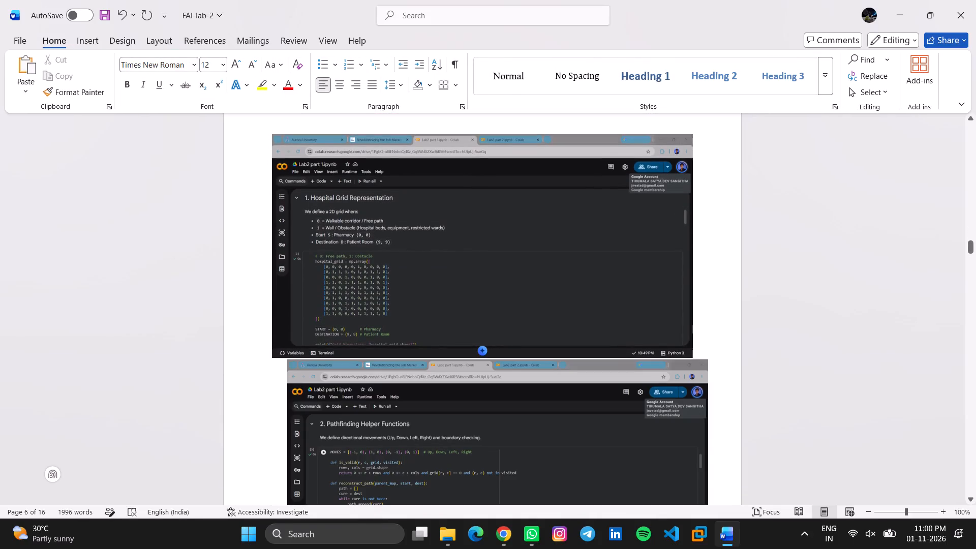
{"action": "left_click", "coordinate": [700, 349]}
{"action": "key", "text": "Return"}
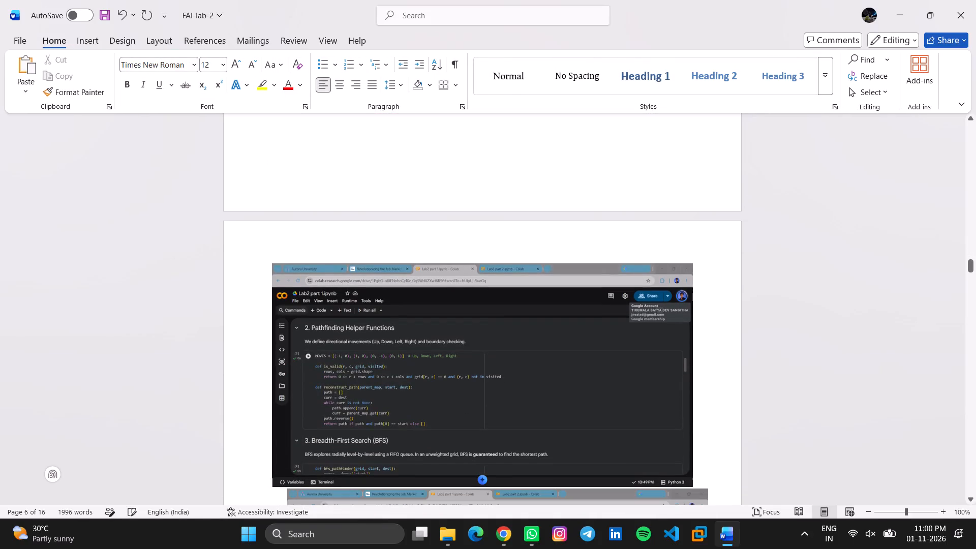
{"action": "left_click", "coordinate": [701, 475]}
{"action": "key", "text": "Return"}
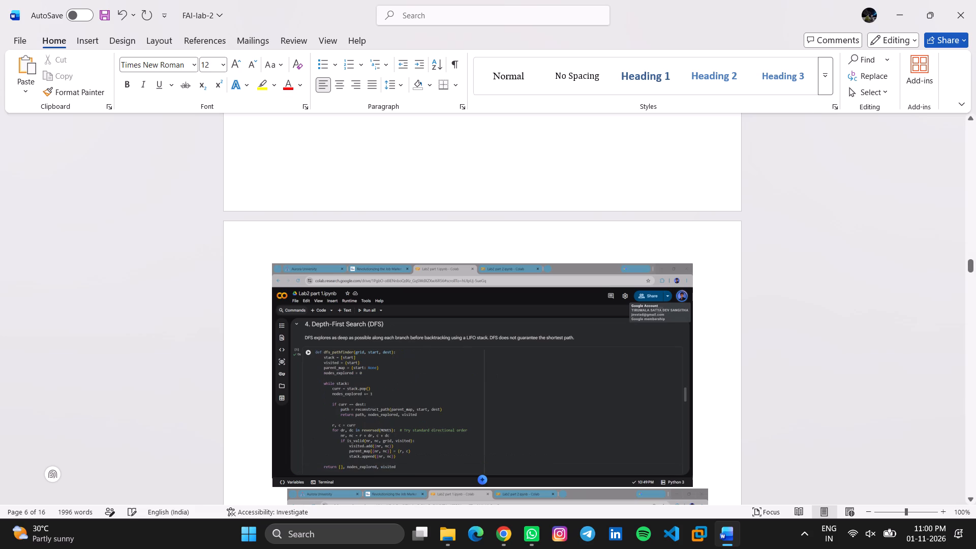
{"action": "left_click", "coordinate": [699, 478]}
{"action": "key", "text": "Return"}
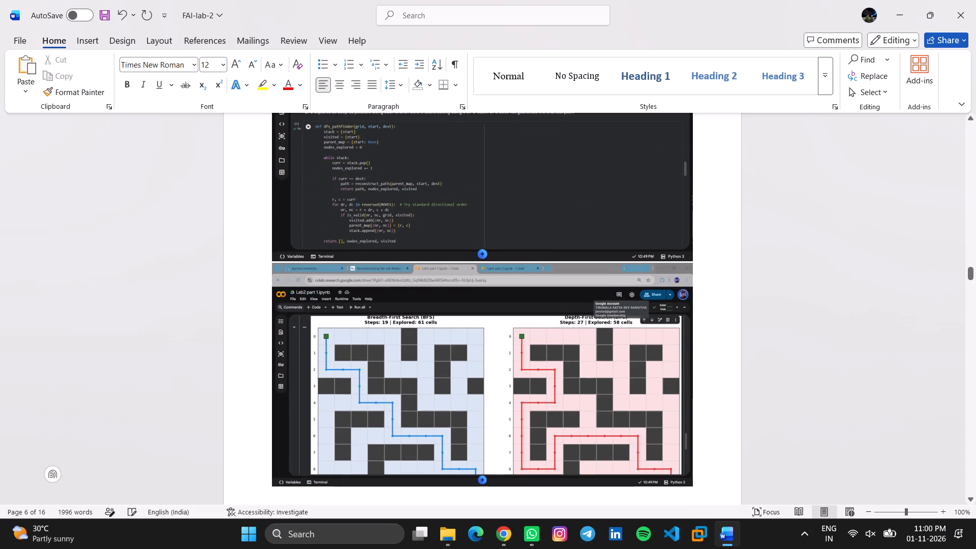
Add a blank line below each of the DFS, helper functions and hospital grid screenshots to space them apart.
{"action": "left_click", "coordinate": [707, 253]}
{"action": "key", "text": "Return"}
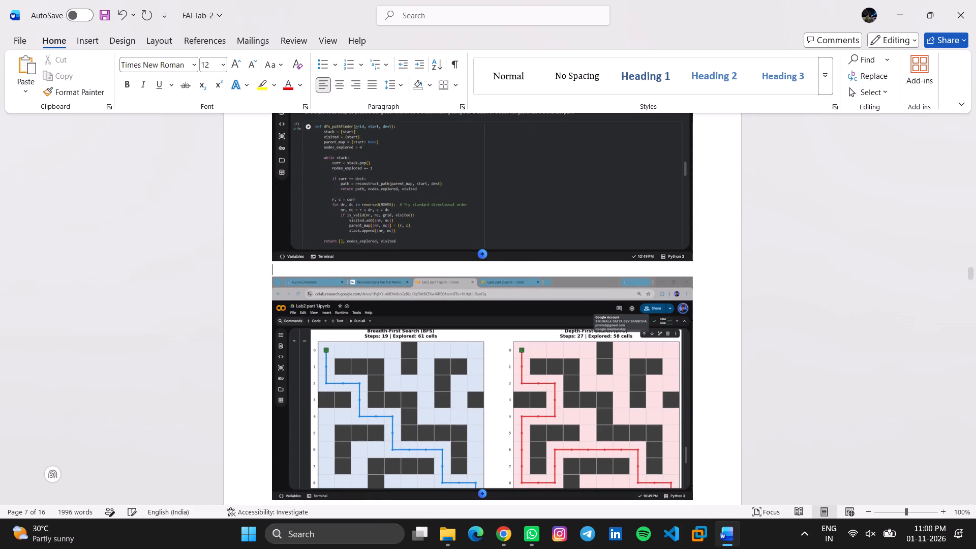
{"action": "scroll", "coordinate": [690, 306], "scroll_direction": "up", "scroll_amount": 16}
{"action": "left_click", "coordinate": [703, 293]}
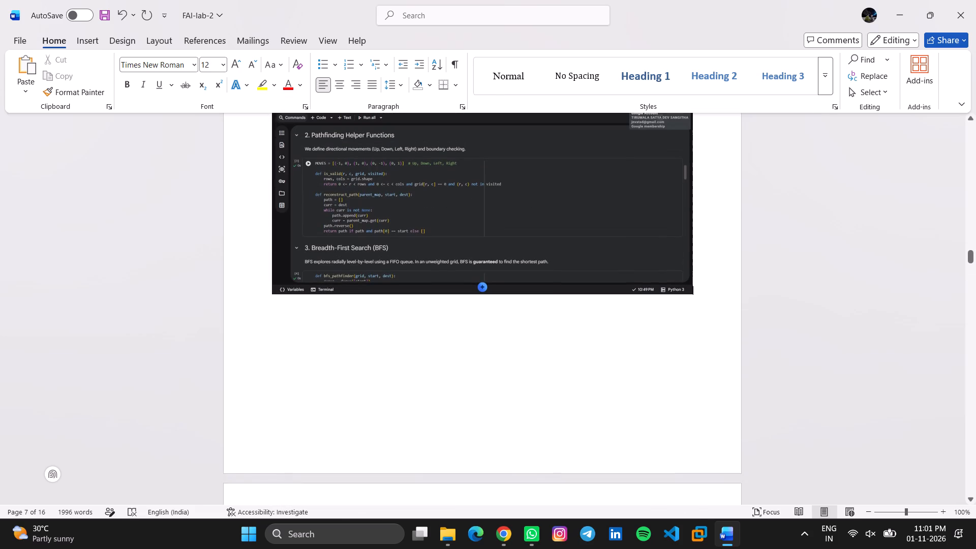
{"action": "key", "text": "Return"}
{"action": "scroll", "coordinate": [703, 296], "scroll_direction": "up", "scroll_amount": 8}
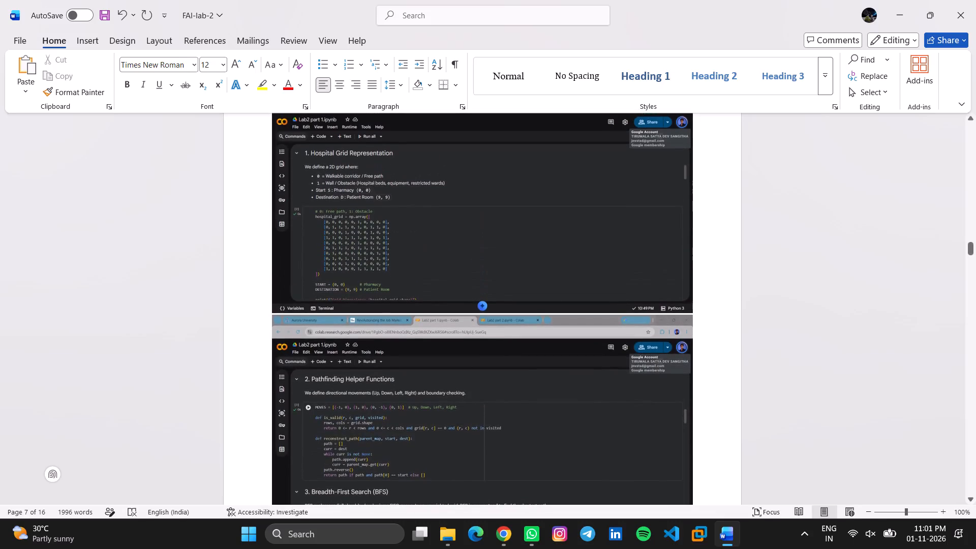
{"action": "left_click", "coordinate": [706, 306]}
{"action": "key", "text": "Return"}
{"action": "scroll", "coordinate": [704, 309], "scroll_direction": "up", "scroll_amount": 11}
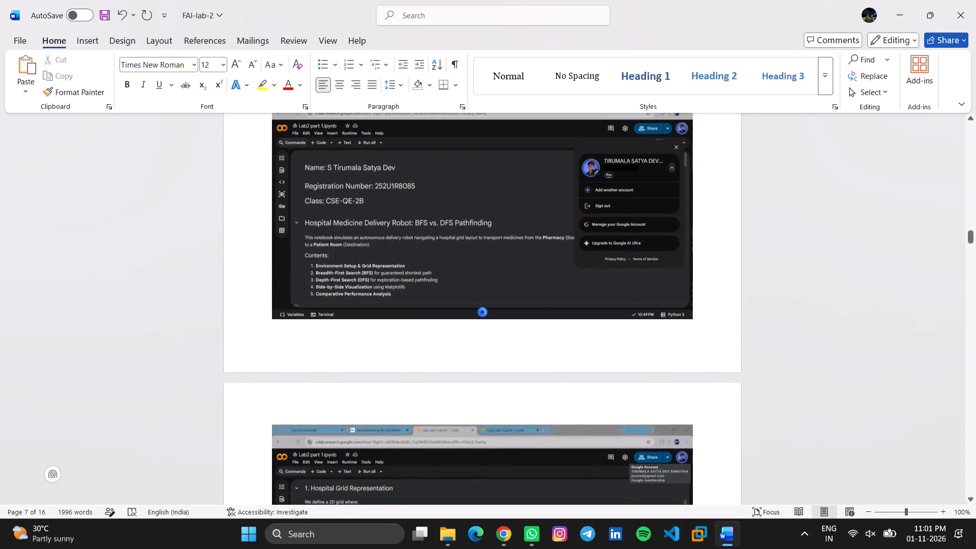
Add a blank line between the title screenshot and the hospital grid screenshot in the first FINAL OUTPUT section.
{"action": "left_click", "coordinate": [703, 301]}
{"action": "key", "text": "Return"}
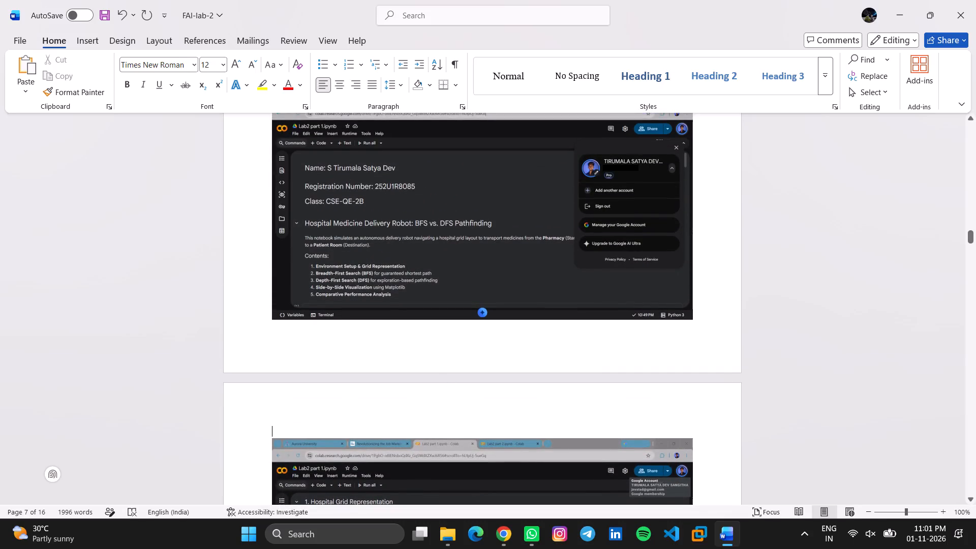
{"action": "key", "text": "BackSpace"}
Review the spacing and page placement of the inserted Lab2 part 1 screenshots down to the Colab link and explanation.
{"action": "scroll", "coordinate": [684, 318], "scroll_direction": "up", "scroll_amount": 6}
{"action": "scroll", "coordinate": [473, 333], "scroll_direction": "down", "scroll_amount": 13}
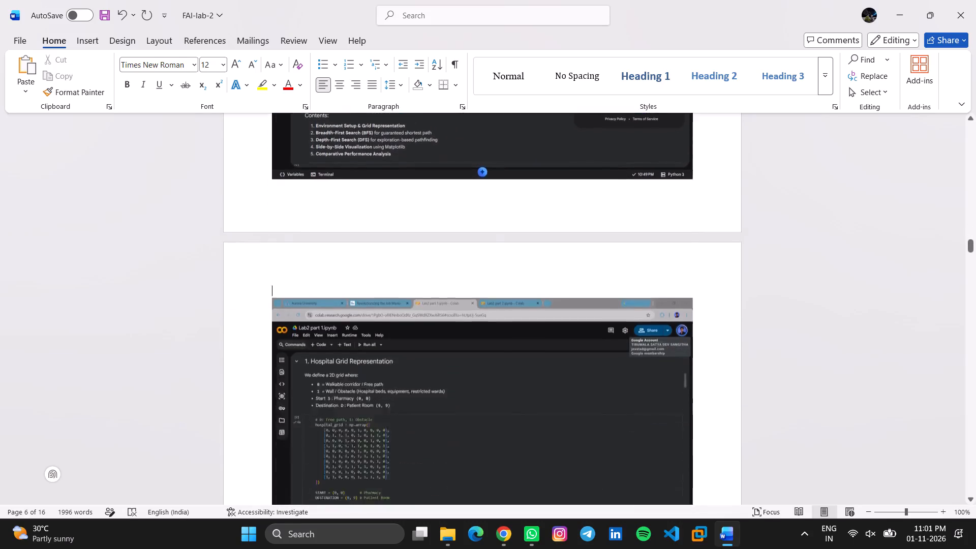
{"action": "scroll", "coordinate": [477, 312], "scroll_direction": "down", "scroll_amount": 10}
{"action": "scroll", "coordinate": [550, 293], "scroll_direction": "down", "scroll_amount": 15}
{"action": "scroll", "coordinate": [552, 294], "scroll_direction": "down", "scroll_amount": 7}
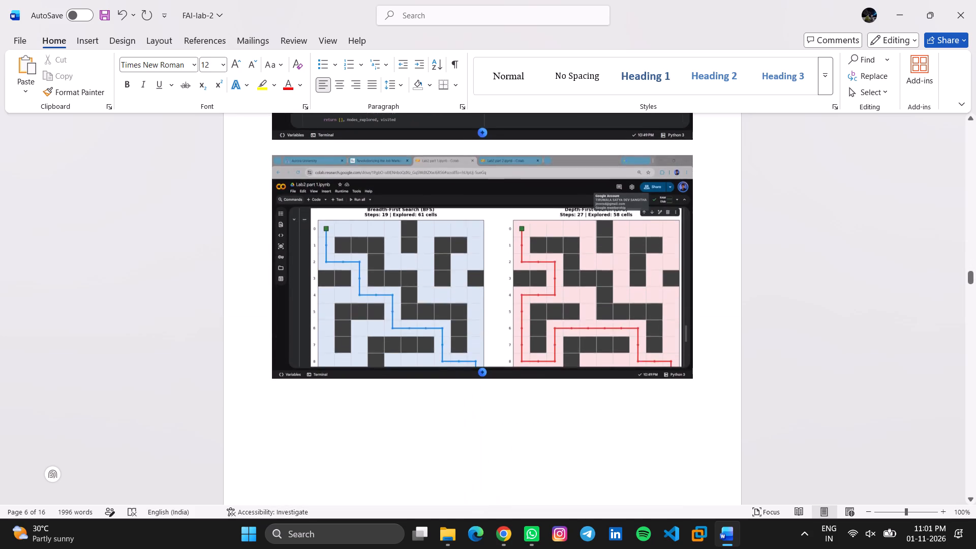
{"action": "scroll", "coordinate": [552, 295], "scroll_direction": "down", "scroll_amount": 14}
{"action": "scroll", "coordinate": [469, 327], "scroll_direction": "up", "scroll_amount": 9}
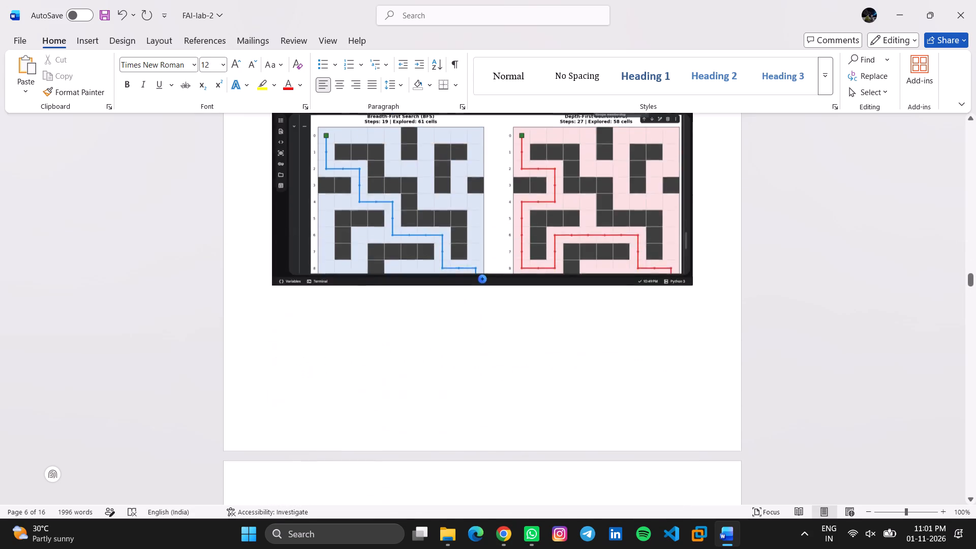
{"action": "scroll", "coordinate": [494, 356], "scroll_direction": "up", "scroll_amount": 13}
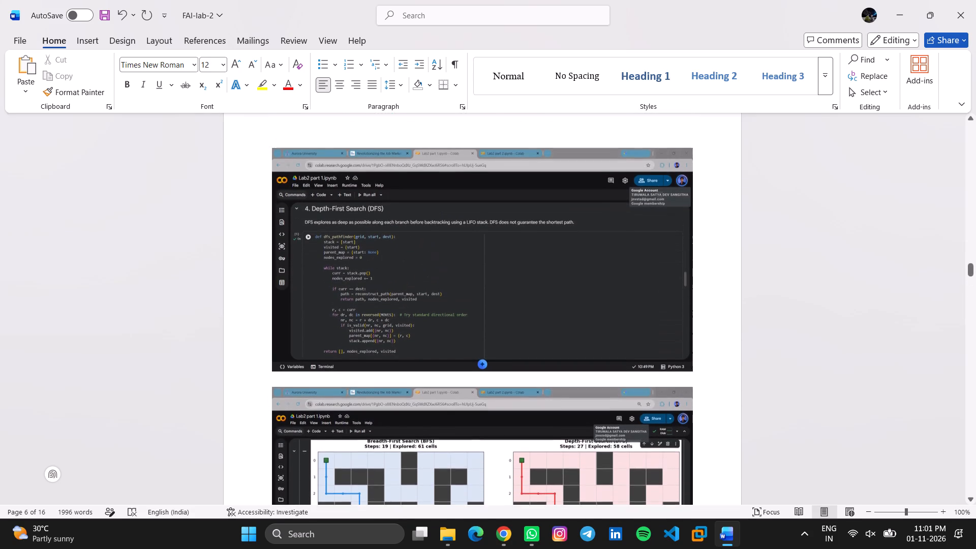
{"action": "scroll", "coordinate": [500, 315], "scroll_direction": "up", "scroll_amount": 4}
{"action": "scroll", "coordinate": [500, 315], "scroll_direction": "down", "scroll_amount": 20}
{"action": "scroll", "coordinate": [500, 315], "scroll_direction": "down", "scroll_amount": 7}
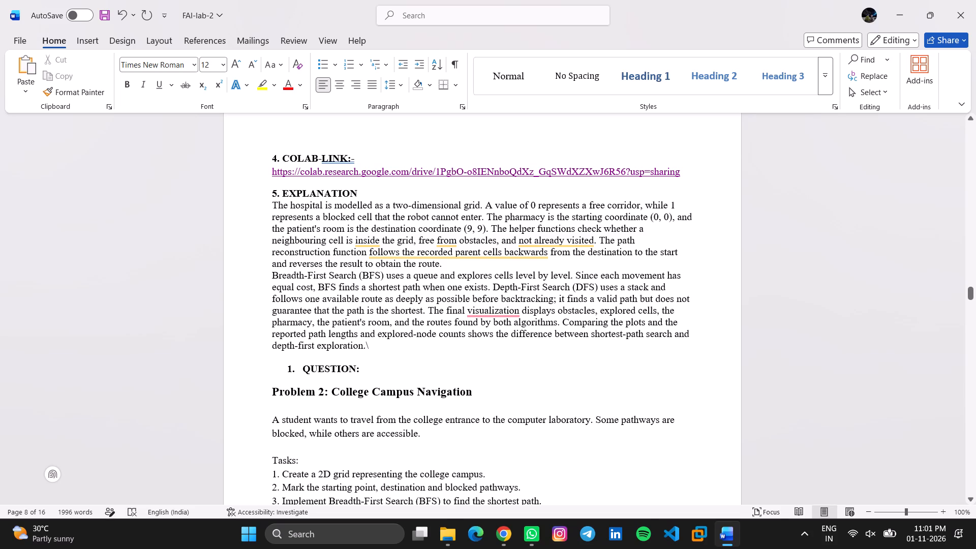
Cut the "Problem 2: College Campus Navigation" heading and its empty line from below "1. QUESTION:".
{"action": "left_click_drag", "start_coordinate": [366, 370], "coordinate": [285, 367]}
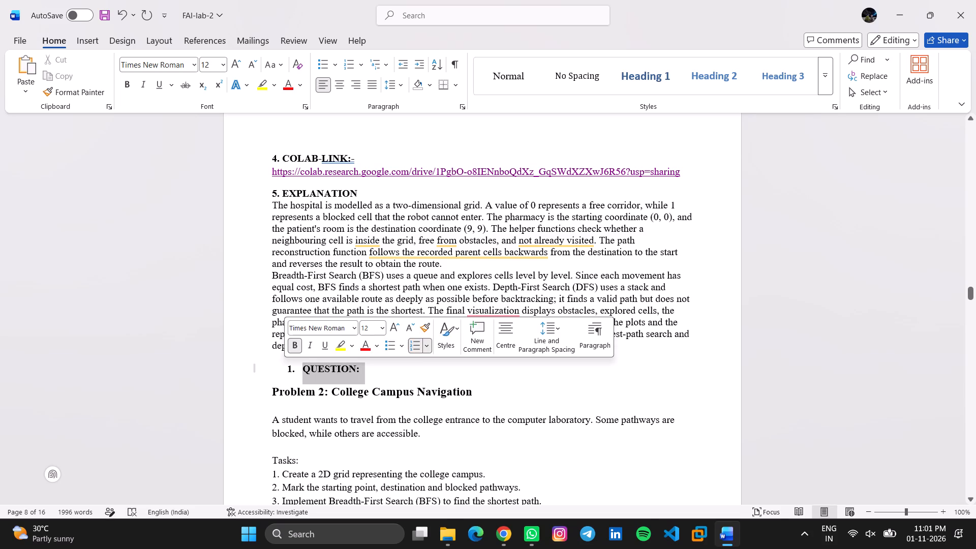
{"action": "left_click_drag", "start_coordinate": [475, 389], "coordinate": [273, 391]}
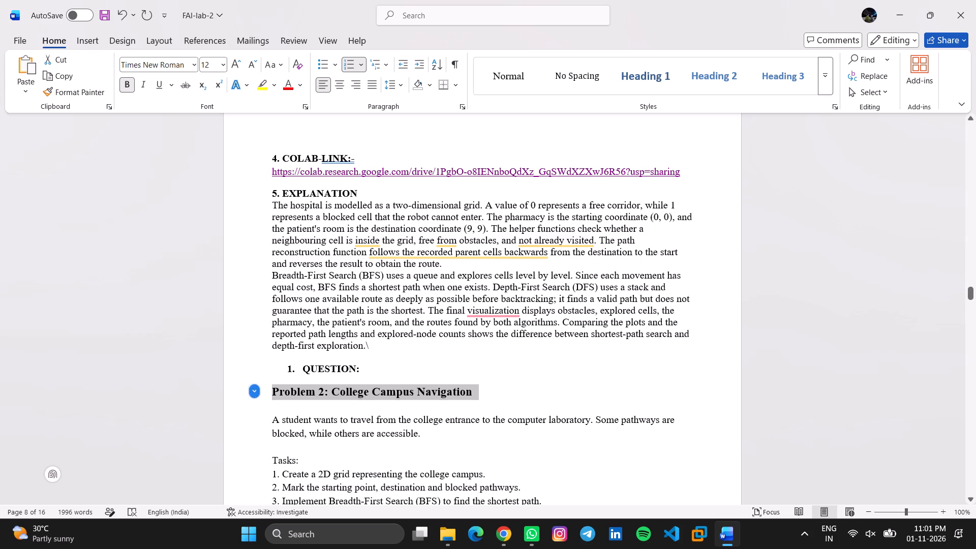
{"action": "left_click_drag", "start_coordinate": [273, 391], "coordinate": [274, 392]}
{"action": "key", "text": "ctrl+c"}
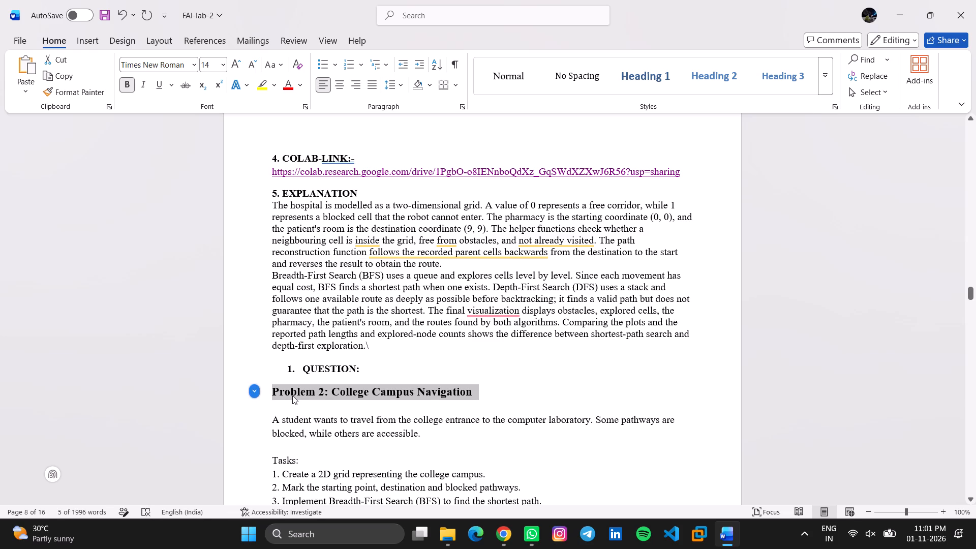
{"action": "key", "text": "ctrl+x"}
{"action": "key", "text": "BackSpace"}
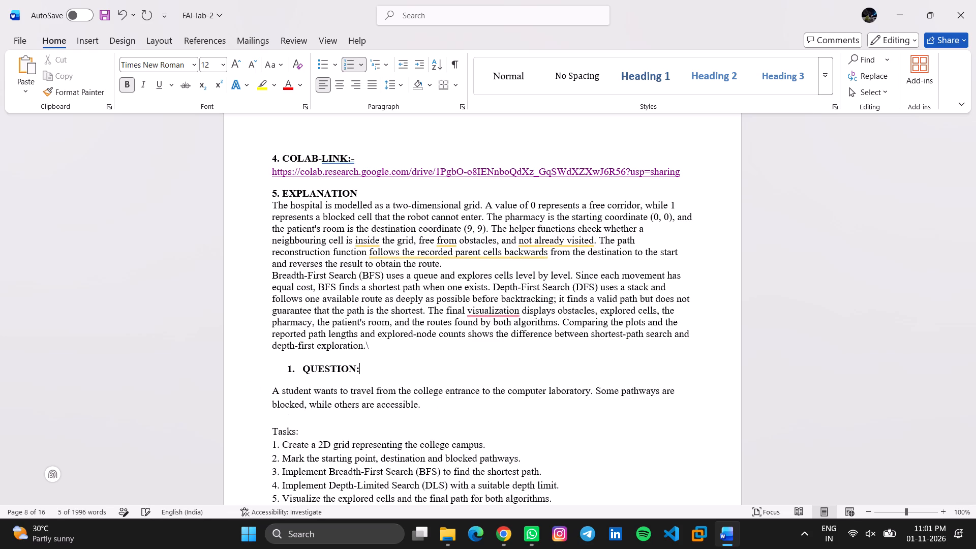
Set the left indent of the Problem 2 "1. QUESTION:" heading to 0 cm.
{"action": "left_click", "coordinate": [159, 43]}
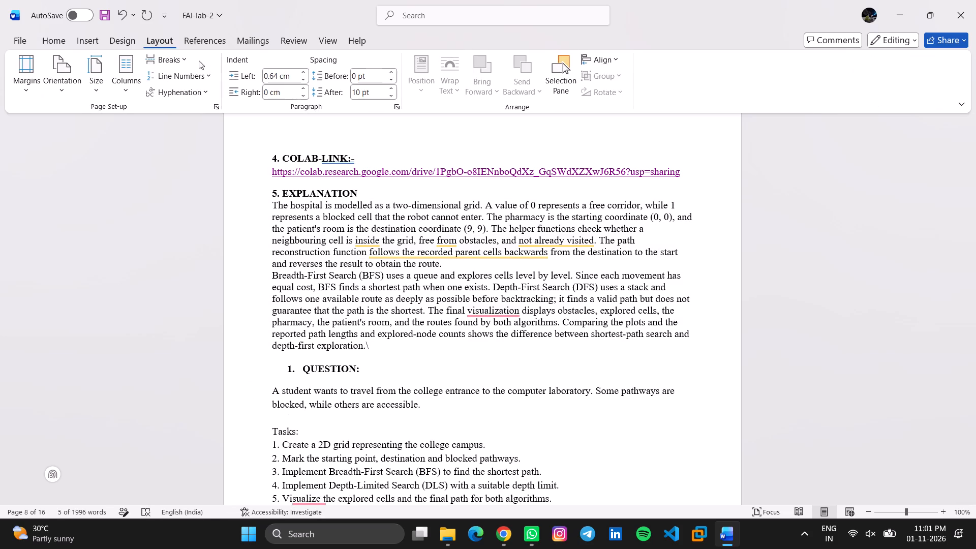
{"action": "left_click", "coordinate": [280, 76]}
{"action": "key", "text": "0"}
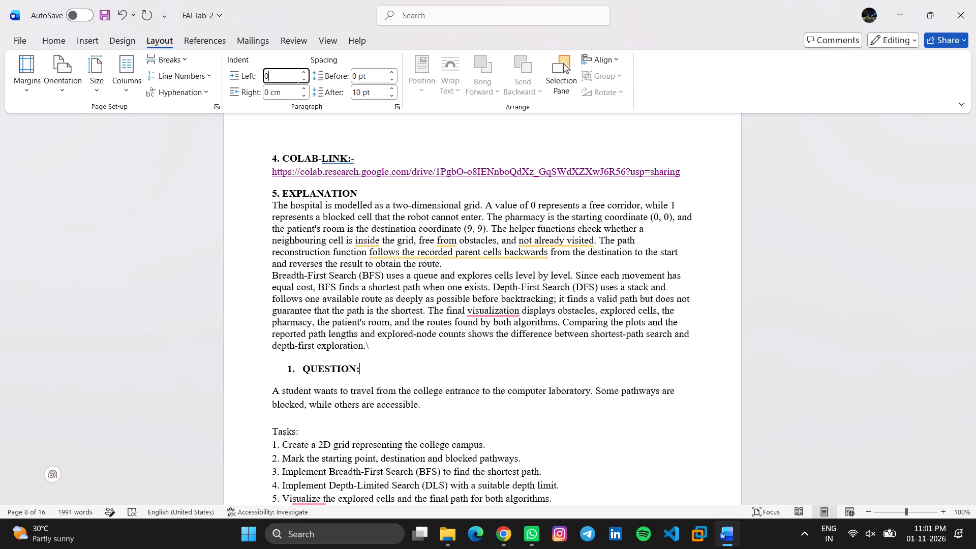
{"action": "key", "text": "Return"}
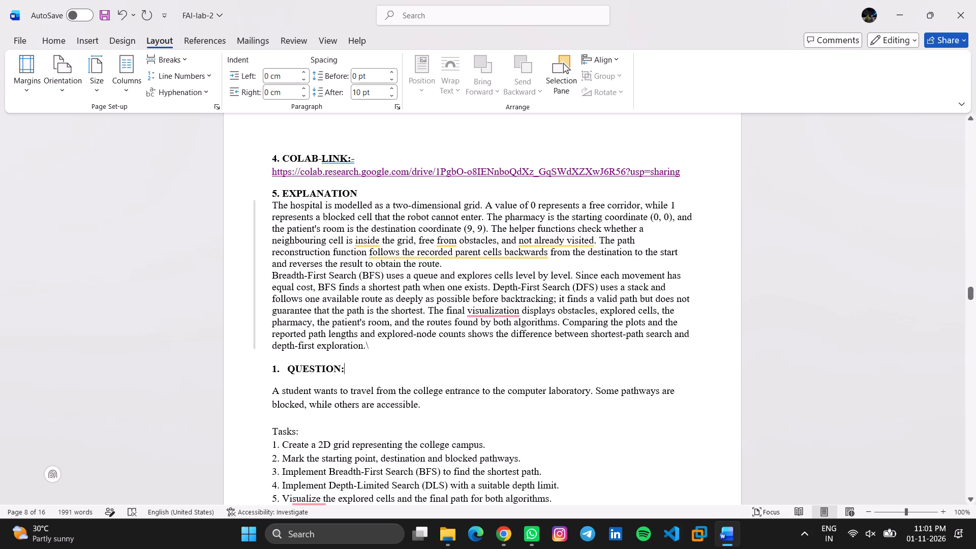
Delete the stray backslash ending the hospital explanation and paste the Problem 2 heading below it, after a blank line, above "1. QUESTION:".
{"action": "left_click", "coordinate": [396, 339]}
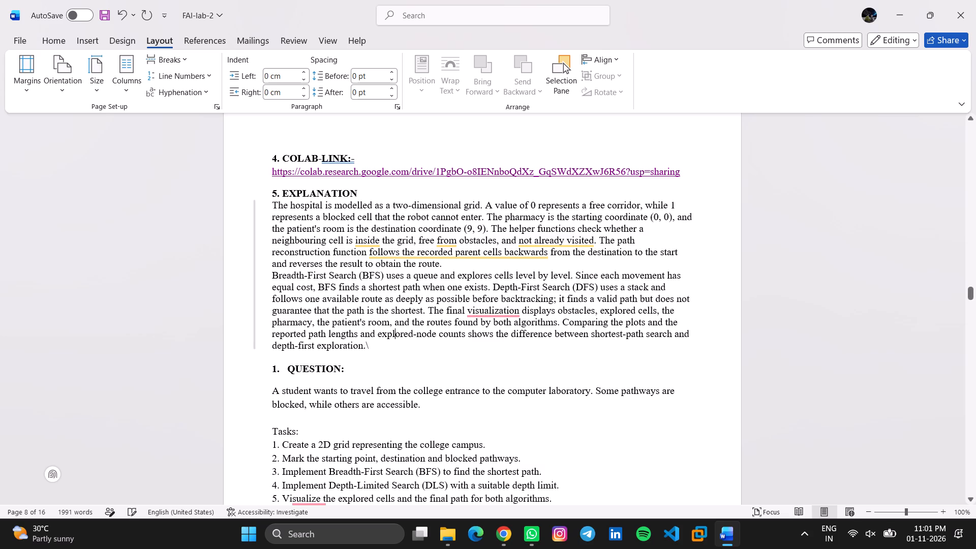
{"action": "left_click", "coordinate": [391, 345]}
{"action": "key", "text": "BackSpace"}
{"action": "key", "text": "Return"}
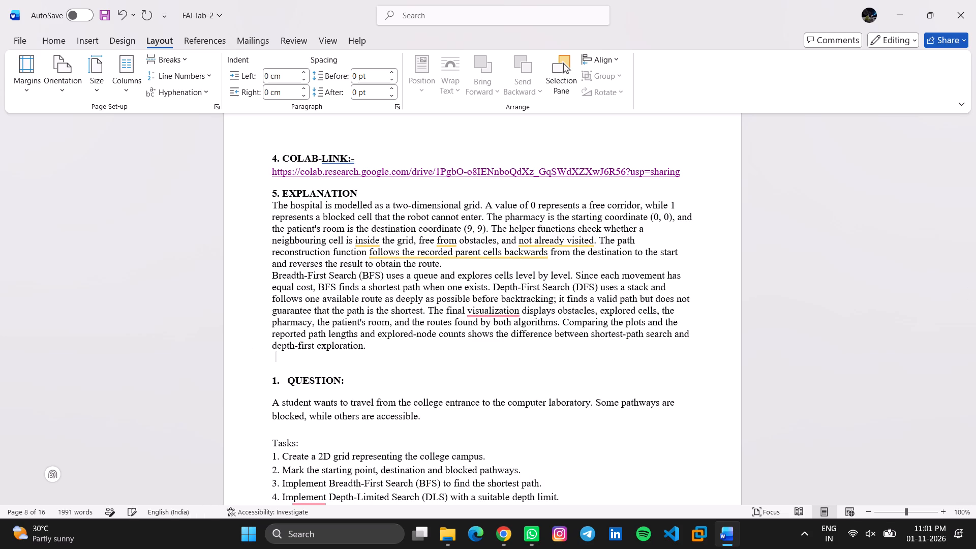
{"action": "key", "text": "Return"}
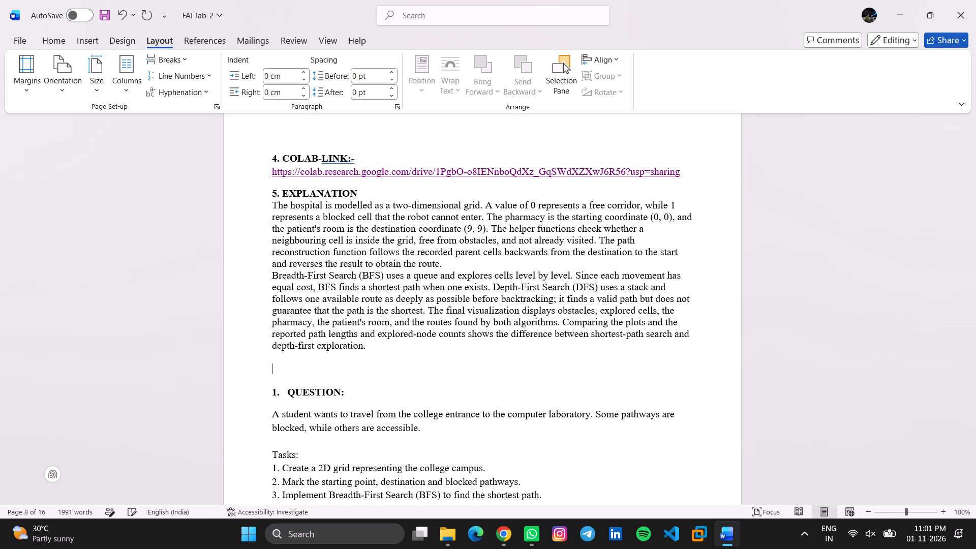
{"action": "key", "text": "ctrl+v"}
{"action": "key", "text": "BackSpace"}
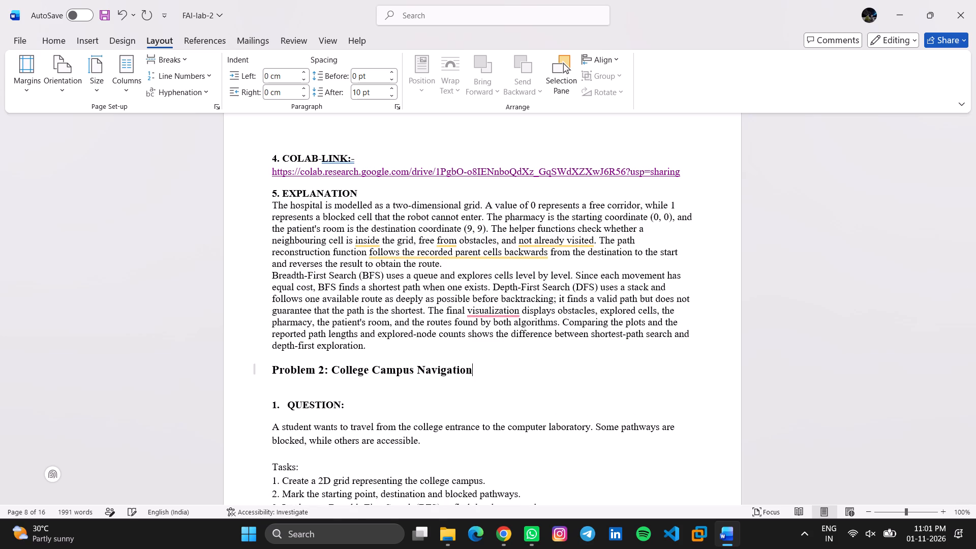
Centre the "Problem 2: College Campus Navigation" heading and remove the paragraph spacing after it.
{"action": "left_click_drag", "start_coordinate": [480, 372], "coordinate": [279, 380]}
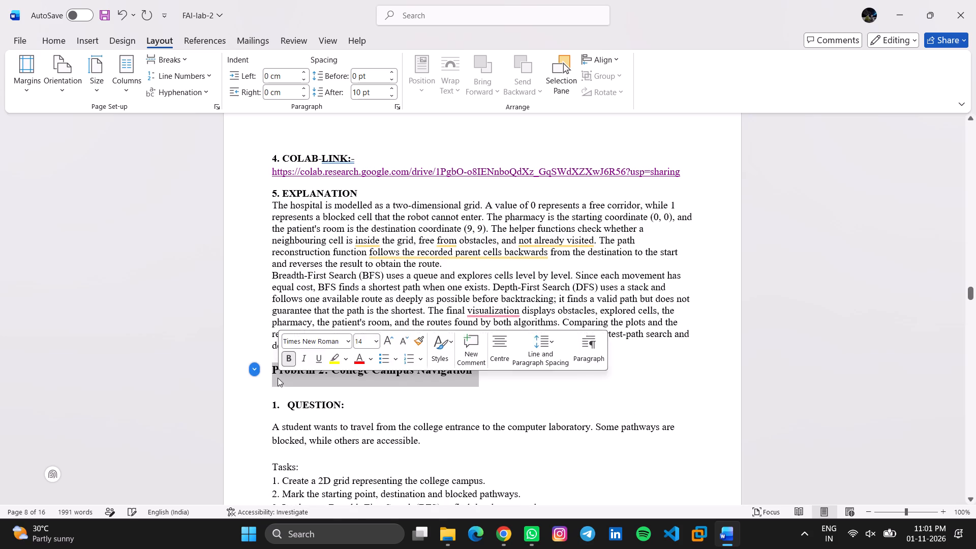
{"action": "left_click", "coordinate": [55, 37]}
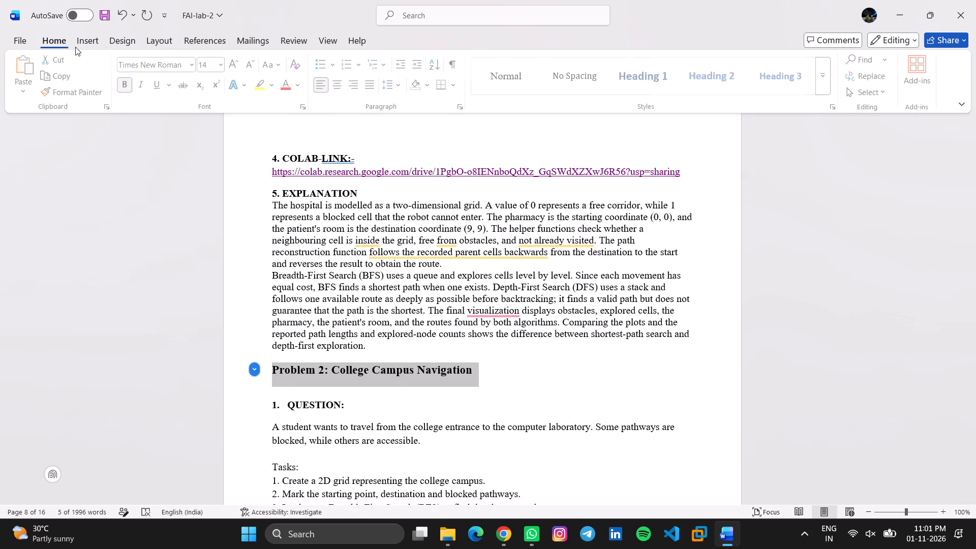
{"action": "left_click", "coordinate": [343, 84]}
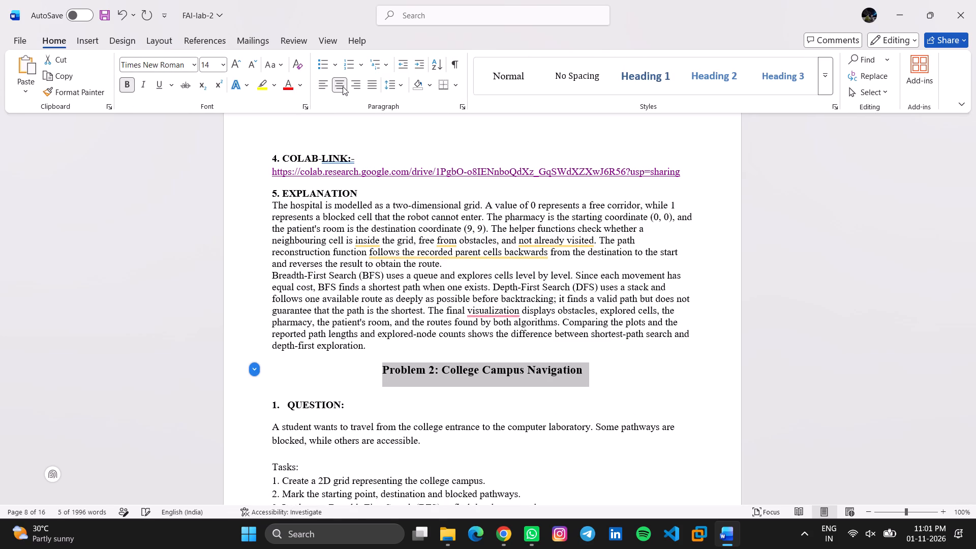
{"action": "left_click", "coordinate": [154, 44]}
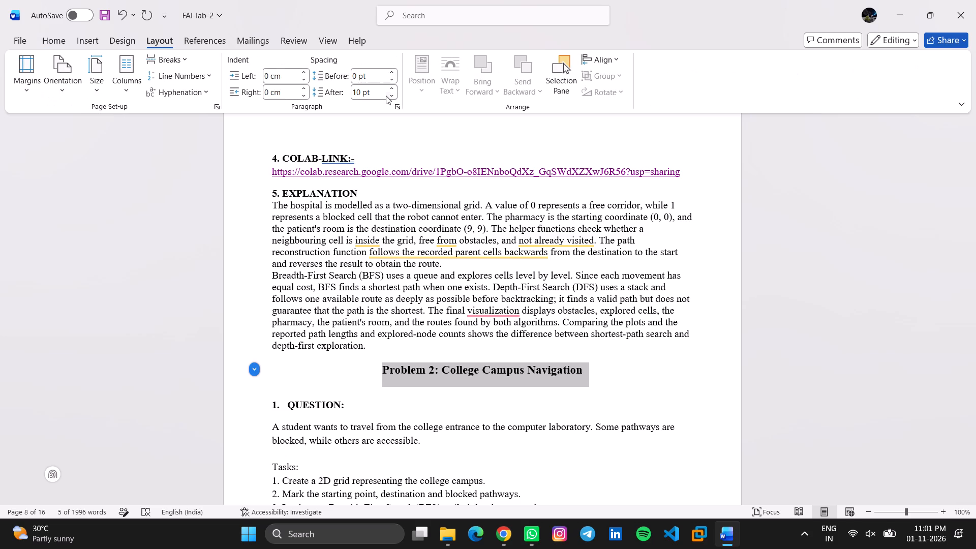
{"action": "left_click", "coordinate": [386, 96]}
{"action": "left_click", "coordinate": [387, 96]}
{"action": "left_click", "coordinate": [390, 95]}
{"action": "left_click", "coordinate": [390, 95]}
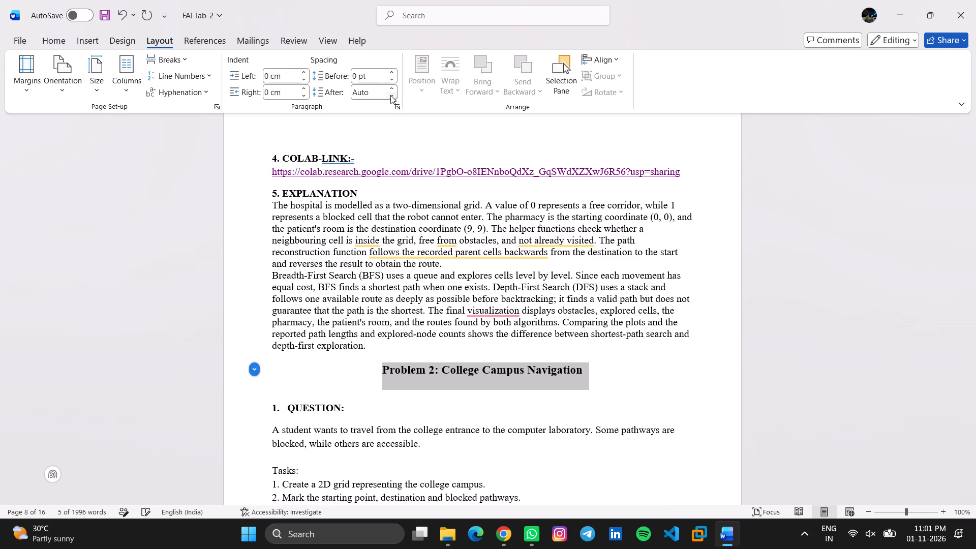
{"action": "left_click", "coordinate": [394, 88]}
{"action": "left_click", "coordinate": [415, 393]}
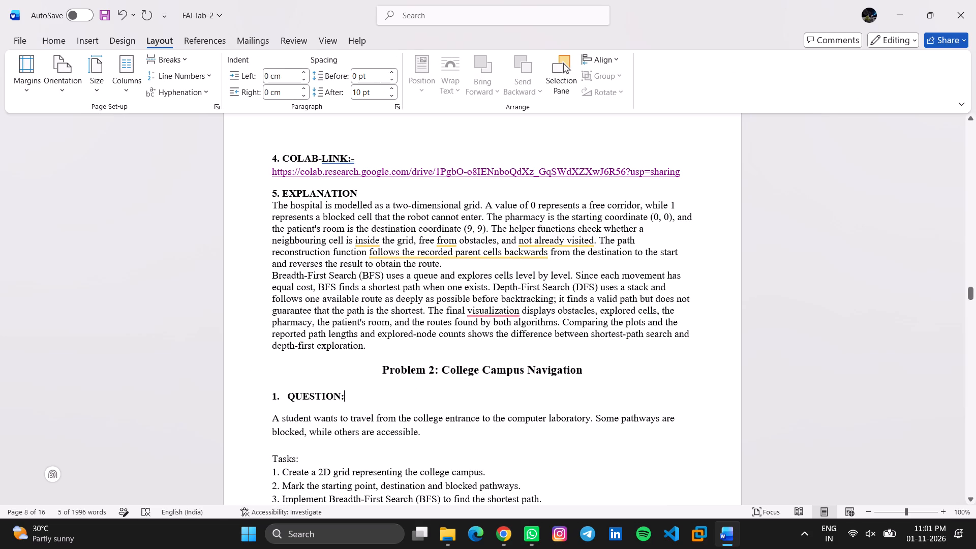
Set the left indent of the Problem 2 "2. REQUIRED CODE:" heading to 0 cm.
{"action": "scroll", "coordinate": [412, 392], "scroll_direction": "down", "scroll_amount": 2}
{"action": "scroll", "coordinate": [402, 346], "scroll_direction": "down", "scroll_amount": 19}
{"action": "scroll", "coordinate": [415, 361], "scroll_direction": "up", "scroll_amount": 6}
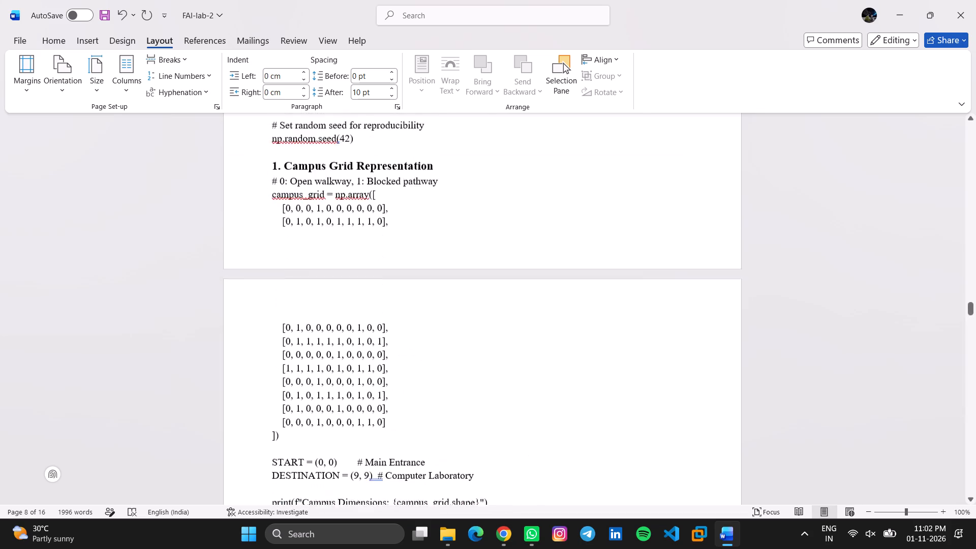
{"action": "scroll", "coordinate": [415, 361], "scroll_direction": "up", "scroll_amount": 4}
{"action": "scroll", "coordinate": [306, 243], "scroll_direction": "up", "scroll_amount": 1}
{"action": "left_click_drag", "start_coordinate": [411, 249], "coordinate": [392, 253]}
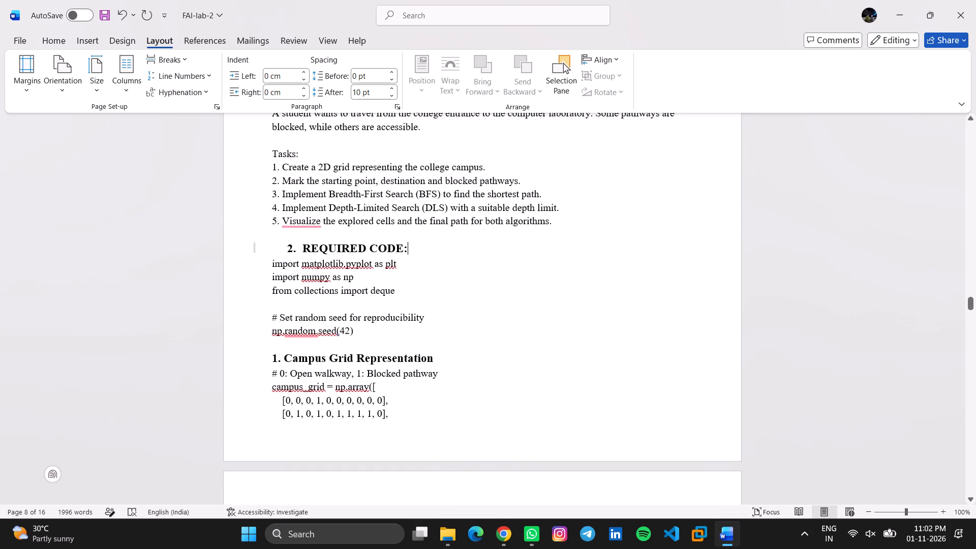
{"action": "left_click_drag", "start_coordinate": [392, 253], "coordinate": [313, 254]}
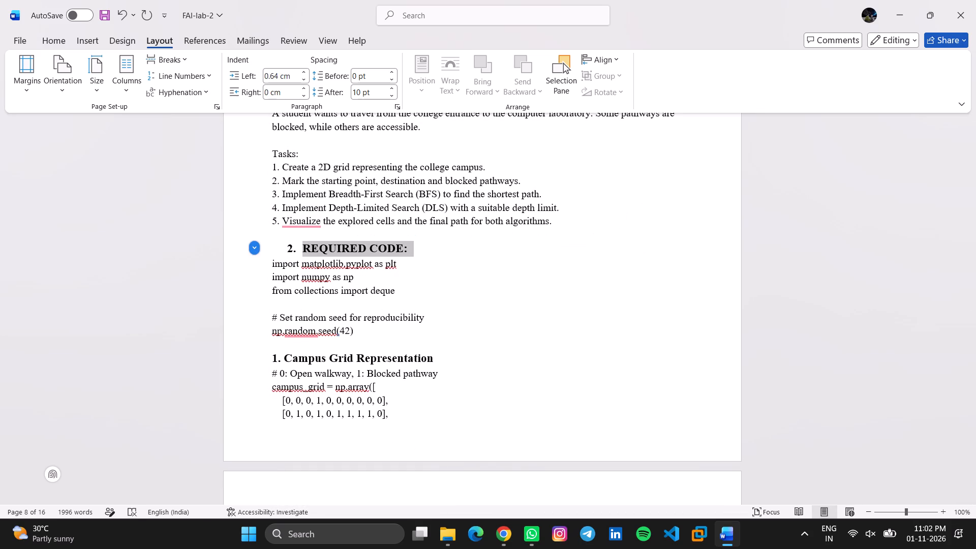
{"action": "left_click", "coordinate": [281, 80]}
{"action": "key", "text": "0"}
{"action": "key", "text": "Return"}
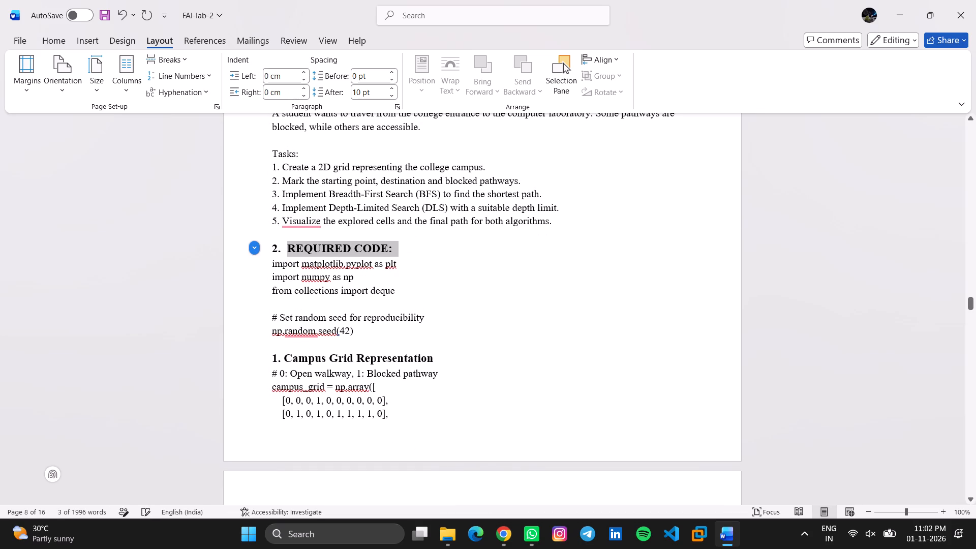
Review the Problem 1 FINAL OUTPUT screenshots, Colab link and explanation through to the start of Problem 2.
{"action": "scroll", "coordinate": [454, 299], "scroll_direction": "up", "scroll_amount": 20}
{"action": "scroll", "coordinate": [454, 299], "scroll_direction": "up", "scroll_amount": 16}
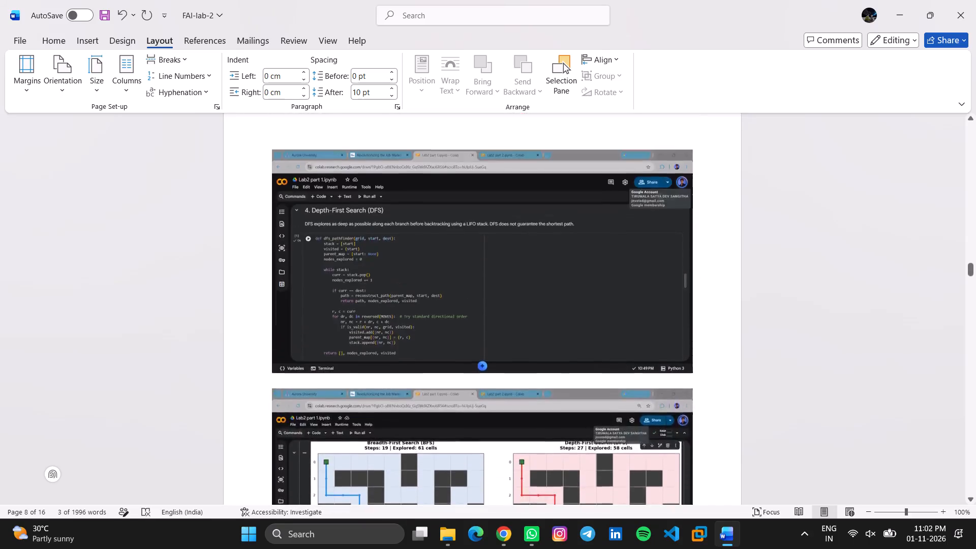
{"action": "scroll", "coordinate": [455, 299], "scroll_direction": "up", "scroll_amount": 20}
{"action": "scroll", "coordinate": [455, 299], "scroll_direction": "up", "scroll_amount": 13}
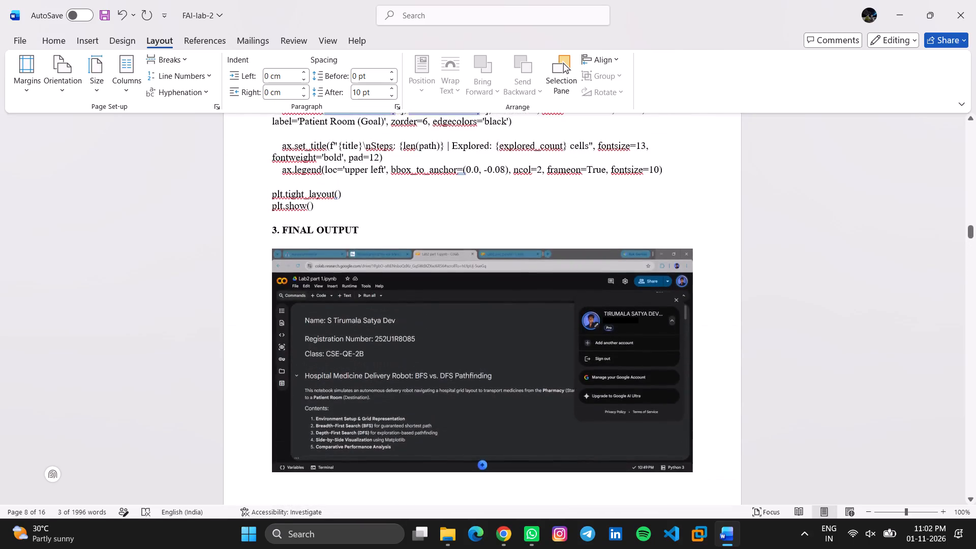
{"action": "scroll", "coordinate": [445, 295], "scroll_direction": "down", "scroll_amount": 20}
{"action": "scroll", "coordinate": [445, 295], "scroll_direction": "down", "scroll_amount": 9}
{"action": "scroll", "coordinate": [476, 302], "scroll_direction": "up", "scroll_amount": 20}
{"action": "scroll", "coordinate": [476, 302], "scroll_direction": "up", "scroll_amount": 4}
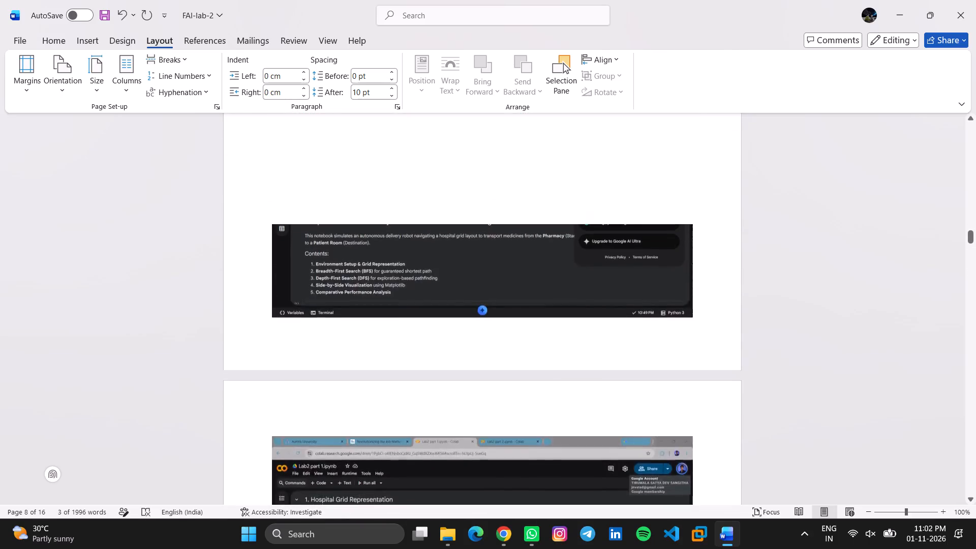
{"action": "scroll", "coordinate": [474, 307], "scroll_direction": "up", "scroll_amount": 4}
{"action": "scroll", "coordinate": [474, 308], "scroll_direction": "down", "scroll_amount": 18}
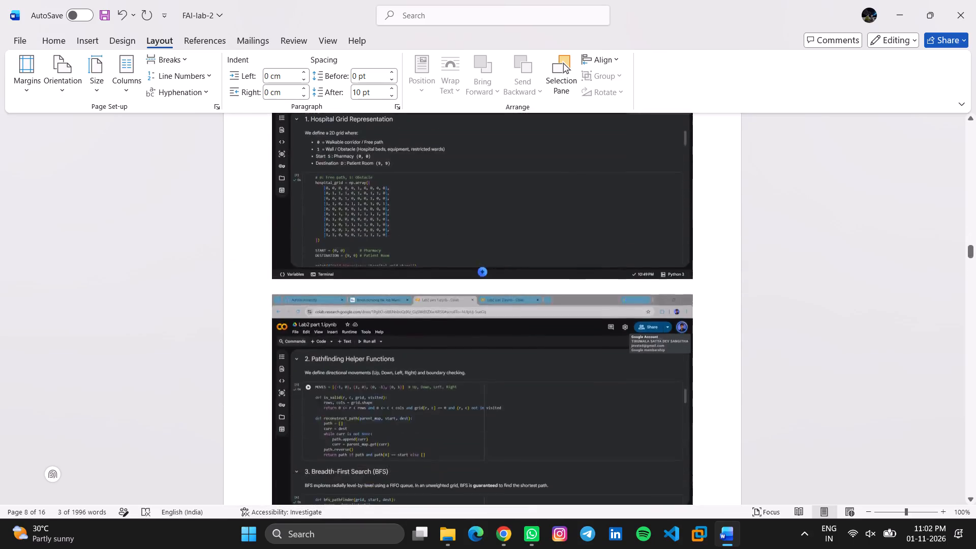
{"action": "scroll", "coordinate": [459, 316], "scroll_direction": "down", "scroll_amount": 20}
{"action": "scroll", "coordinate": [459, 316], "scroll_direction": "down", "scroll_amount": 18}
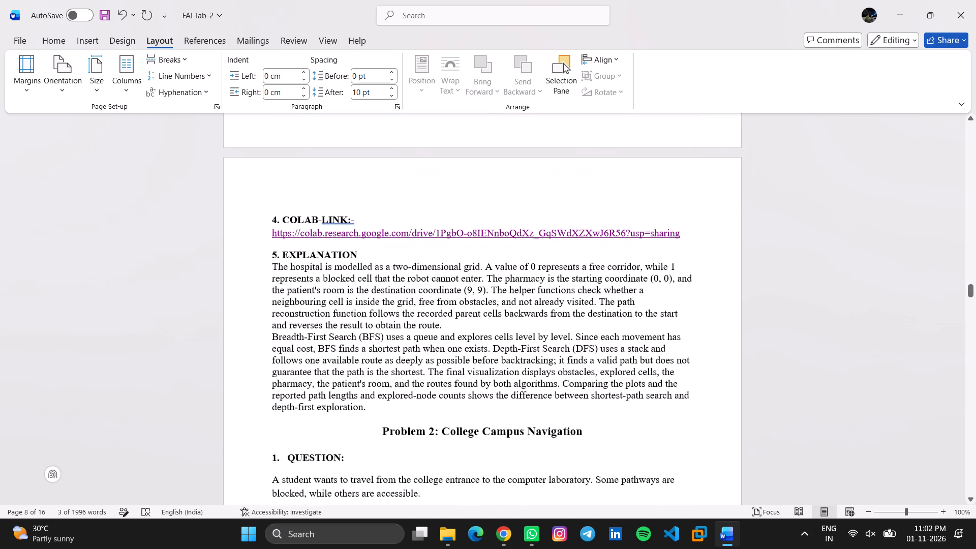
{"action": "scroll", "coordinate": [399, 321], "scroll_direction": "down", "scroll_amount": 13}
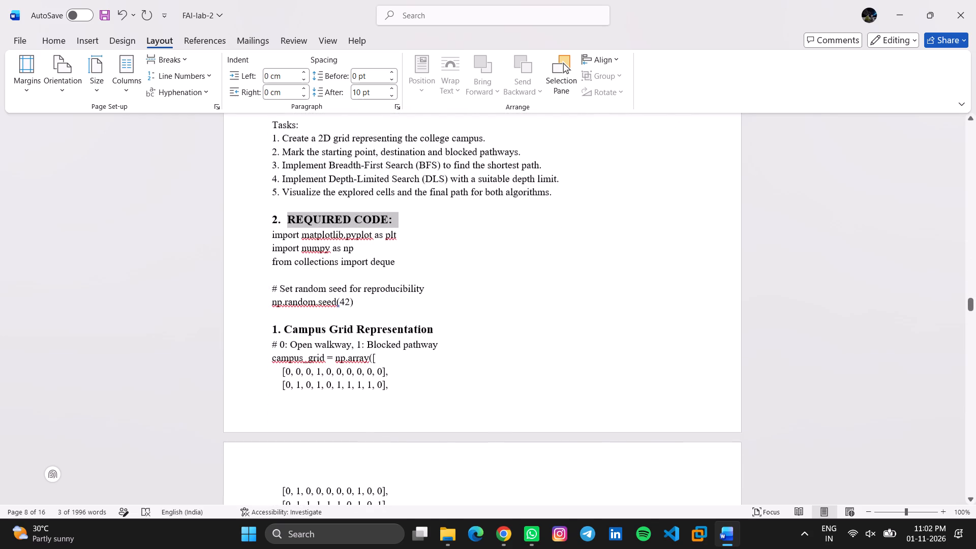
Remove the extra blank lines above the "5. Visualization: Explored Cells & Final Paths" heading, leaving a single blank line.
{"action": "scroll", "coordinate": [393, 320], "scroll_direction": "down", "scroll_amount": 12}
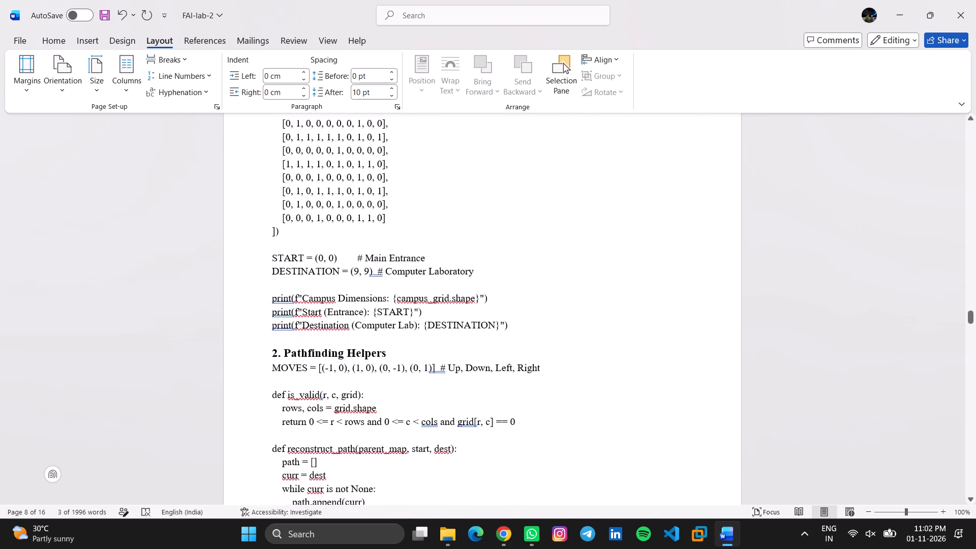
{"action": "scroll", "coordinate": [395, 326], "scroll_direction": "down", "scroll_amount": 11}
{"action": "scroll", "coordinate": [395, 326], "scroll_direction": "down", "scroll_amount": 19}
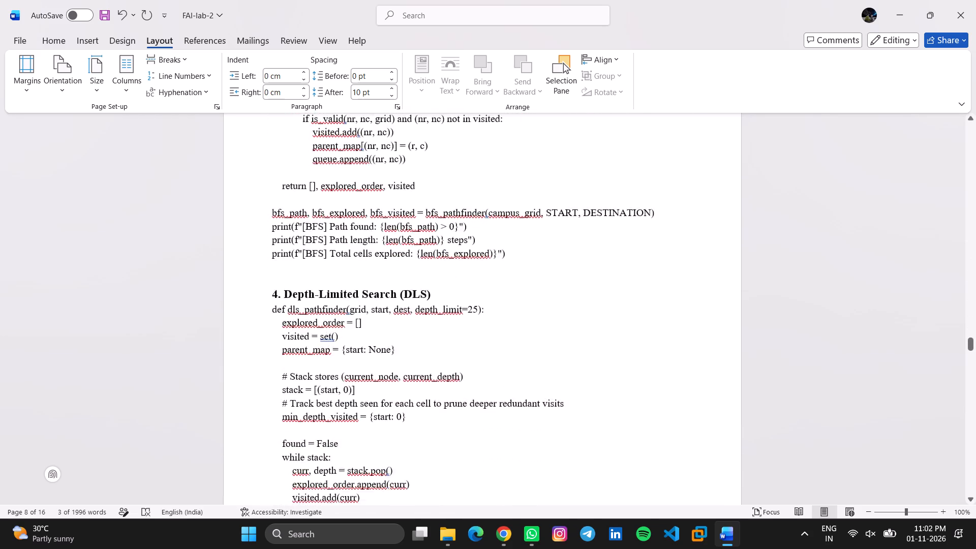
{"action": "scroll", "coordinate": [395, 329], "scroll_direction": "down", "scroll_amount": 2}
{"action": "scroll", "coordinate": [395, 329], "scroll_direction": "down", "scroll_amount": 20}
{"action": "scroll", "coordinate": [395, 329], "scroll_direction": "down", "scroll_amount": 1}
{"action": "scroll", "coordinate": [398, 330], "scroll_direction": "up", "scroll_amount": 3}
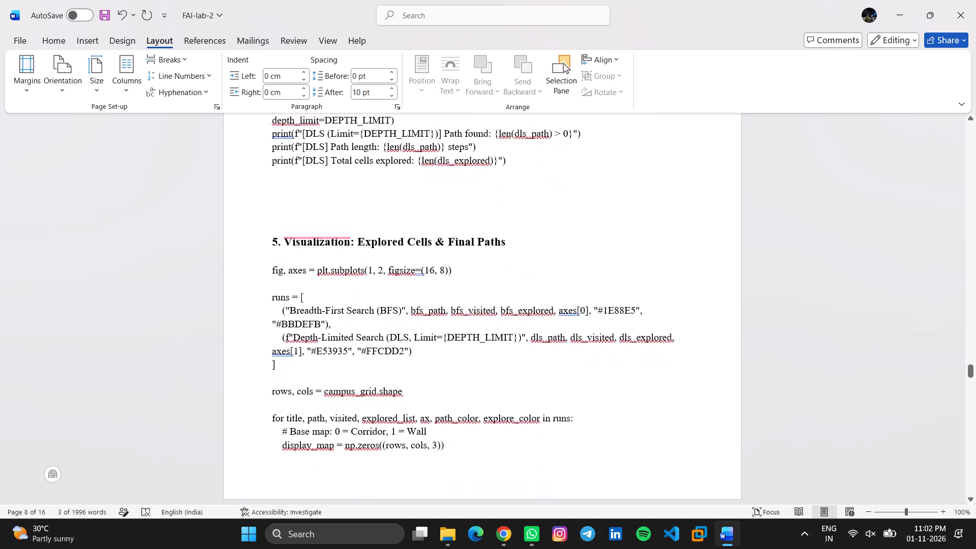
{"action": "left_click", "coordinate": [364, 308]}
{"action": "key", "text": "BackSpace"}
{"action": "key", "text": "BackSpace"}
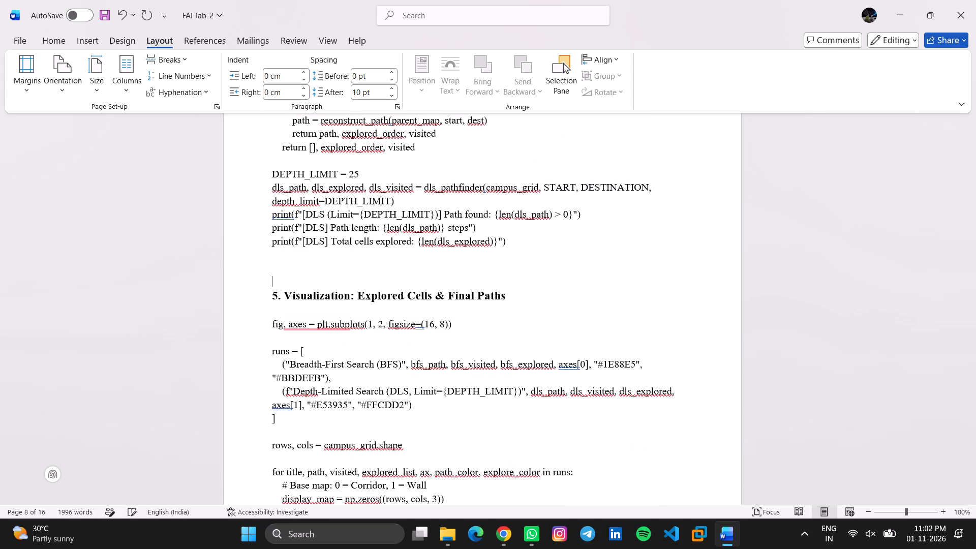
{"action": "key", "text": "BackSpace"}
{"action": "key", "text": "BackSpace"}
{"action": "key", "text": "BackSpace"}
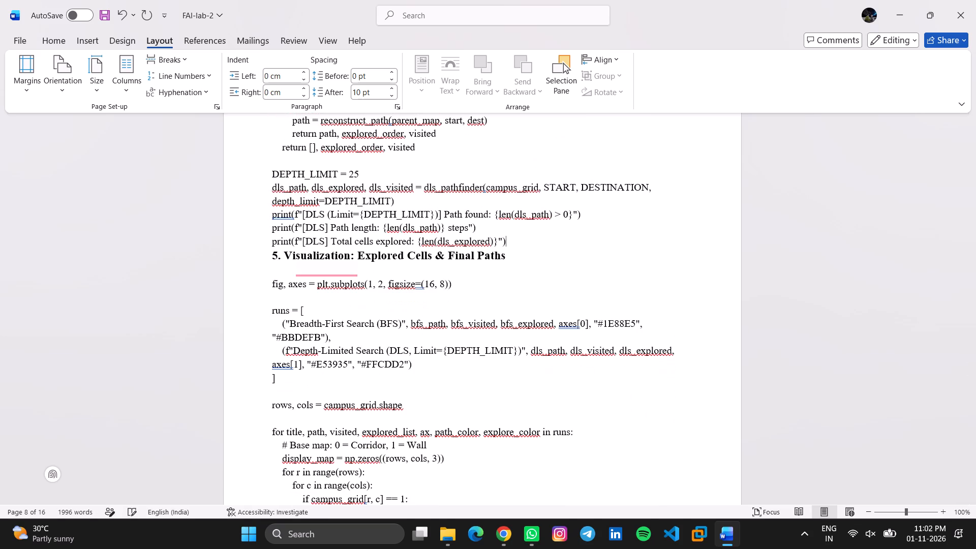
{"action": "key", "text": "Return"}
Insert five blank lines after plt.show() in the Problem 2 code to move the "3. FINAL OUTPUT" heading onto the following page.
{"action": "scroll", "coordinate": [380, 294], "scroll_direction": "down", "scroll_amount": 3}
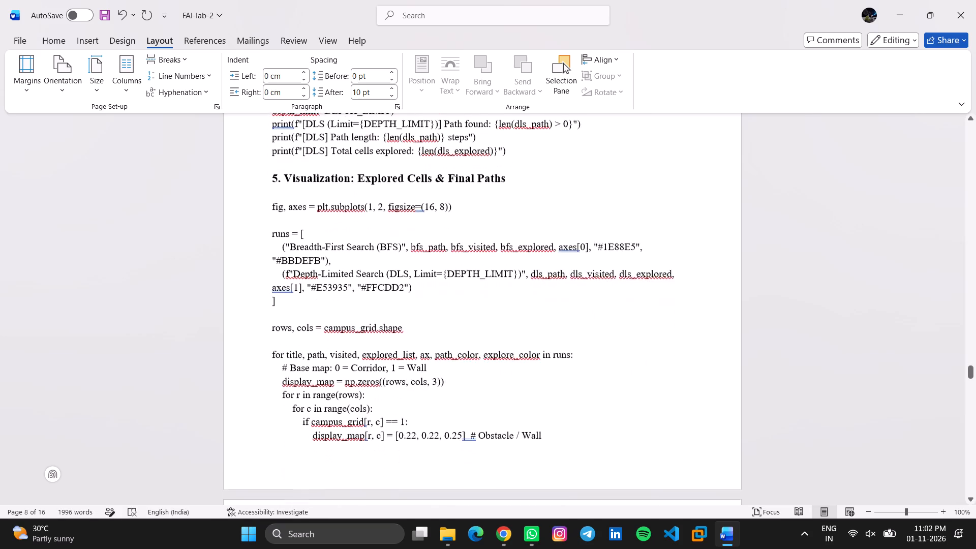
{"action": "scroll", "coordinate": [384, 304], "scroll_direction": "down", "scroll_amount": 19}
{"action": "scroll", "coordinate": [404, 320], "scroll_direction": "down", "scroll_amount": 7}
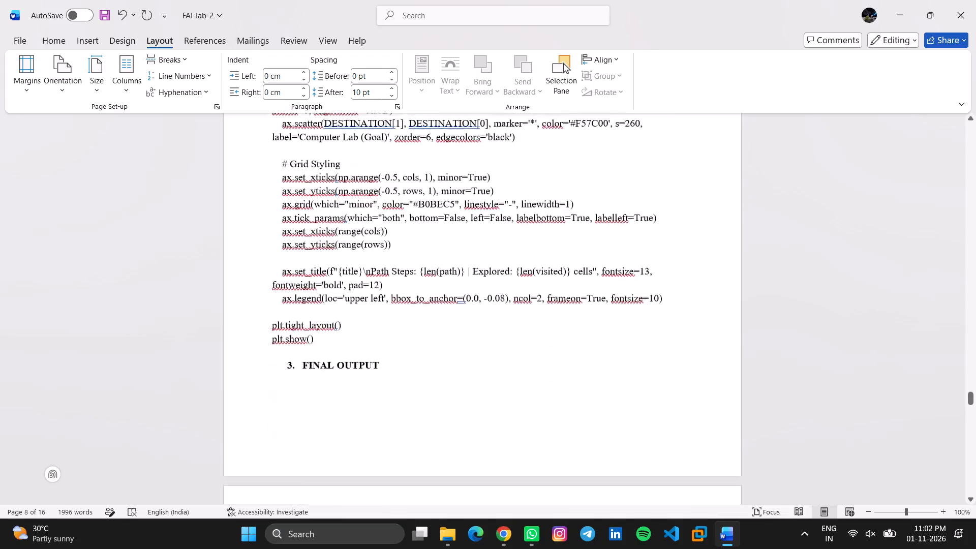
{"action": "left_click", "coordinate": [350, 243]}
{"action": "key", "text": "Return"}
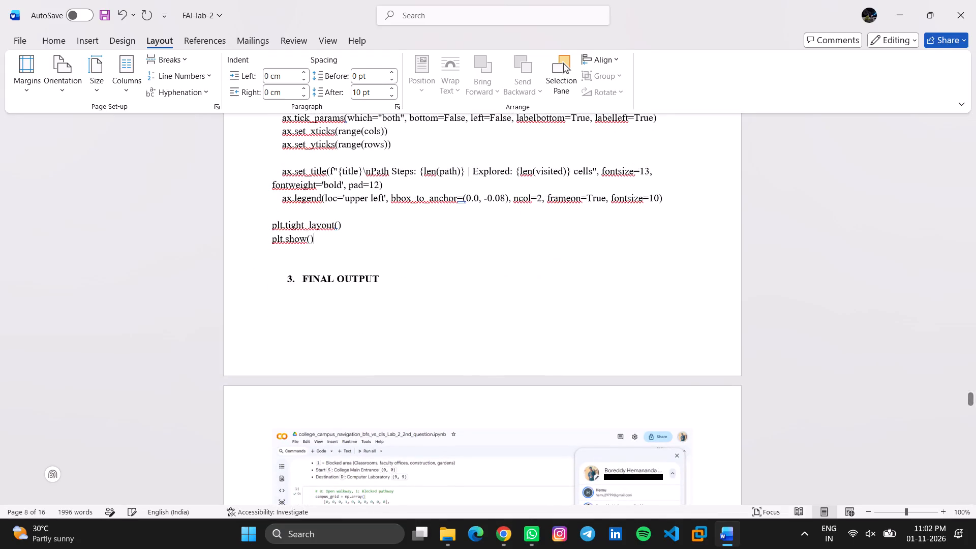
{"action": "key", "text": "Return"}
{"action": "key", "text": "Return"}
{"action": "key", "text": "Return"}
{"action": "key", "text": "Return"}
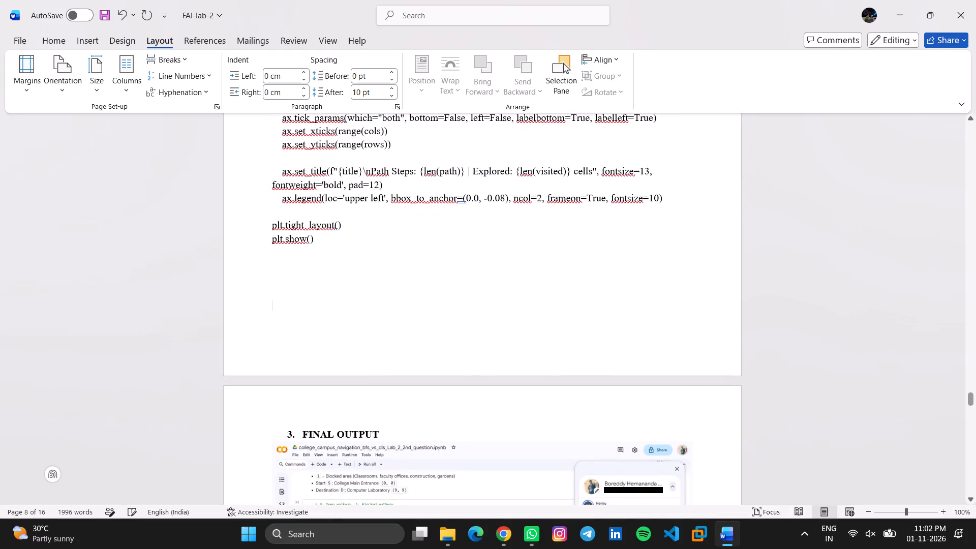
Set the left indent of the Problem 2 "3. FINAL OUTPUT" heading to 0 cm.
{"action": "left_click", "coordinate": [365, 435]}
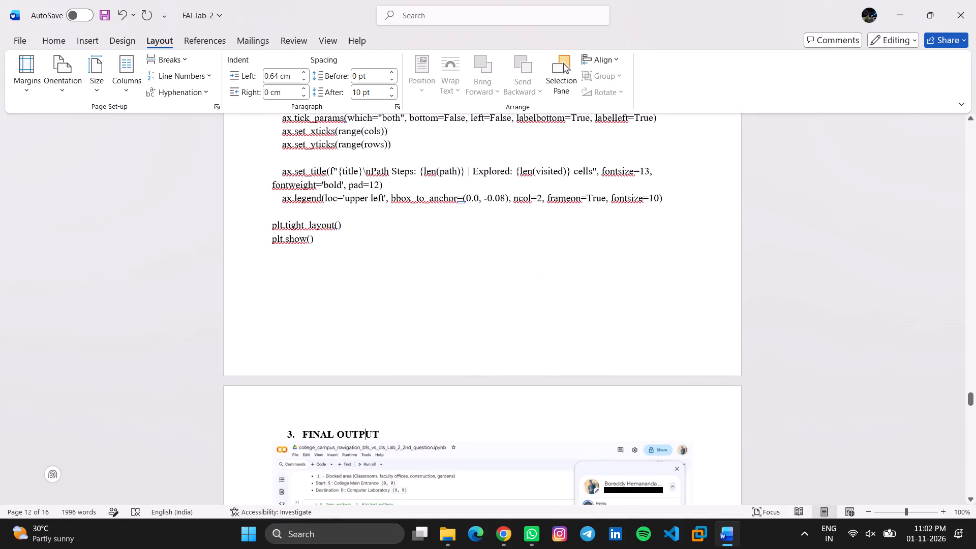
{"action": "left_click", "coordinate": [285, 75]}
{"action": "key", "text": "0"}
{"action": "key", "text": "Return"}
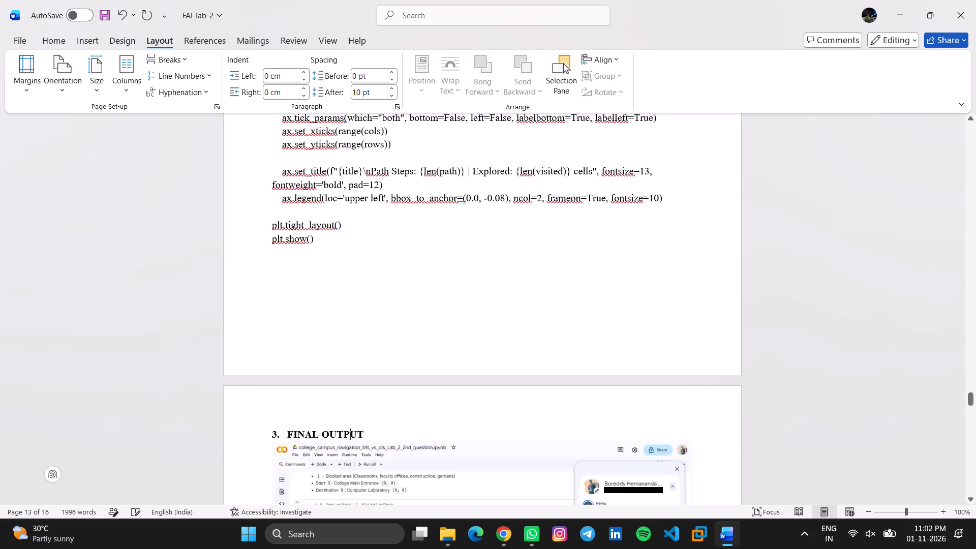
Delete all the old Colab screenshots and the "OUTPUT:" label beneath the Problem 2 "3. FINAL OUTPUT" heading.
{"action": "scroll", "coordinate": [356, 147], "scroll_direction": "down", "scroll_amount": 4}
{"action": "scroll", "coordinate": [411, 201], "scroll_direction": "down", "scroll_amount": 5}
{"action": "left_click", "coordinate": [492, 243]}
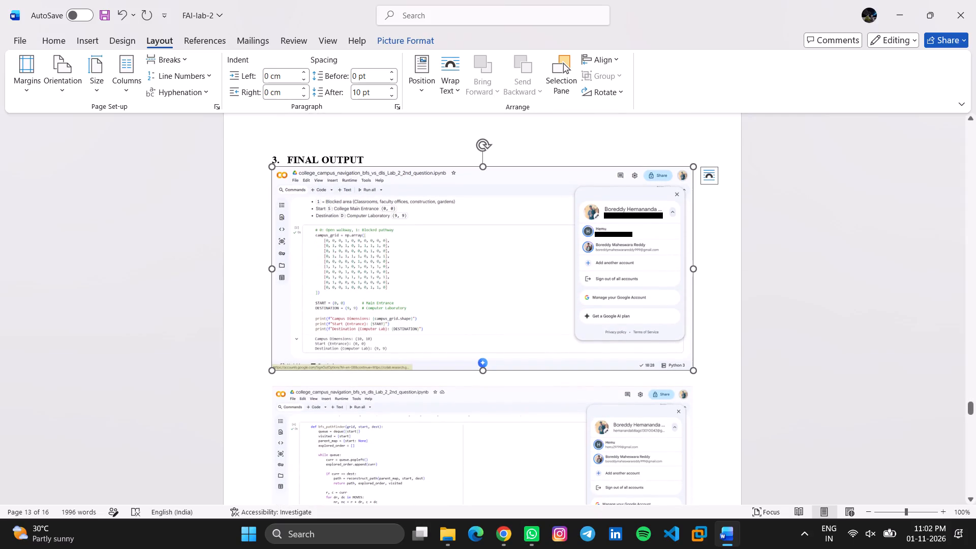
{"action": "key", "text": "BackSpace"}
{"action": "left_click", "coordinate": [450, 261]}
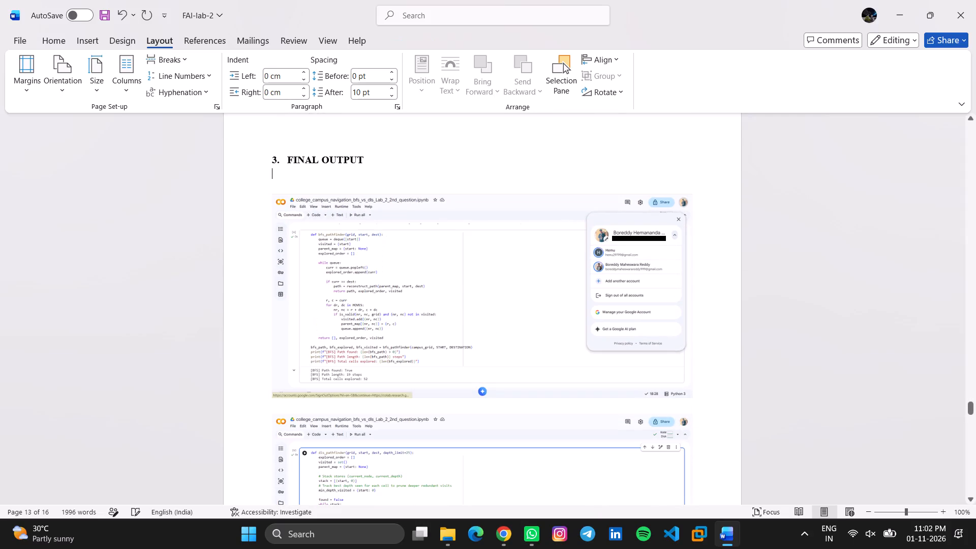
{"action": "key", "text": "BackSpace"}
{"action": "left_click", "coordinate": [458, 280]}
{"action": "key", "text": "BackSpace"}
{"action": "scroll", "coordinate": [458, 280], "scroll_direction": "down", "scroll_amount": 3}
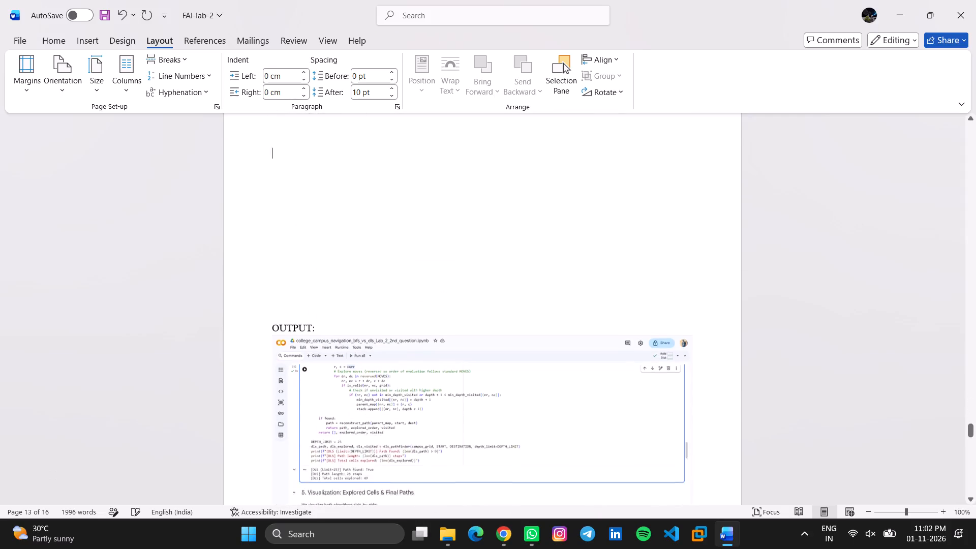
{"action": "left_click", "coordinate": [450, 373]}
{"action": "key", "text": "BackSpace"}
{"action": "left_click", "coordinate": [448, 376]}
{"action": "key", "text": "BackSpace"}
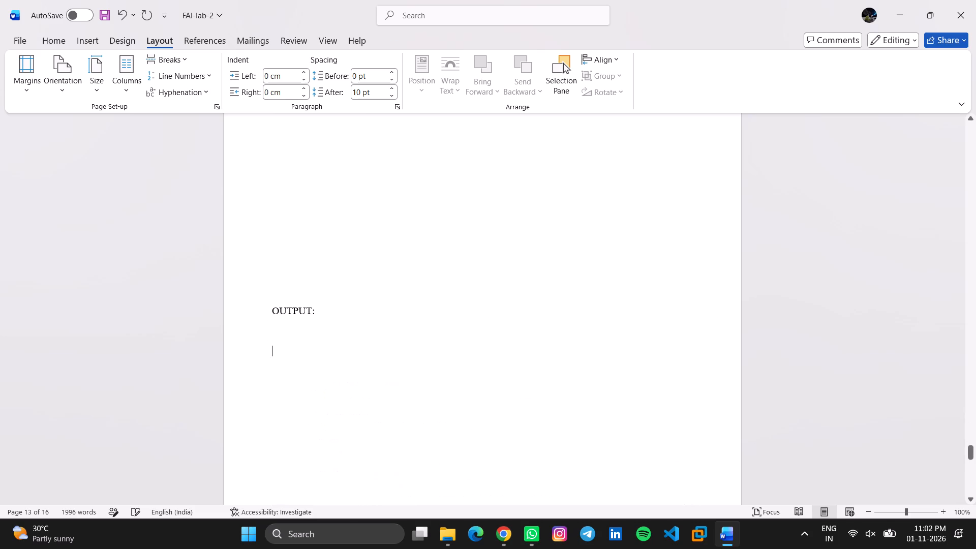
{"action": "scroll", "coordinate": [448, 376], "scroll_direction": "down", "scroll_amount": 5}
{"action": "left_click_drag", "start_coordinate": [352, 366], "coordinate": [233, 156]}
{"action": "key", "text": "BackSpace"}
{"action": "left_click", "coordinate": [435, 282]}
{"action": "key", "text": "BackSpace"}
Remove the empty lines left between the Problem 2 "3. FINAL OUTPUT" and "4. COLAB-LINK:-" headings.
{"action": "scroll", "coordinate": [435, 289], "scroll_direction": "up", "scroll_amount": 2}
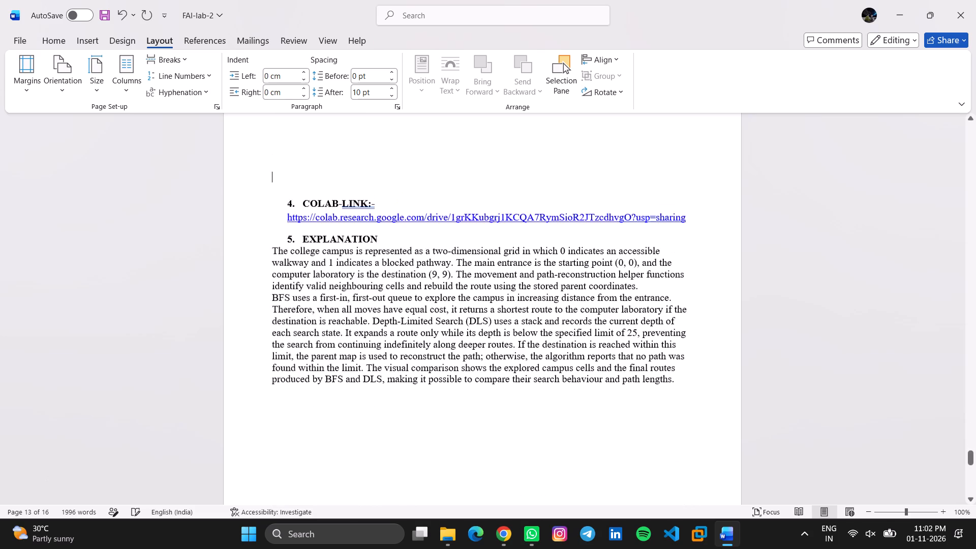
{"action": "scroll", "coordinate": [435, 289], "scroll_direction": "up", "scroll_amount": 9}
{"action": "key", "text": "BackSpace"}
{"action": "key", "text": "BackSpace"}
{"action": "key", "text": "BackSpace"}
{"action": "key", "text": "BackSpace"}
{"action": "key", "text": "BackSpace"}
{"action": "key", "text": "BackSpace"}
{"action": "key", "text": "BackSpace"}
{"action": "key", "text": "BackSpace"}
{"action": "key", "text": "BackSpace"}
{"action": "key", "text": "BackSpace"}
{"action": "key", "text": "BackSpace"}
{"action": "key", "text": "BackSpace"}
{"action": "key", "text": "BackSpace"}
{"action": "key", "text": "BackSpace"}
{"action": "key", "text": "BackSpace"}
{"action": "key", "text": "BackSpace"}
{"action": "key", "text": "BackSpace"}
{"action": "key", "text": "BackSpace"}
{"action": "key", "text": "BackSpace"}
{"action": "key", "text": "BackSpace"}
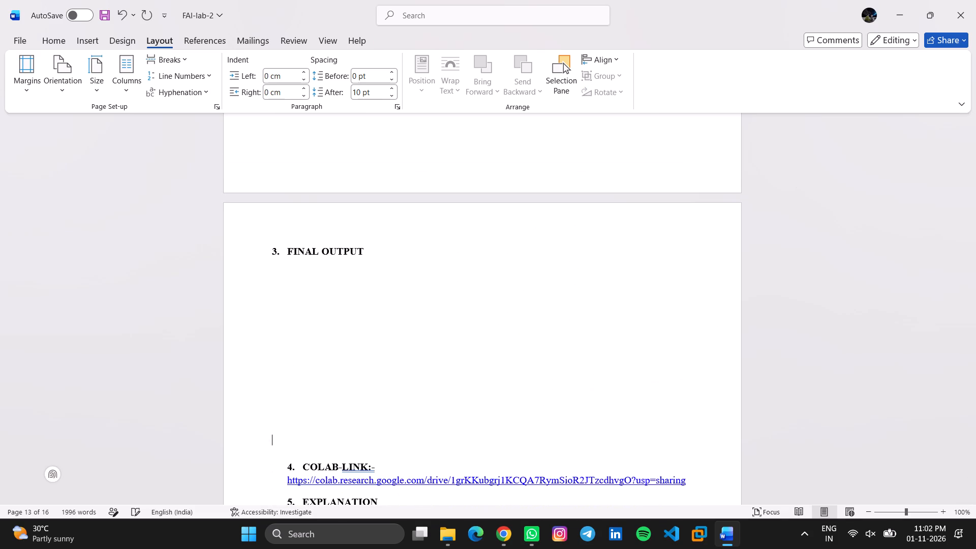
{"action": "key", "text": "BackSpace"}
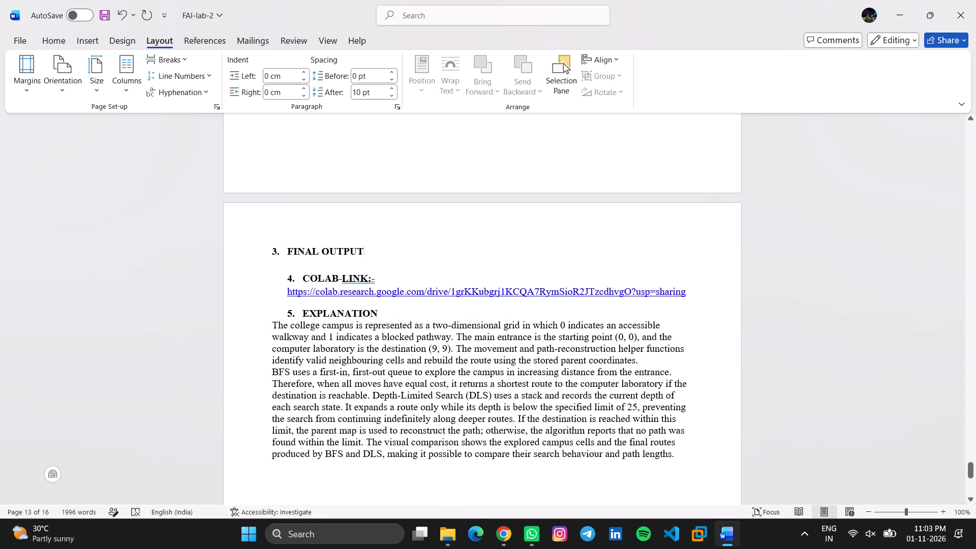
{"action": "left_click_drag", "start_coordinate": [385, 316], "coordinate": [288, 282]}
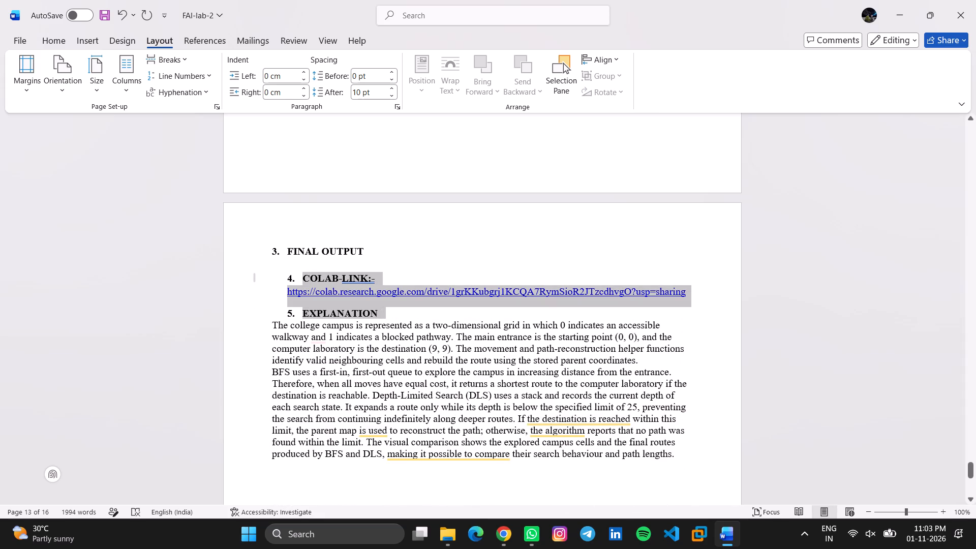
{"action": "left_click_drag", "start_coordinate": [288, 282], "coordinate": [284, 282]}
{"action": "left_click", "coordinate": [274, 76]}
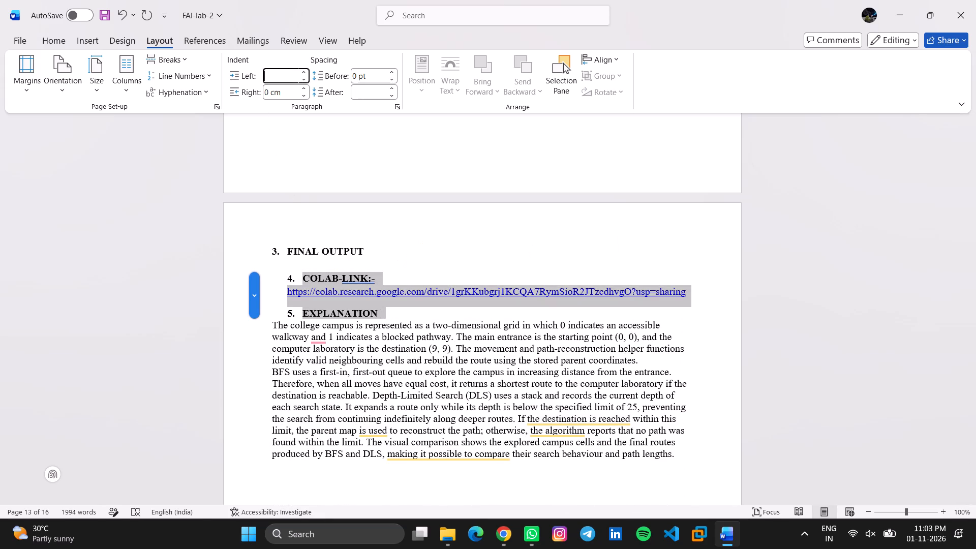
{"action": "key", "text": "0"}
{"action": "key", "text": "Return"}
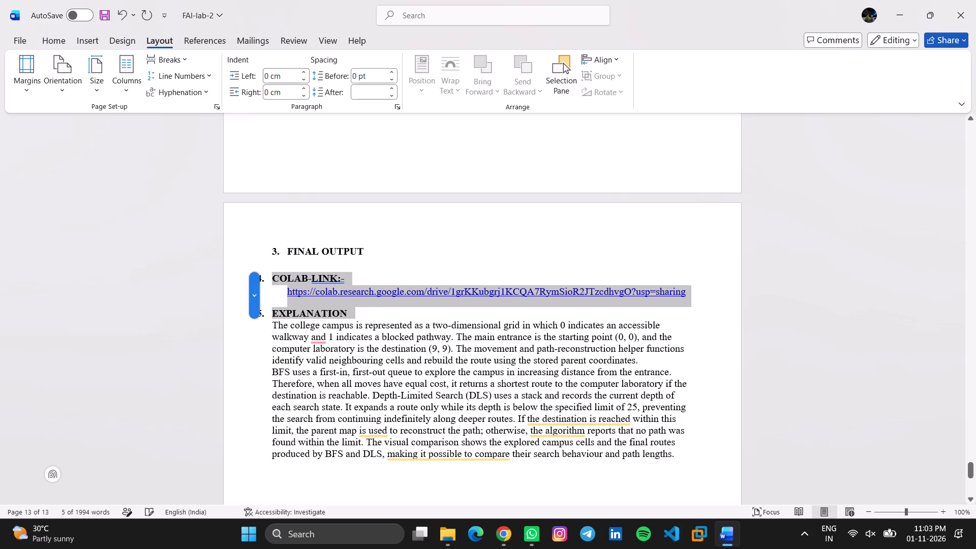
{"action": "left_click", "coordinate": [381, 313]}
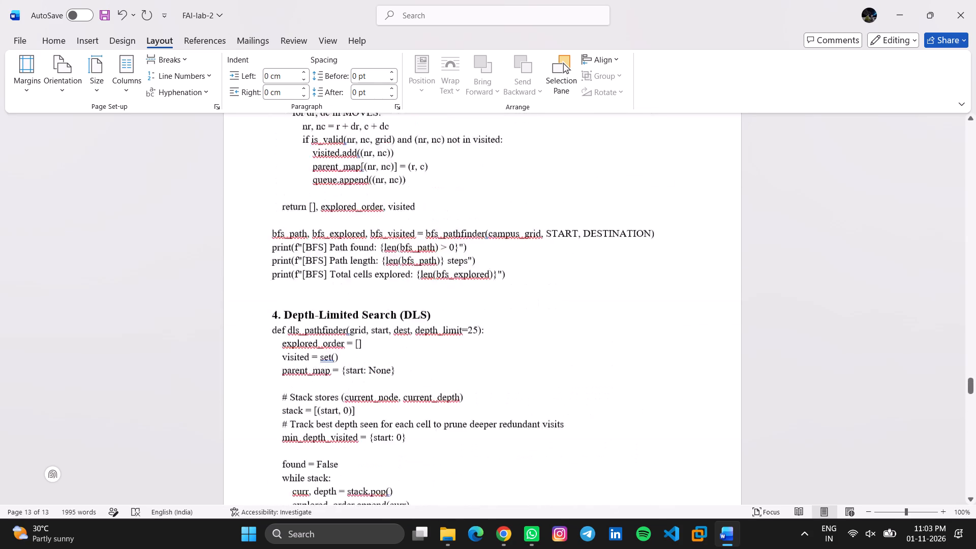
{"action": "scroll", "coordinate": [456, 364], "scroll_direction": "up", "scroll_amount": 20}
{"action": "scroll", "coordinate": [456, 364], "scroll_direction": "up", "scroll_amount": 20}
{"action": "scroll", "coordinate": [456, 364], "scroll_direction": "up", "scroll_amount": 9}
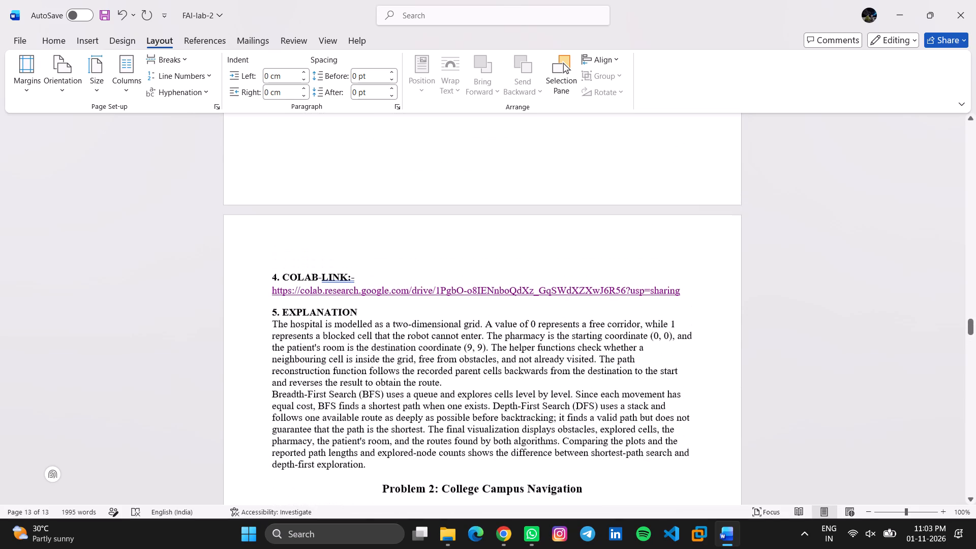
{"action": "left_click", "coordinate": [371, 280]}
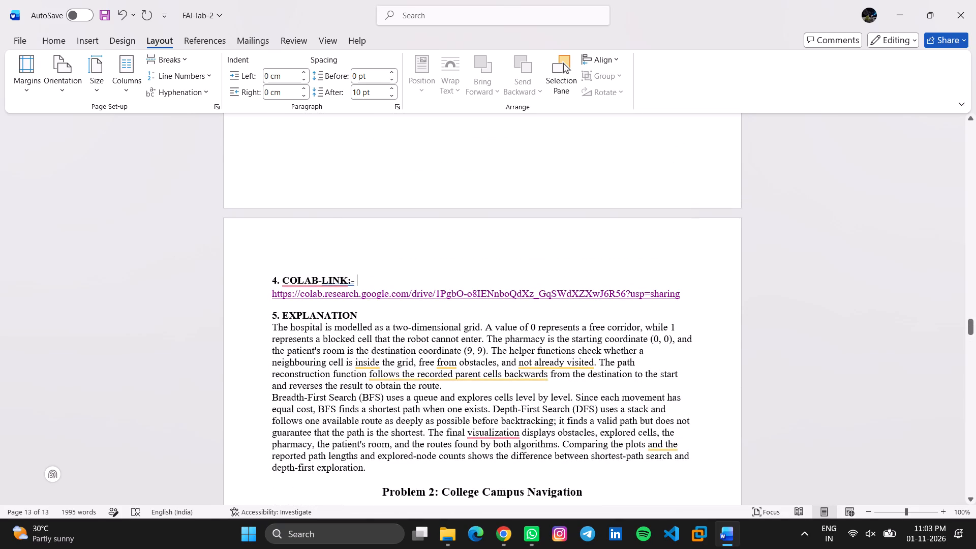
{"action": "key", "text": "BackSpace"}
{"action": "key", "text": "BackSpace"}
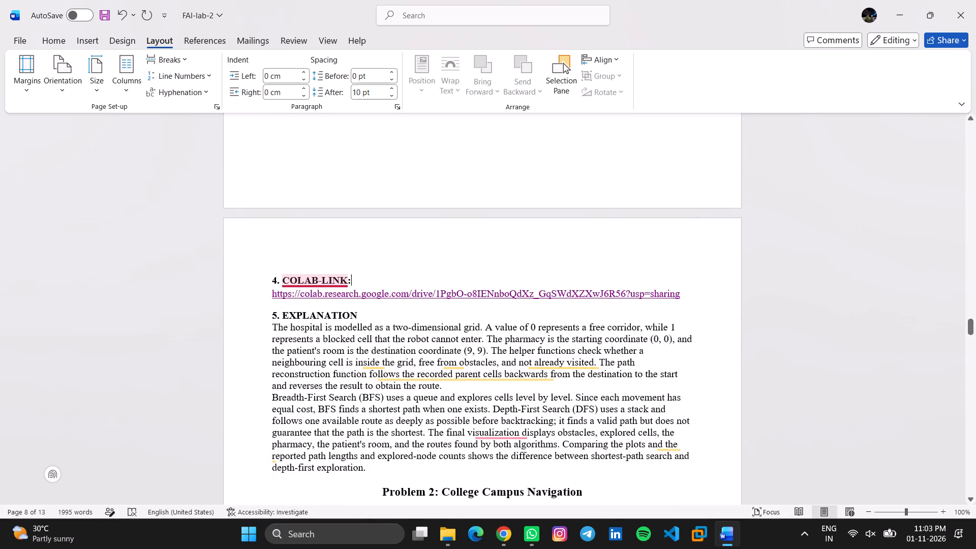
{"action": "left_click", "coordinate": [327, 312]}
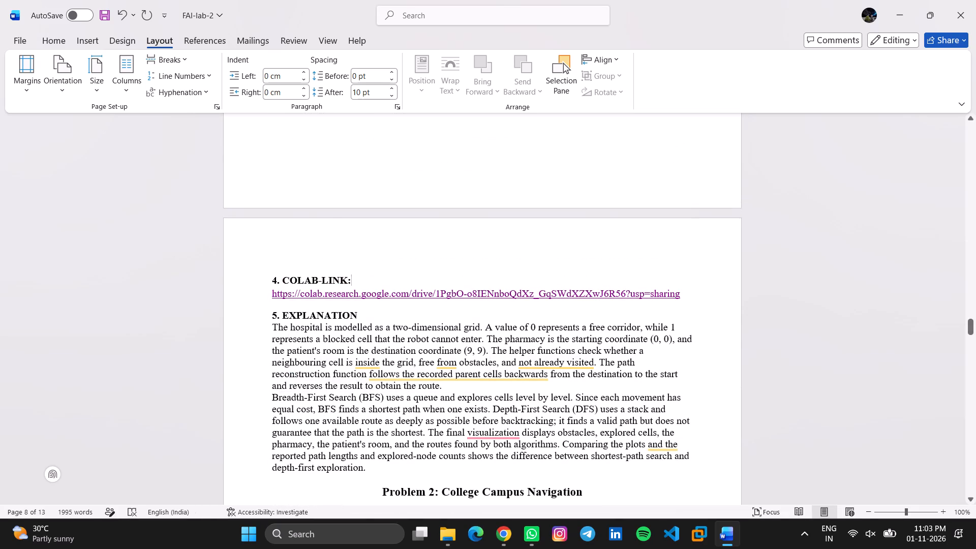
{"action": "left_click", "coordinate": [320, 283]}
{"action": "key", "text": "BackSpace"}
{"action": "key", "text": "space"}
Switch to Chrome and close the finished Lab2 part 1.ipynb notebook, leaving Lab2 part 2.ipynb in front.
{"action": "scroll", "coordinate": [418, 295], "scroll_direction": "down", "scroll_amount": 20}
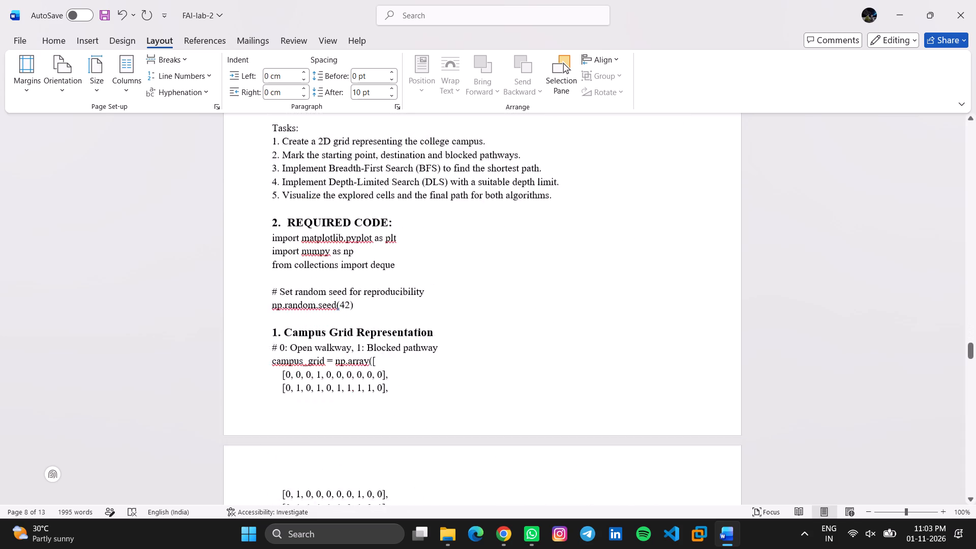
{"action": "scroll", "coordinate": [450, 349], "scroll_direction": "down", "scroll_amount": 20}
{"action": "scroll", "coordinate": [450, 349], "scroll_direction": "down", "scroll_amount": 20}
{"action": "scroll", "coordinate": [450, 349], "scroll_direction": "down", "scroll_amount": 20}
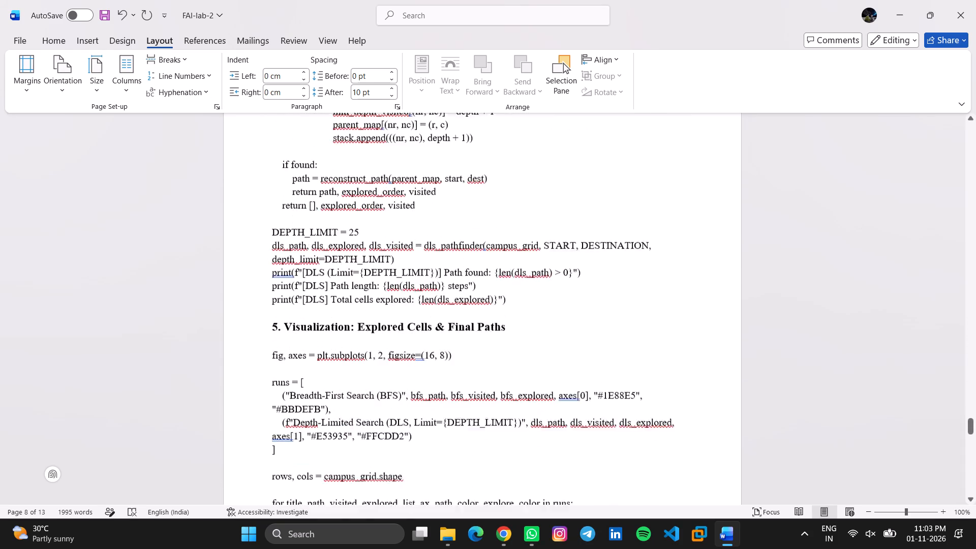
{"action": "scroll", "coordinate": [467, 387], "scroll_direction": "down", "scroll_amount": 17}
{"action": "key", "text": "alt+Tab"}
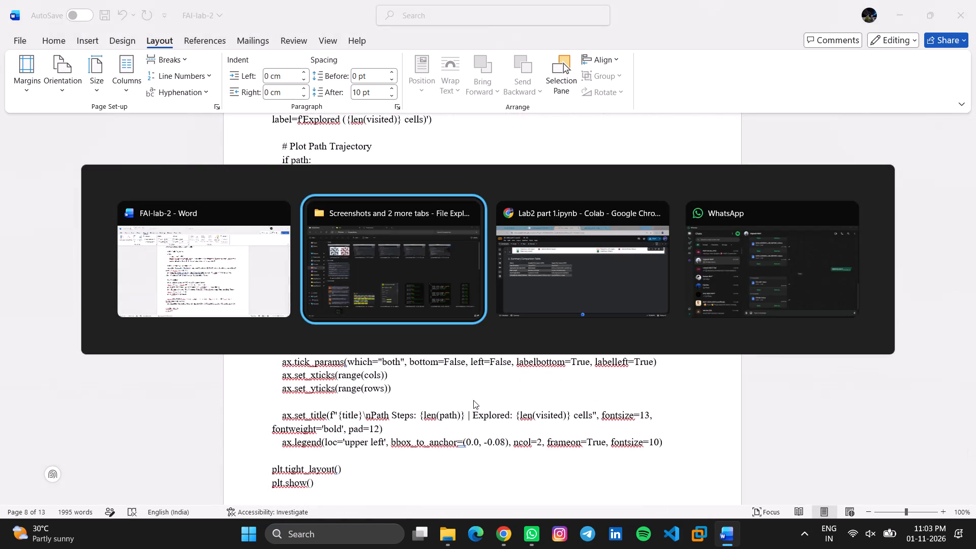
{"action": "key", "text": "alt+Tab"}
{"action": "key", "text": "alt+Tab"}
{"action": "key", "text": "alt+Tab"}
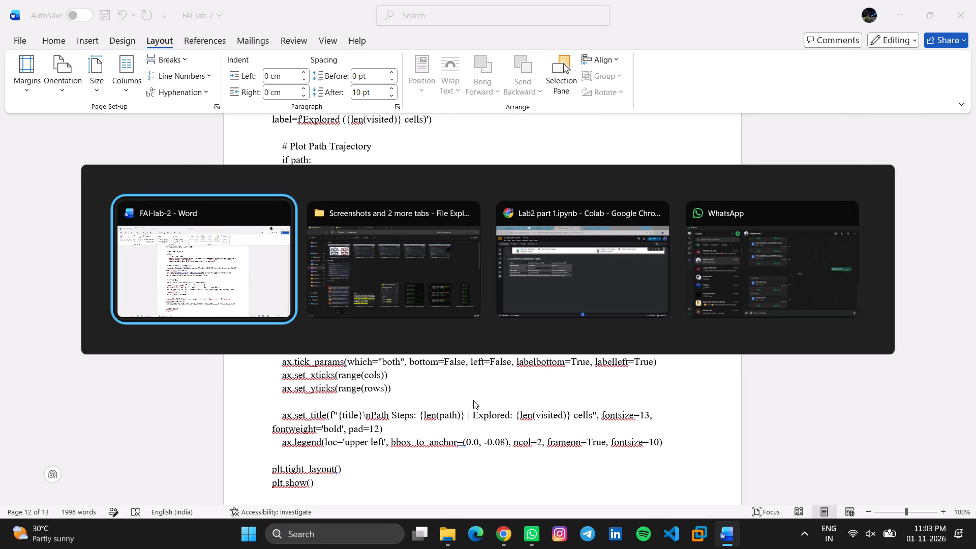
{"action": "scroll", "coordinate": [386, 400], "scroll_direction": "down", "scroll_amount": 19}
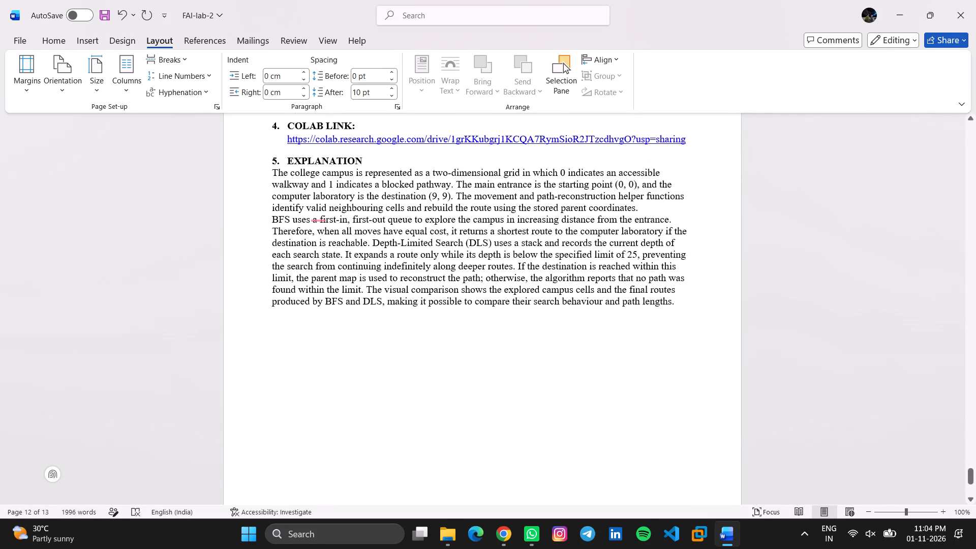
{"action": "scroll", "coordinate": [411, 398], "scroll_direction": "up", "scroll_amount": 4}
{"action": "key", "text": "alt+Tab"}
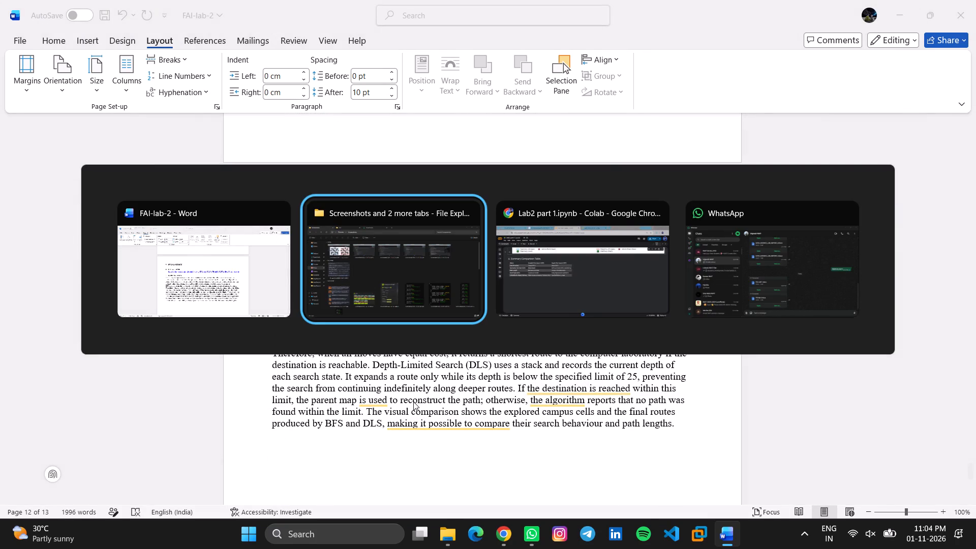
{"action": "key", "text": "alt+Tab"}
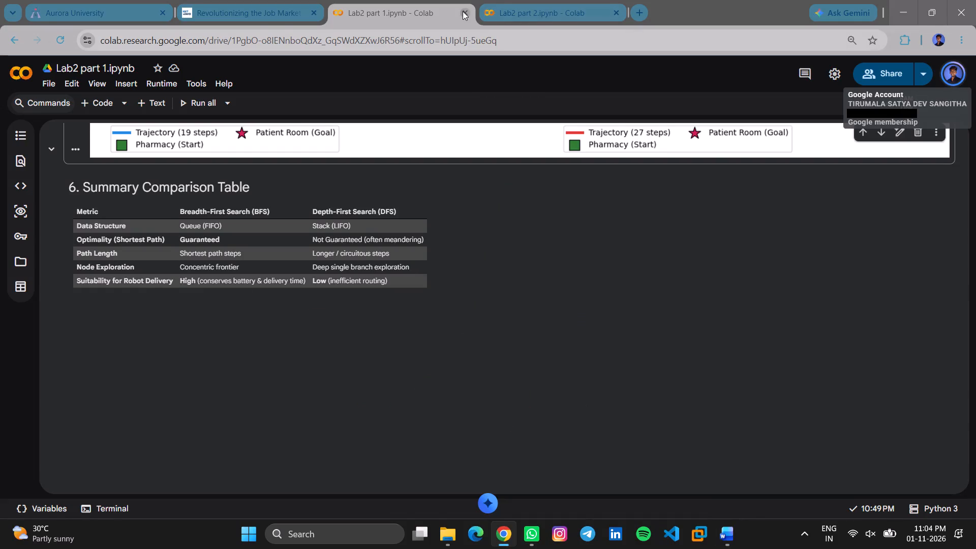
{"action": "left_click", "coordinate": [463, 11]}
Capture a screenshot of the Lab2 part 2.ipynb title and contents section with the Google account details open.
{"action": "left_click", "coordinate": [949, 75]}
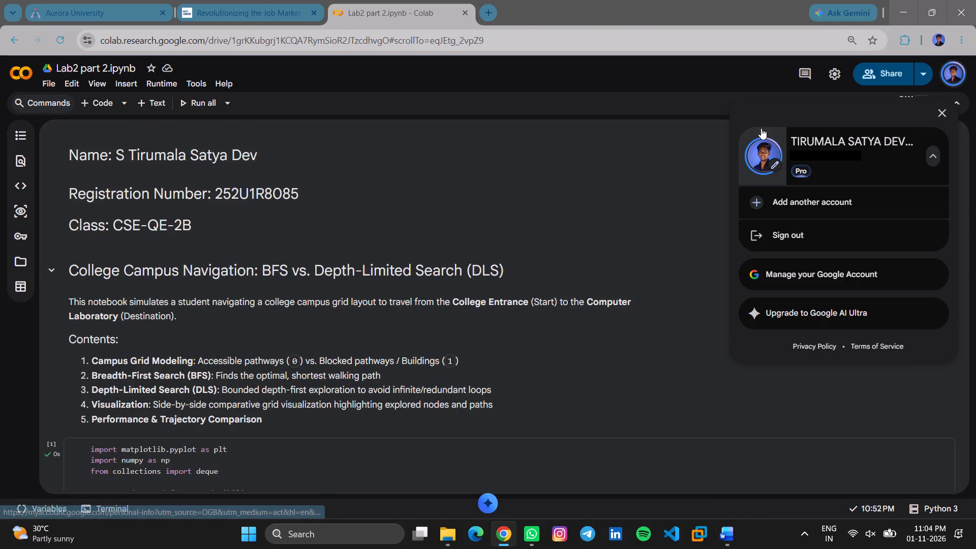
{"action": "key", "text": "Print"}
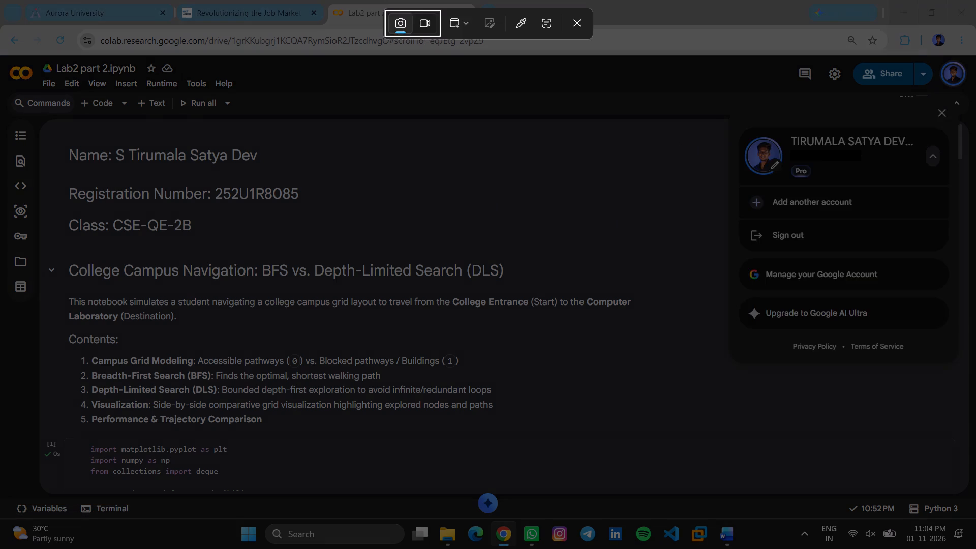
{"action": "left_click", "coordinate": [535, 210]}
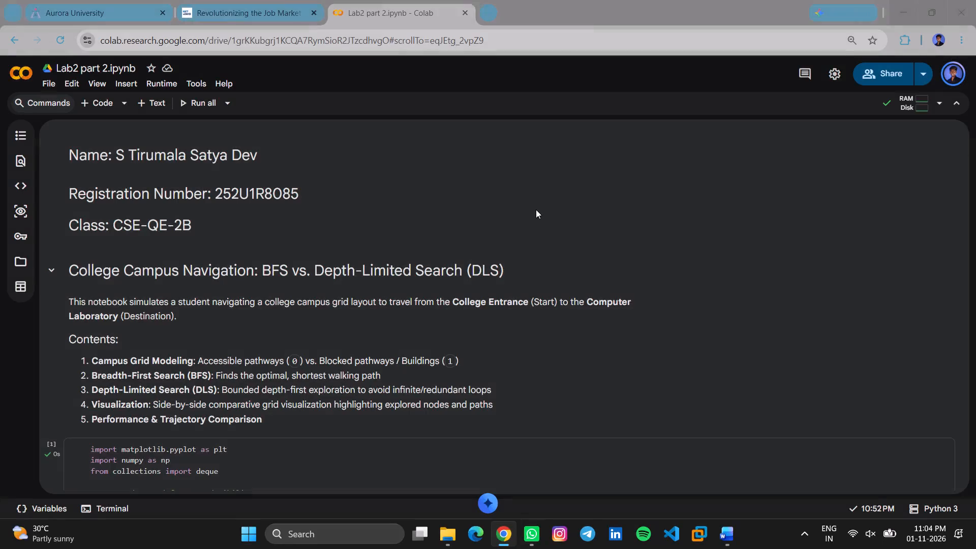
Capture a screenshot of the notebook's "1. Campus Grid Representation" section with the grid code.
{"action": "scroll", "coordinate": [509, 209], "scroll_direction": "down", "scroll_amount": 6}
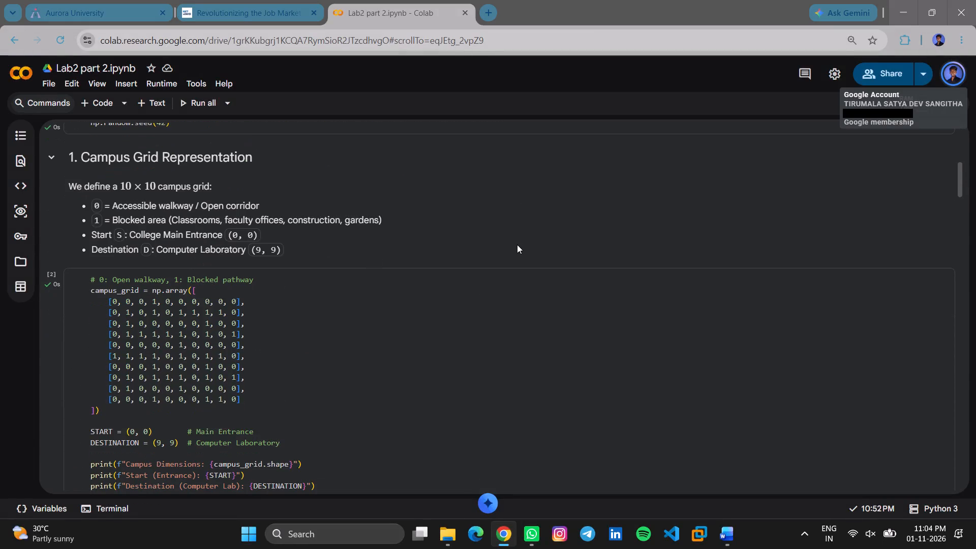
{"action": "scroll", "coordinate": [515, 256], "scroll_direction": "down", "scroll_amount": 1}
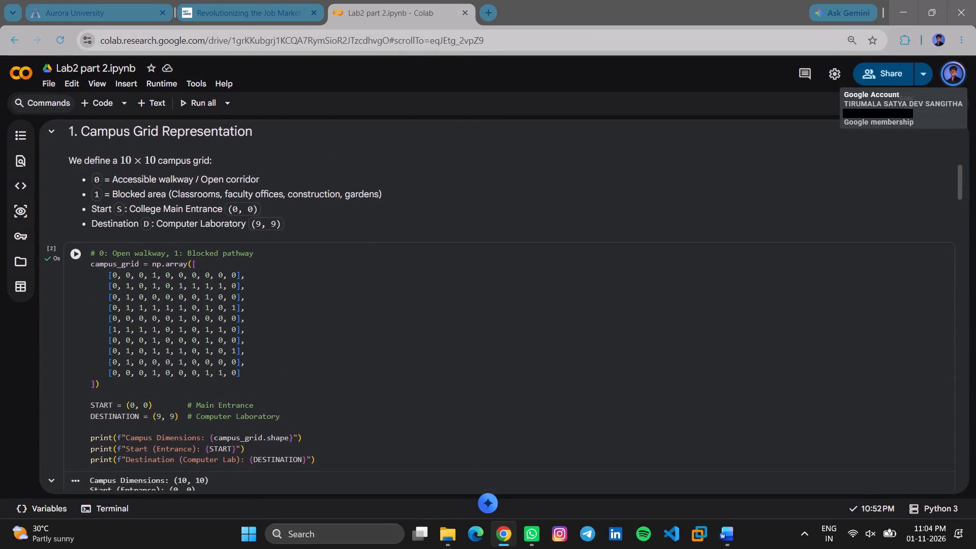
{"action": "scroll", "coordinate": [514, 257], "scroll_direction": "down", "scroll_amount": 1}
{"action": "key", "text": "Print"}
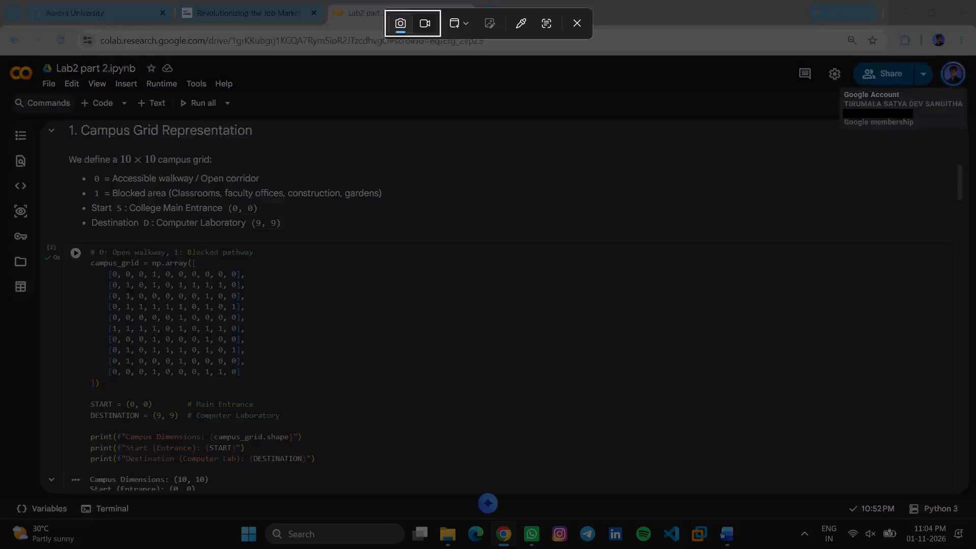
{"action": "left_click", "coordinate": [502, 252]}
Capture a screenshot of the notebook's "3. Breadth-First Search (BFS)" section and its code.
{"action": "scroll", "coordinate": [499, 257], "scroll_direction": "down", "scroll_amount": 8}
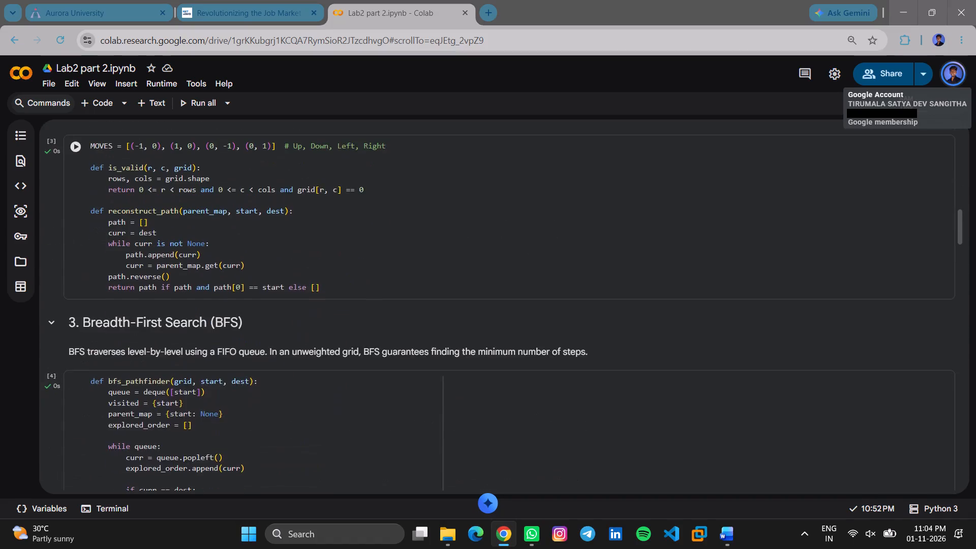
{"action": "scroll", "coordinate": [501, 261], "scroll_direction": "down", "scroll_amount": 2}
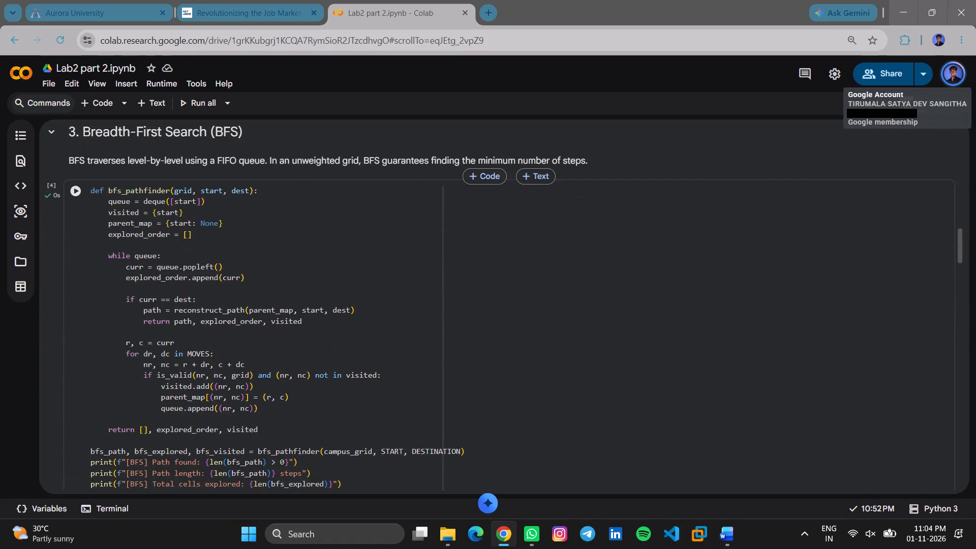
{"action": "key", "text": "Print"}
{"action": "left_click", "coordinate": [493, 267]}
Capture a screenshot of the notebook's "4. Depth-Limited Search (DLS)" section from its heading through the pathfinder code.
{"action": "scroll", "coordinate": [493, 267], "scroll_direction": "down", "scroll_amount": 3}
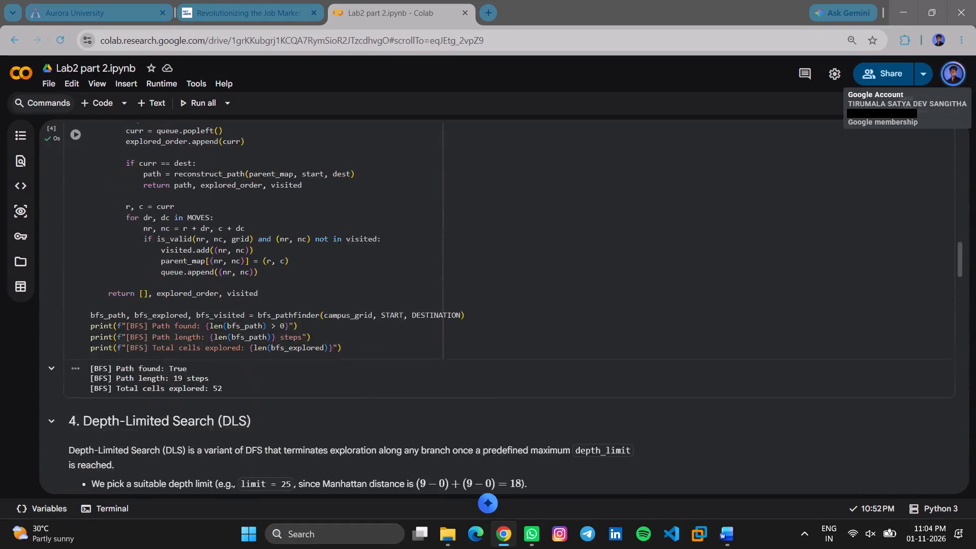
{"action": "scroll", "coordinate": [493, 268], "scroll_direction": "down", "scroll_amount": 12}
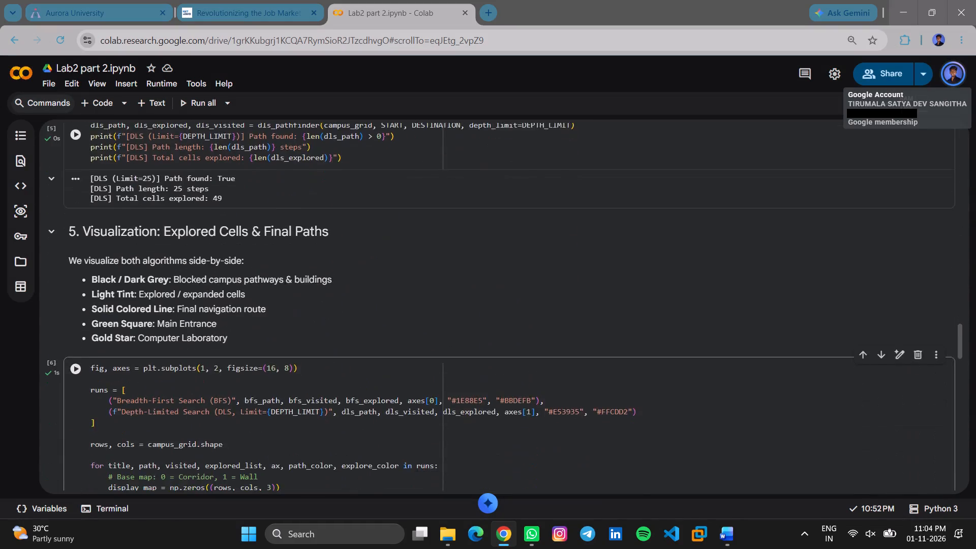
{"action": "scroll", "coordinate": [493, 269], "scroll_direction": "down", "scroll_amount": 2}
{"action": "scroll", "coordinate": [493, 269], "scroll_direction": "up", "scroll_amount": 3}
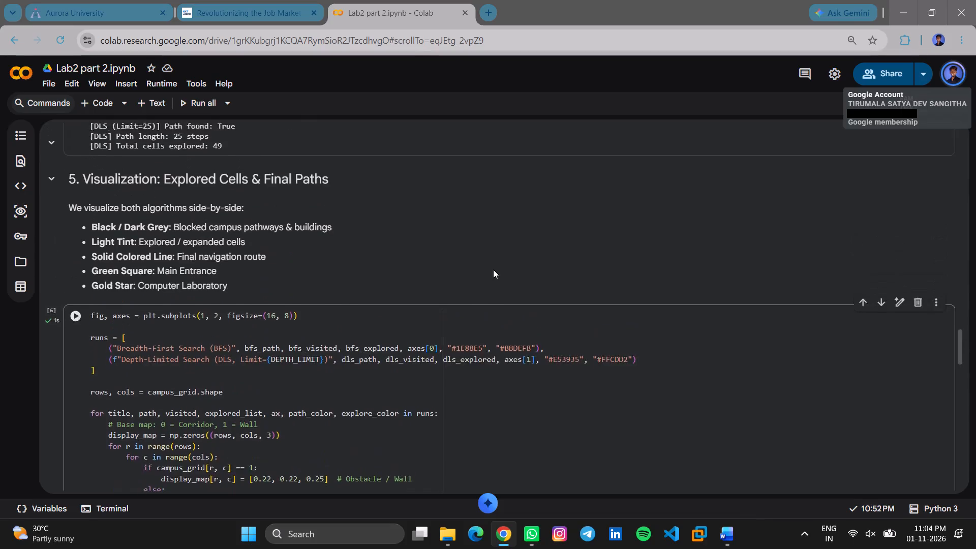
{"action": "scroll", "coordinate": [493, 269], "scroll_direction": "up", "scroll_amount": 7}
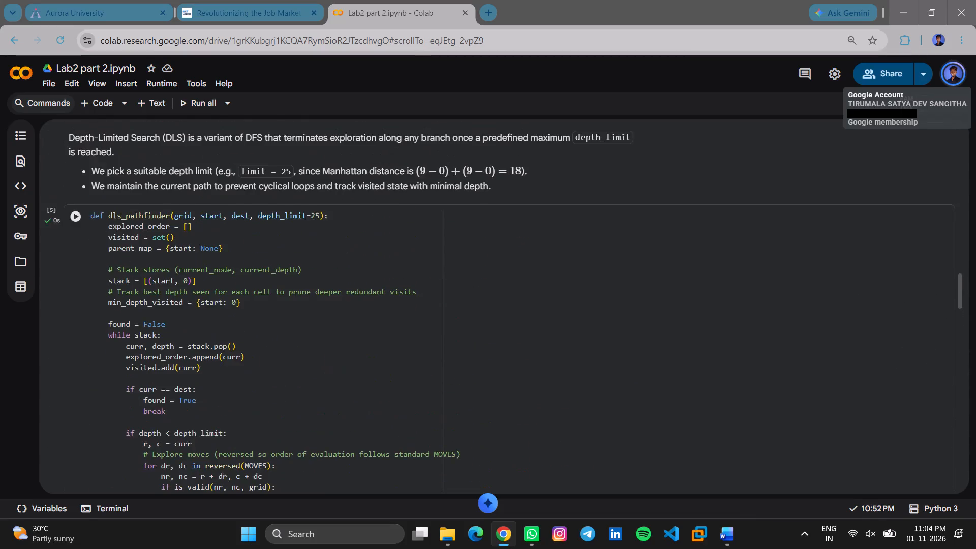
{"action": "scroll", "coordinate": [493, 269], "scroll_direction": "up", "scroll_amount": 1}
{"action": "scroll", "coordinate": [493, 269], "scroll_direction": "down", "scroll_amount": 1}
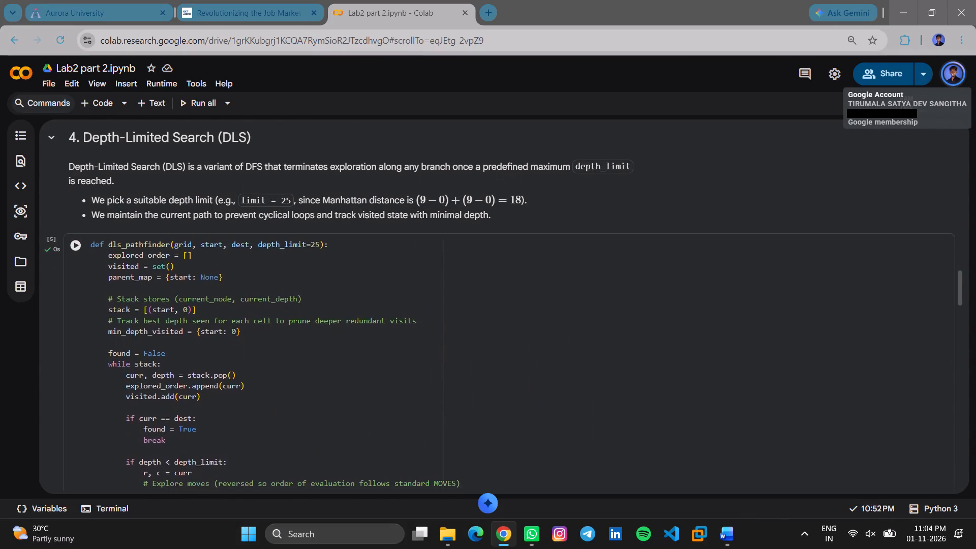
{"action": "key", "text": "Print"}
{"action": "left_click", "coordinate": [504, 275]}
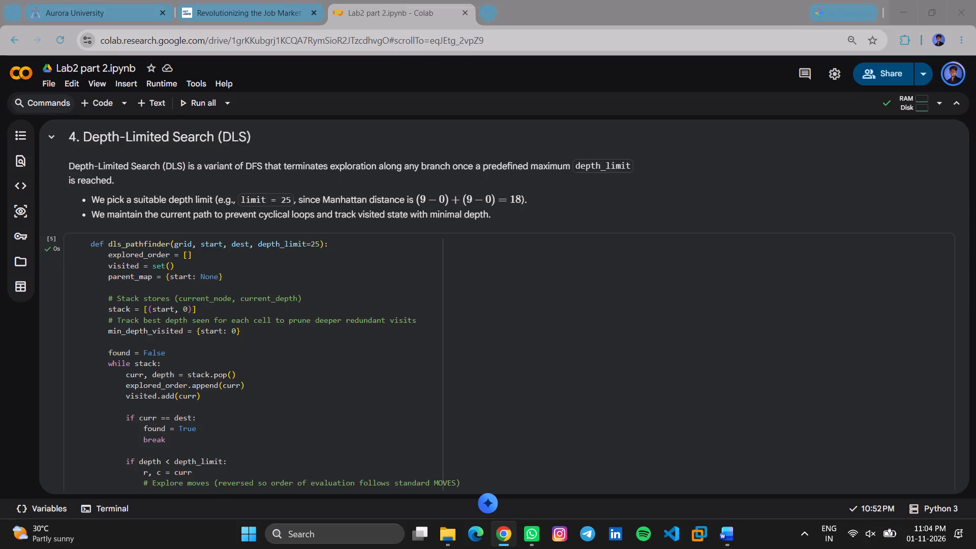
Capture a screenshot of the notebook's side-by-side BFS and DLS path grids, with both plots fitted in view.
{"action": "scroll", "coordinate": [502, 275], "scroll_direction": "down", "scroll_amount": 18}
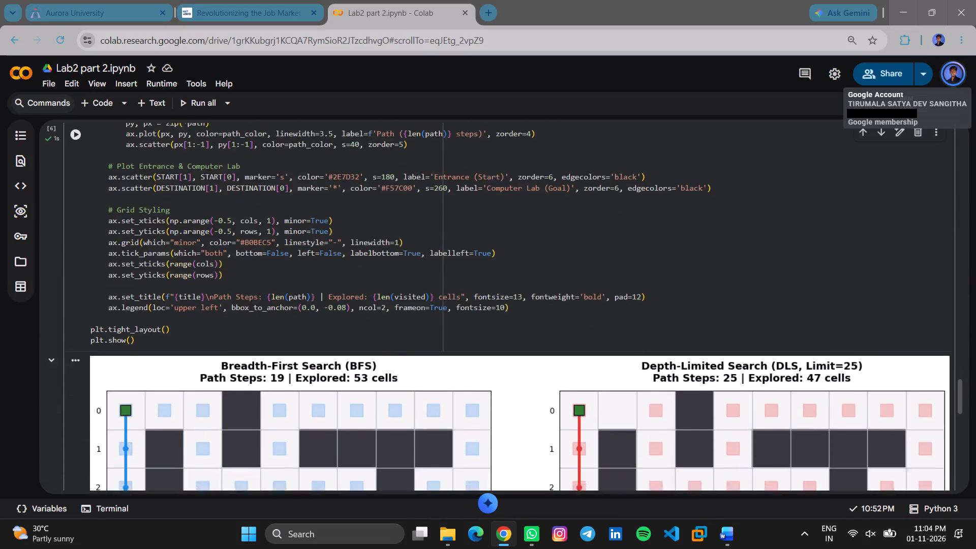
{"action": "scroll", "coordinate": [502, 277], "scroll_direction": "down", "scroll_amount": 3}
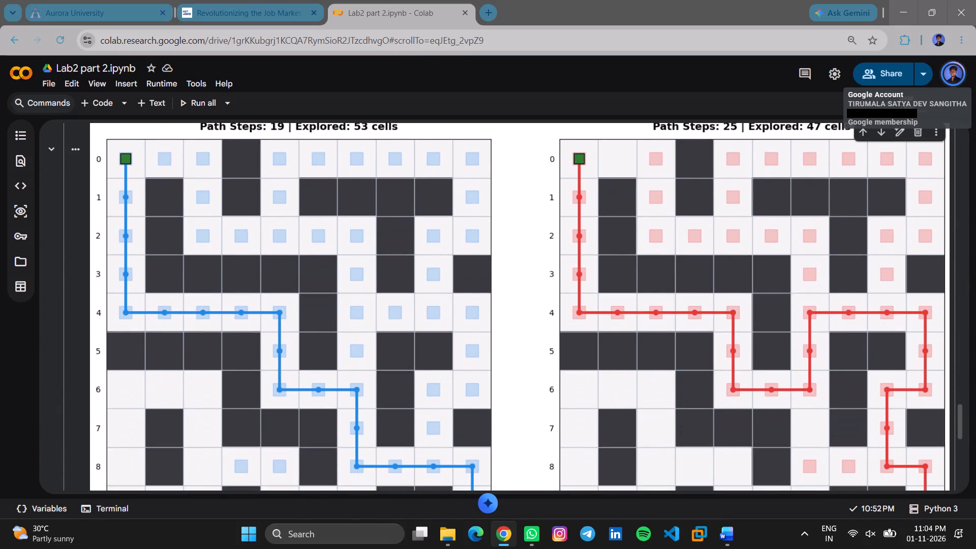
{"action": "scroll", "coordinate": [501, 273], "scroll_direction": "down", "scroll_amount": 2, "text": "ctrl"}
{"action": "scroll", "coordinate": [501, 274], "scroll_direction": "up", "scroll_amount": 1}
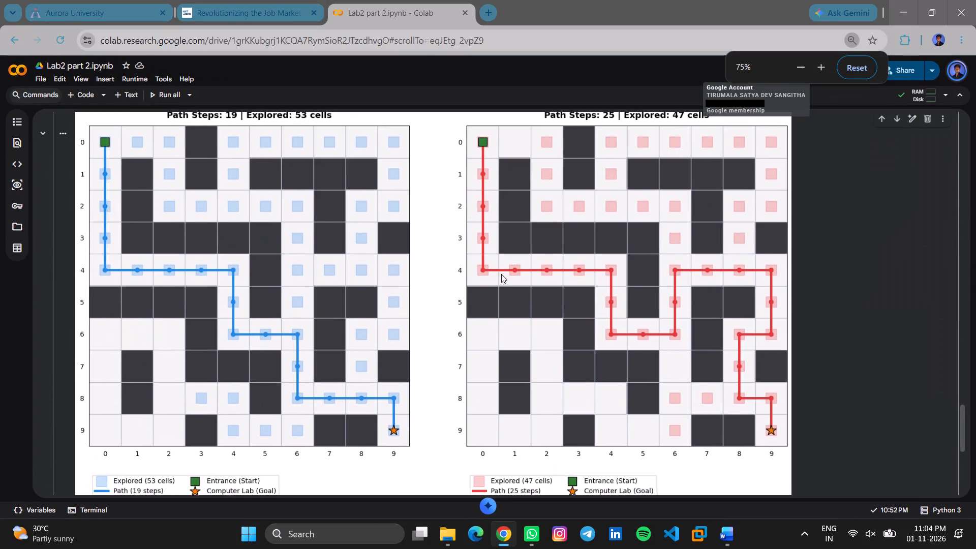
{"action": "scroll", "coordinate": [501, 274], "scroll_direction": "down", "scroll_amount": 1}
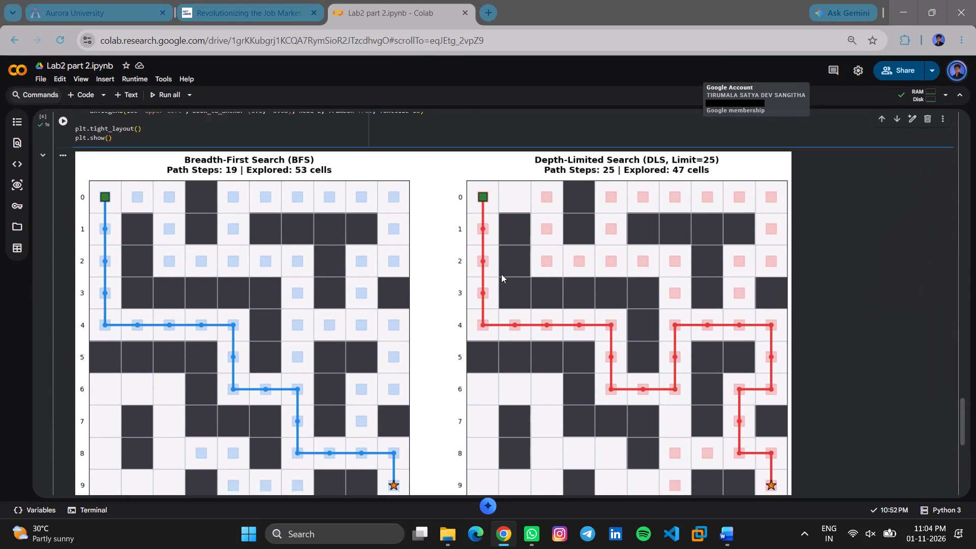
{"action": "scroll", "coordinate": [501, 274], "scroll_direction": "down", "scroll_amount": 1}
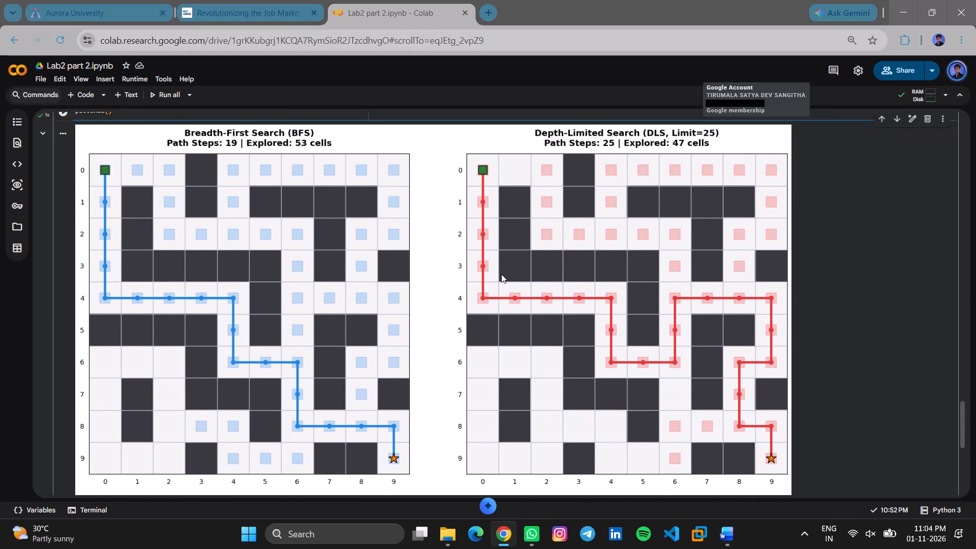
{"action": "key", "text": "Print"}
{"action": "left_click", "coordinate": [470, 245]}
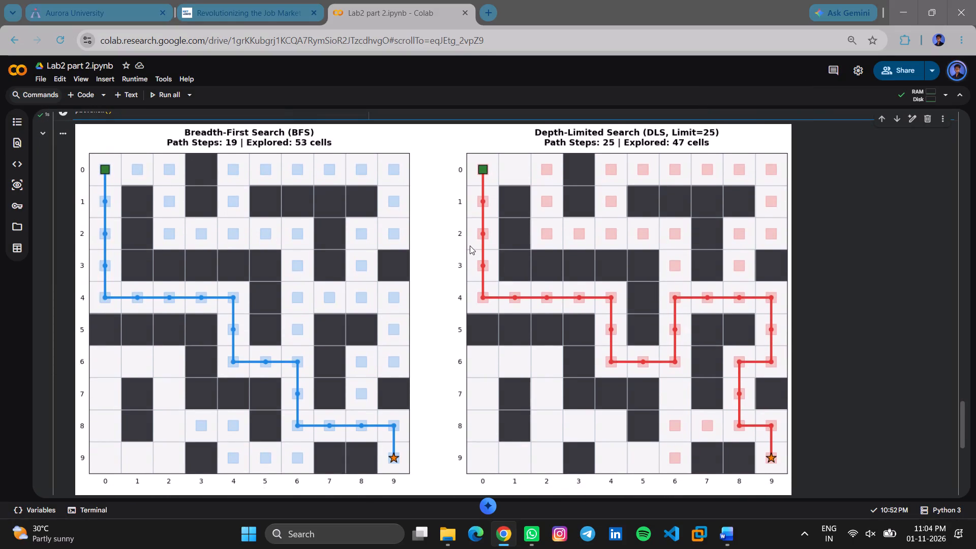
{"action": "scroll", "coordinate": [468, 250], "scroll_direction": "down", "scroll_amount": 8}
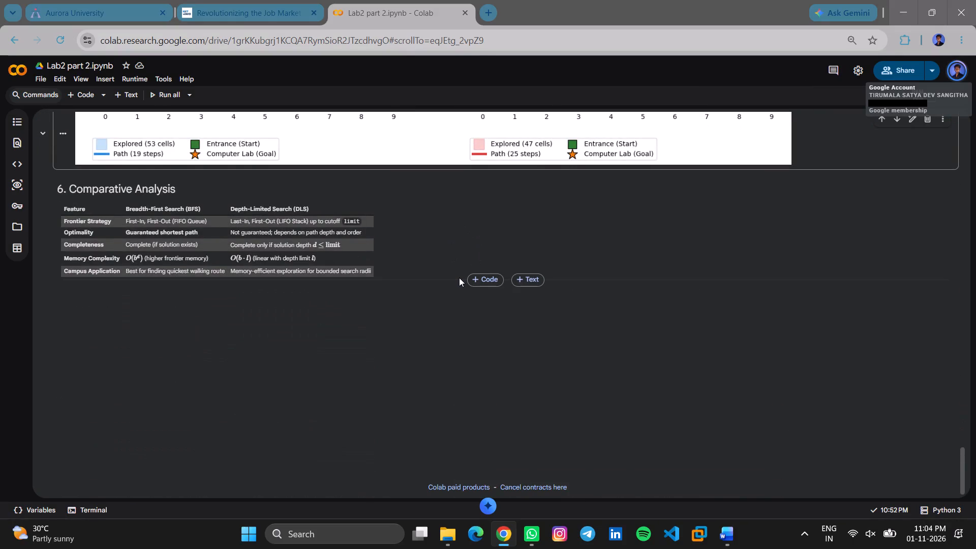
{"action": "scroll", "coordinate": [459, 278], "scroll_direction": "up", "scroll_amount": 3, "text": "ctrl"}
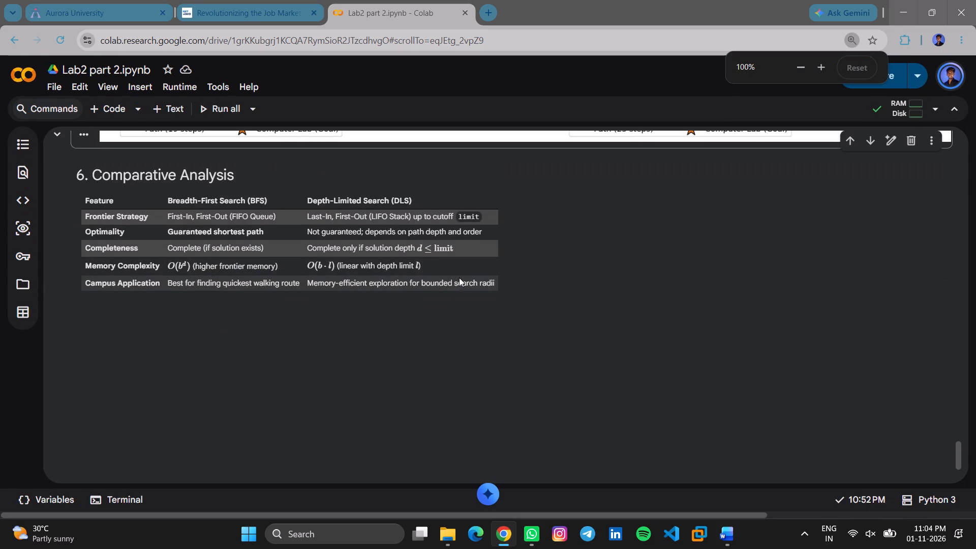
Switch to the FAI-lab-2 report in Word and add an empty line beneath the "3. FINAL OUTPUT" heading.
{"action": "left_click", "coordinate": [726, 531]}
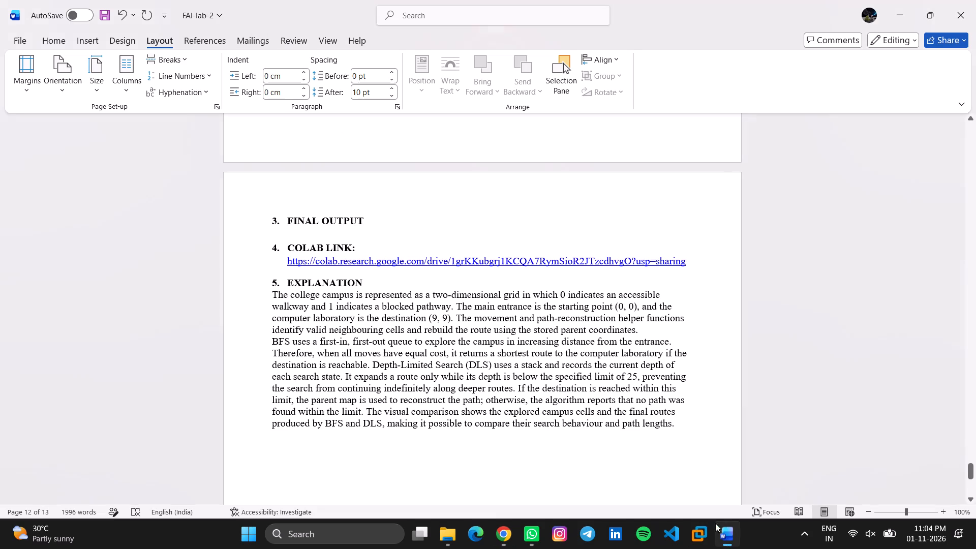
{"action": "left_click", "coordinate": [318, 232]}
{"action": "key", "text": "Return"}
{"action": "key", "text": "Up"}
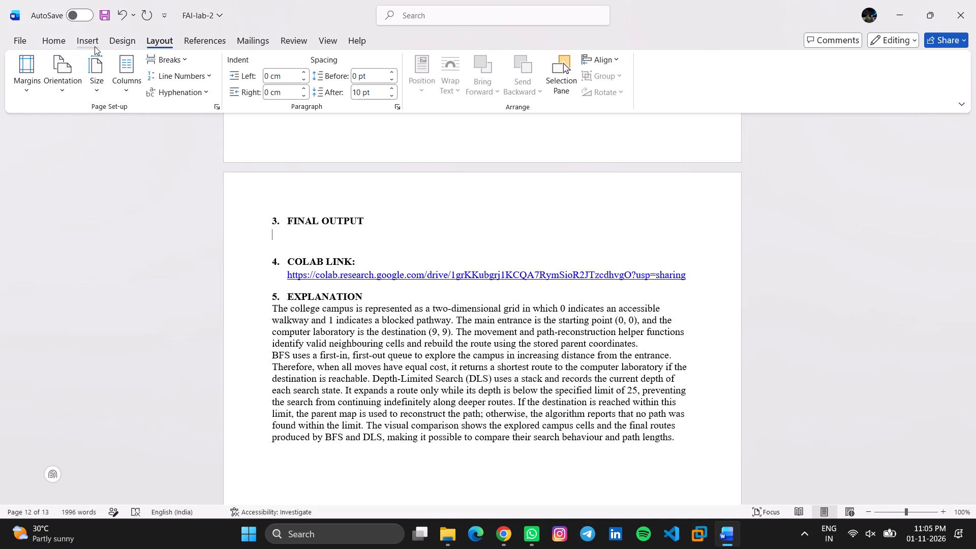
Insert the five 2026-11-01 screenshots 230415, 230422, 230426, 230439 and 230451 from the Screenshots folder beneath the FINAL OUTPUT heading.
{"action": "left_click", "coordinate": [92, 43]}
{"action": "left_click", "coordinate": [151, 87]}
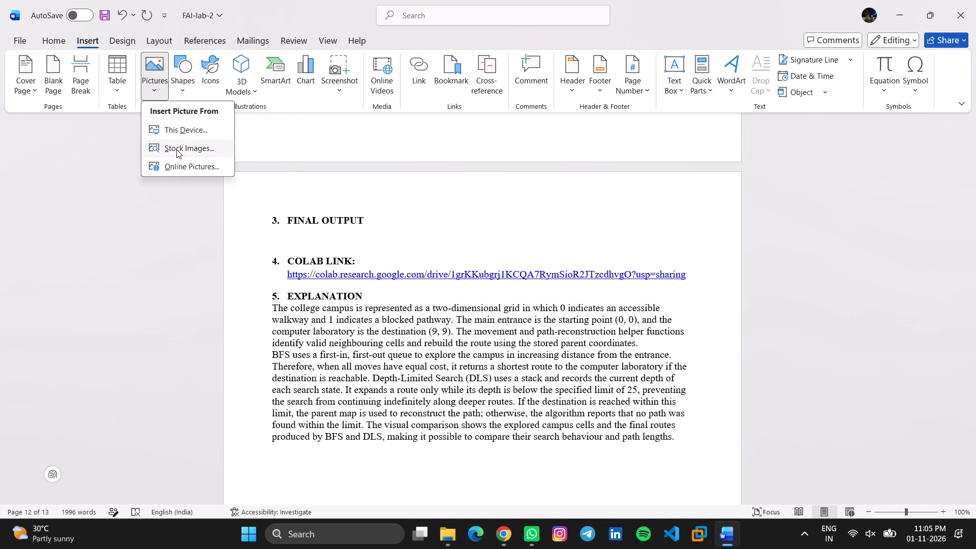
{"action": "left_click", "coordinate": [184, 130]}
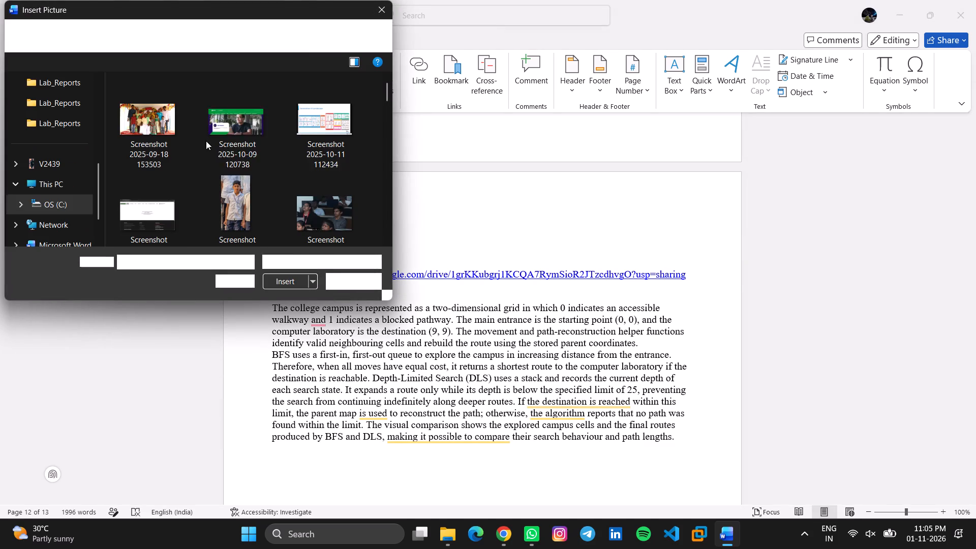
{"action": "scroll", "coordinate": [203, 145], "scroll_direction": "down", "scroll_amount": 15}
{"action": "scroll", "coordinate": [242, 182], "scroll_direction": "down", "scroll_amount": 9}
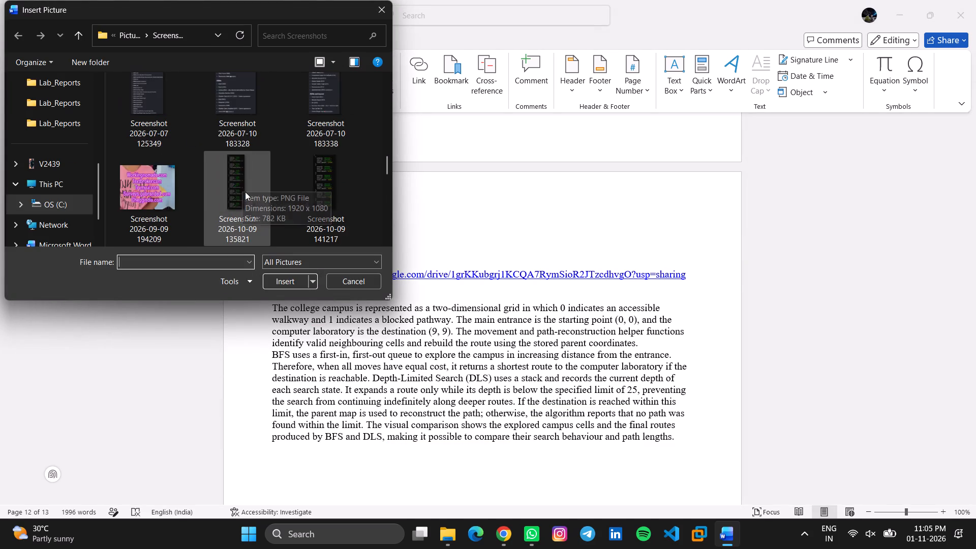
{"action": "scroll", "coordinate": [245, 192], "scroll_direction": "down", "scroll_amount": 10}
{"action": "scroll", "coordinate": [253, 199], "scroll_direction": "down", "scroll_amount": 20}
{"action": "scroll", "coordinate": [253, 199], "scroll_direction": "down", "scroll_amount": 18}
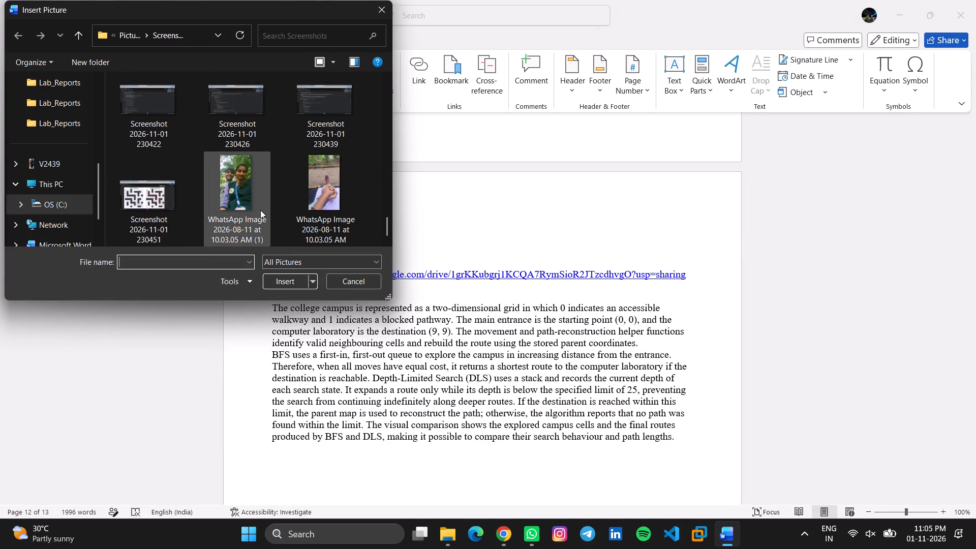
{"action": "scroll", "coordinate": [228, 190], "scroll_direction": "up", "scroll_amount": 2}
{"action": "left_click", "coordinate": [319, 129], "text": "ctrl"}
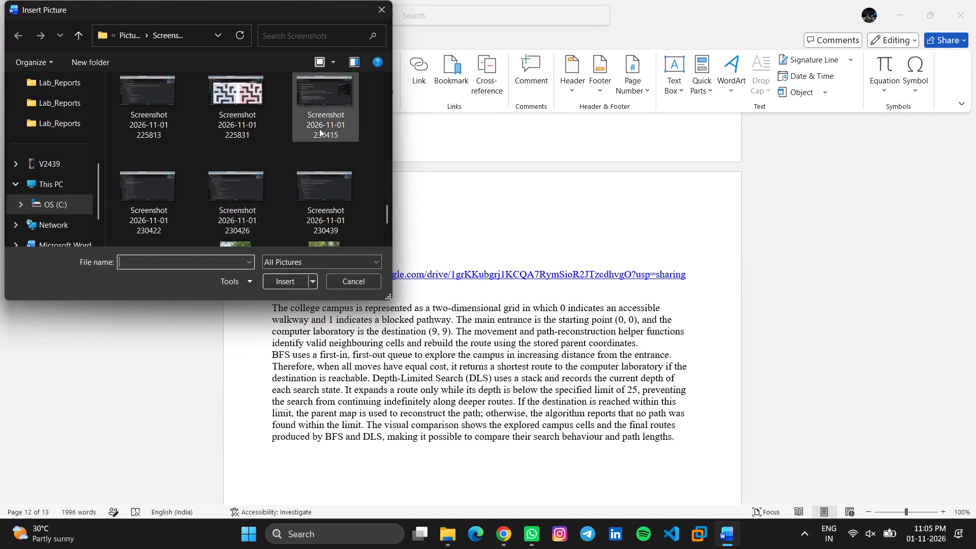
{"action": "left_click", "coordinate": [148, 193], "text": "ctrl"}
{"action": "left_click", "coordinate": [198, 195], "text": "ctrl"}
{"action": "left_click", "coordinate": [227, 195], "text": "ctrl"}
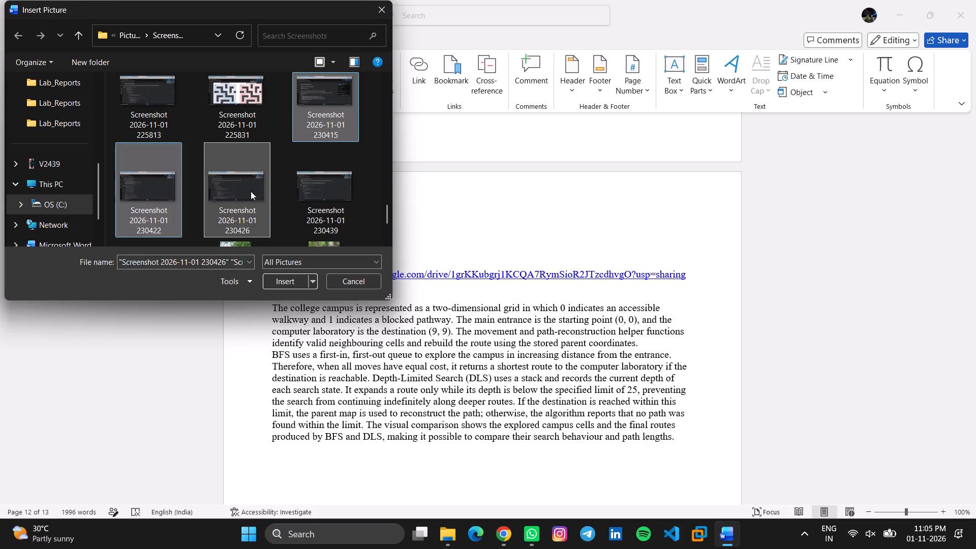
{"action": "left_click", "coordinate": [303, 198], "text": "ctrl"}
{"action": "scroll", "coordinate": [162, 210], "scroll_direction": "down", "scroll_amount": 1}
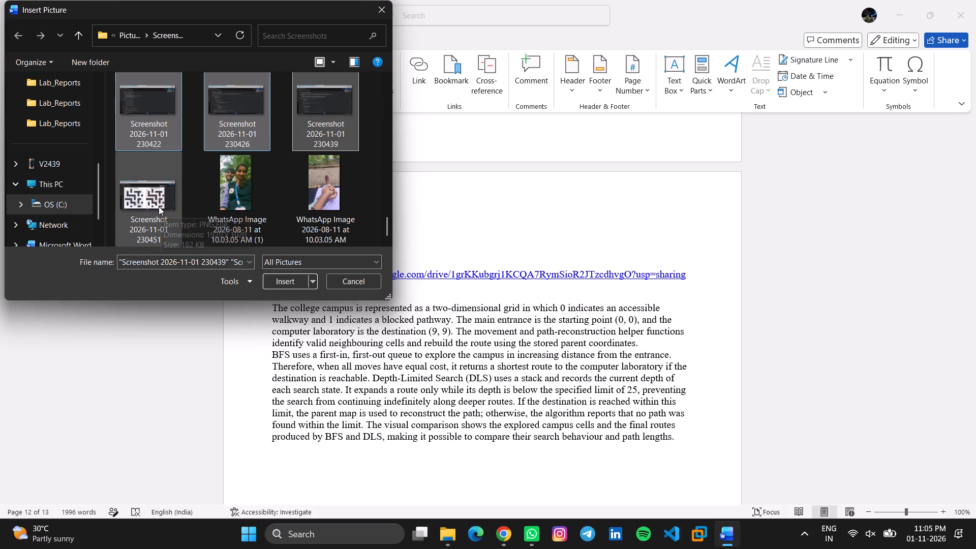
{"action": "left_click", "coordinate": [159, 206], "text": "ctrl"}
{"action": "left_click", "coordinate": [281, 278]}
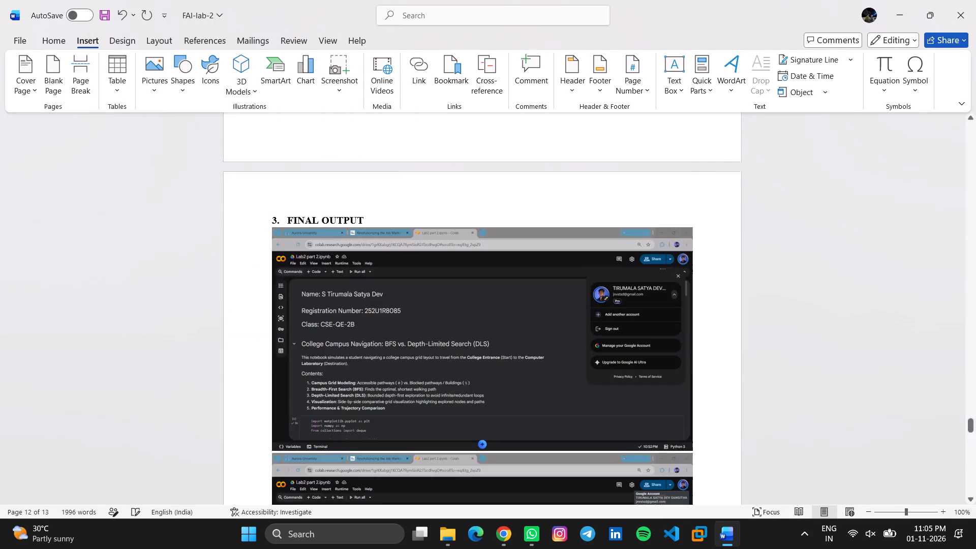
Add two line breaks after the first FINAL OUTPUT screenshot, the one showing the notebook's title and contents.
{"action": "scroll", "coordinate": [453, 302], "scroll_direction": "up", "scroll_amount": 20}
{"action": "scroll", "coordinate": [453, 302], "scroll_direction": "up", "scroll_amount": 3}
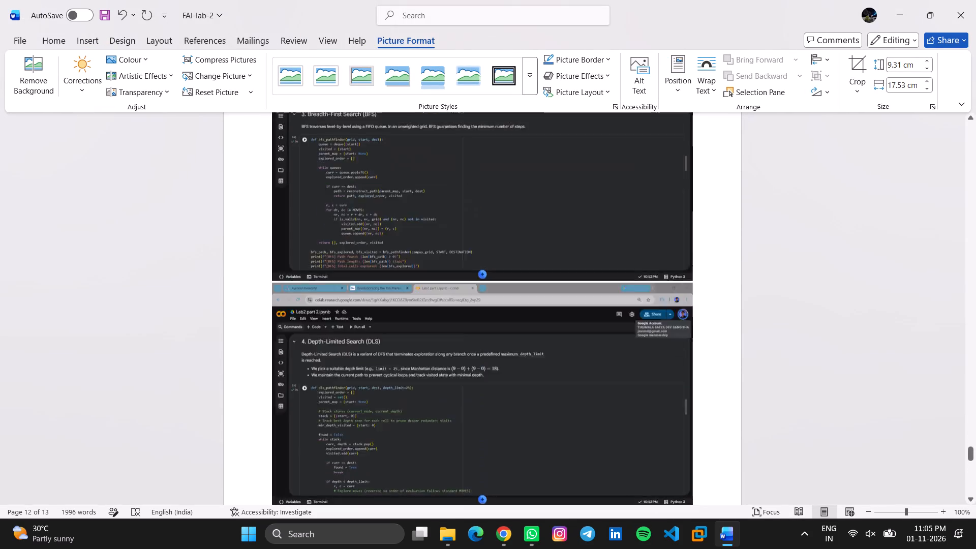
{"action": "scroll", "coordinate": [453, 302], "scroll_direction": "up", "scroll_amount": 20}
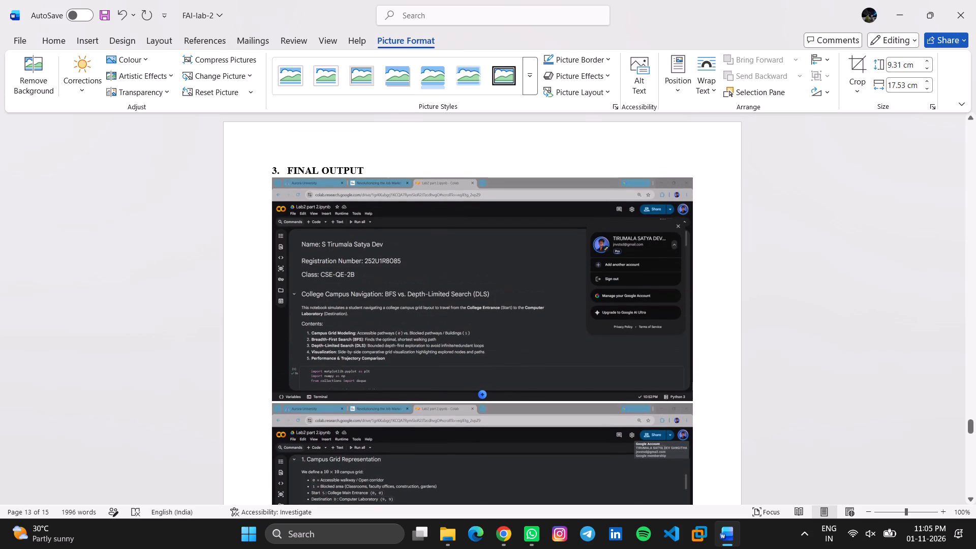
{"action": "left_click", "coordinate": [706, 396]}
{"action": "key", "text": "Return"}
{"action": "scroll", "coordinate": [689, 356], "scroll_direction": "up", "scroll_amount": 10}
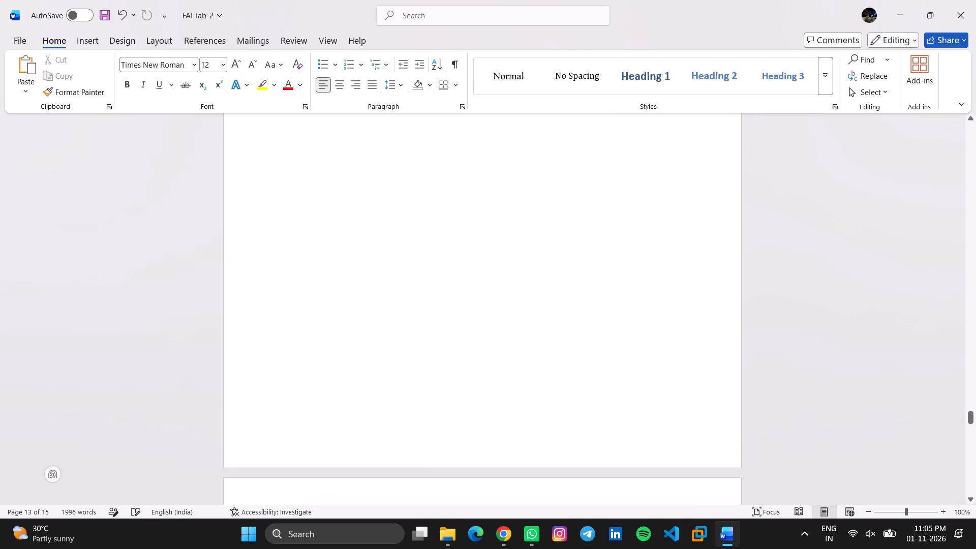
{"action": "scroll", "coordinate": [689, 356], "scroll_direction": "up", "scroll_amount": 8}
{"action": "left_click", "coordinate": [707, 354]}
{"action": "key", "text": "Return"}
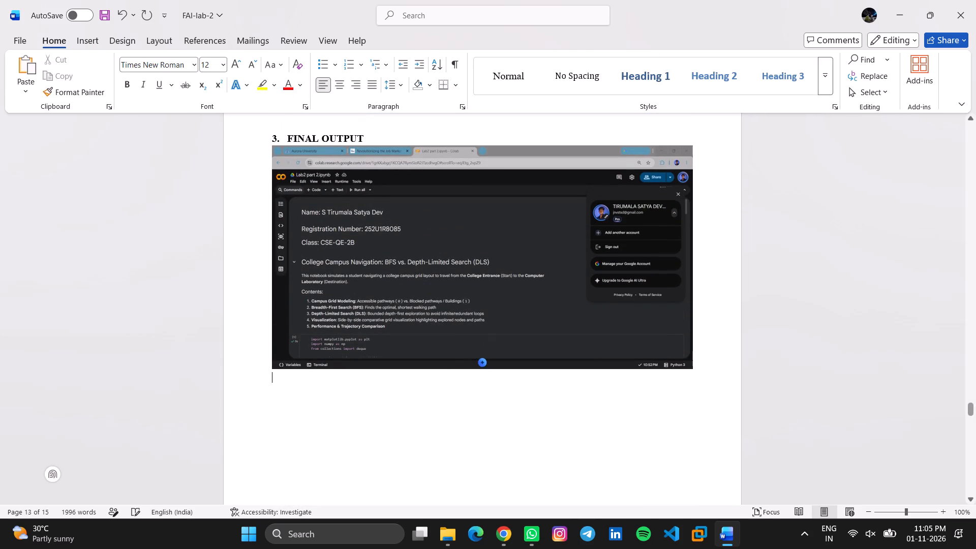
Add a line break after the "1. Campus Grid Representation" screenshot and another after the "3. Breadth-First Search (BFS)" screenshot.
{"action": "scroll", "coordinate": [605, 335], "scroll_direction": "down", "scroll_amount": 20}
{"action": "scroll", "coordinate": [605, 335], "scroll_direction": "down", "scroll_amount": 13}
{"action": "scroll", "coordinate": [694, 320], "scroll_direction": "up", "scroll_amount": 4}
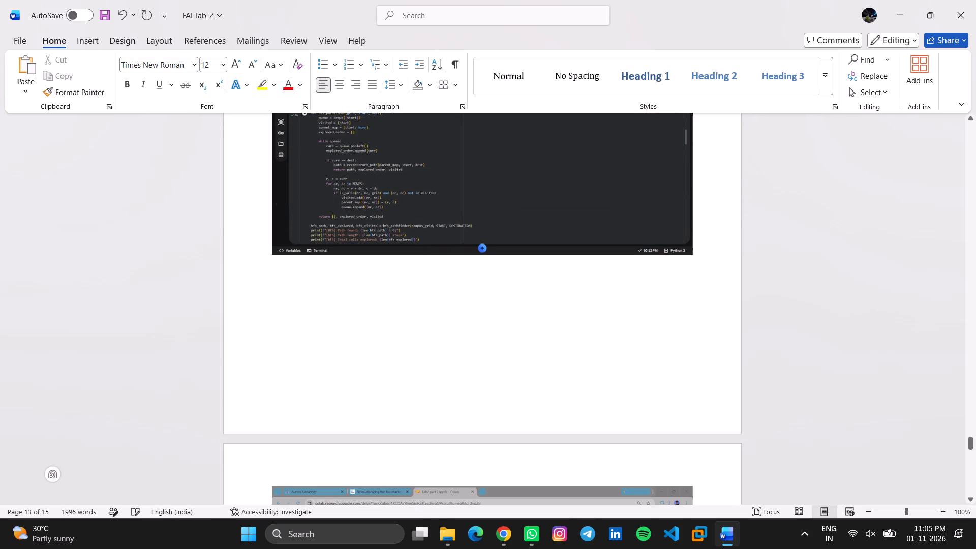
{"action": "scroll", "coordinate": [695, 319], "scroll_direction": "up", "scroll_amount": 4}
{"action": "left_click", "coordinate": [504, 534]}
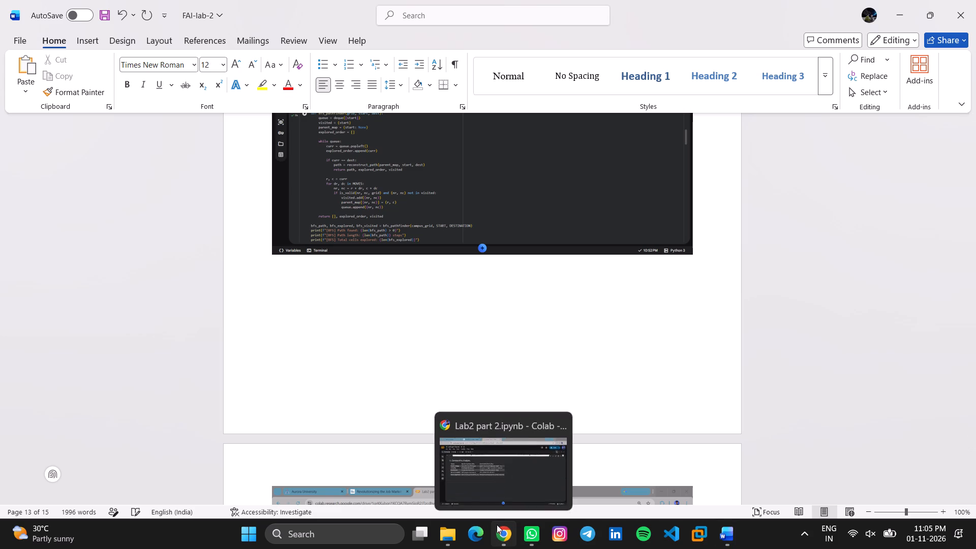
{"action": "left_click", "coordinate": [500, 486]}
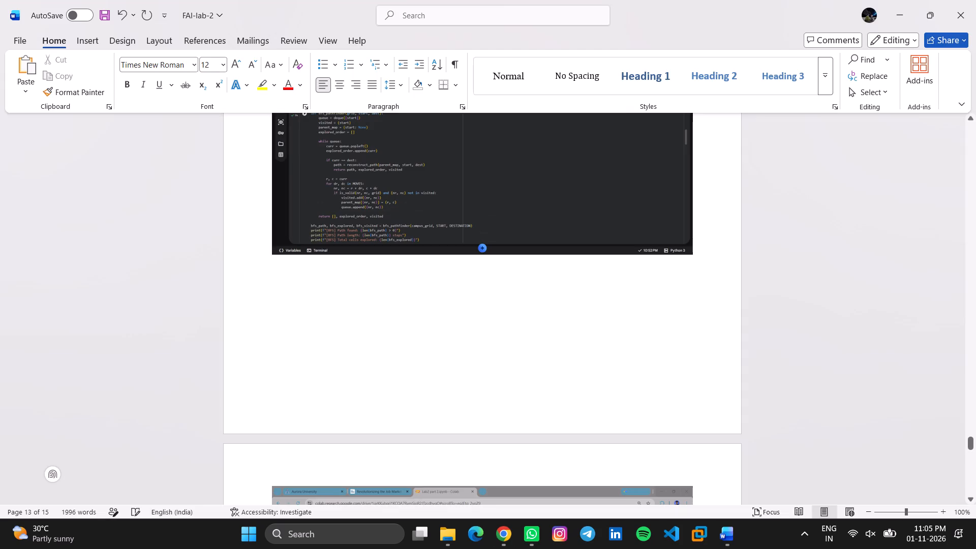
{"action": "scroll", "coordinate": [695, 356], "scroll_direction": "up", "scroll_amount": 2}
{"action": "left_click", "coordinate": [702, 320]}
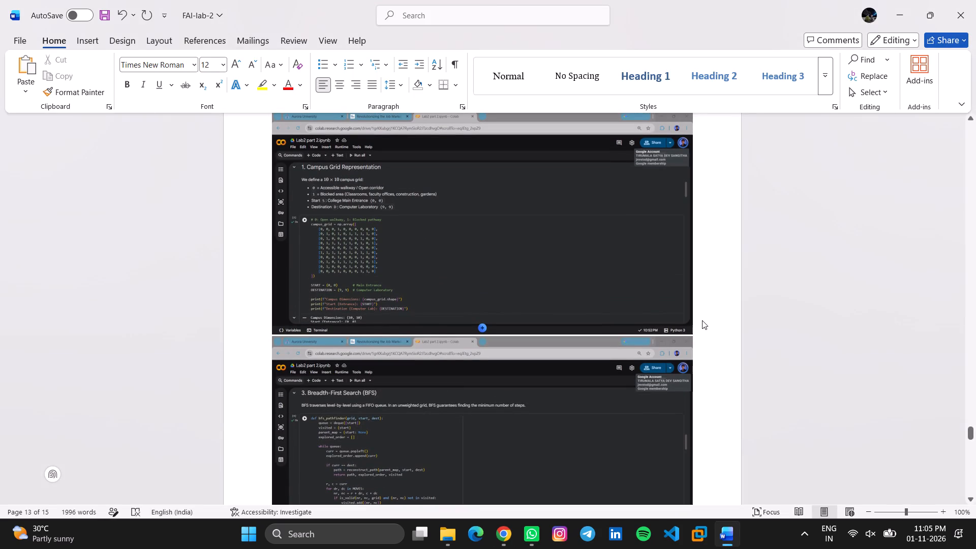
{"action": "left_click", "coordinate": [698, 325]}
{"action": "key", "text": "Return"}
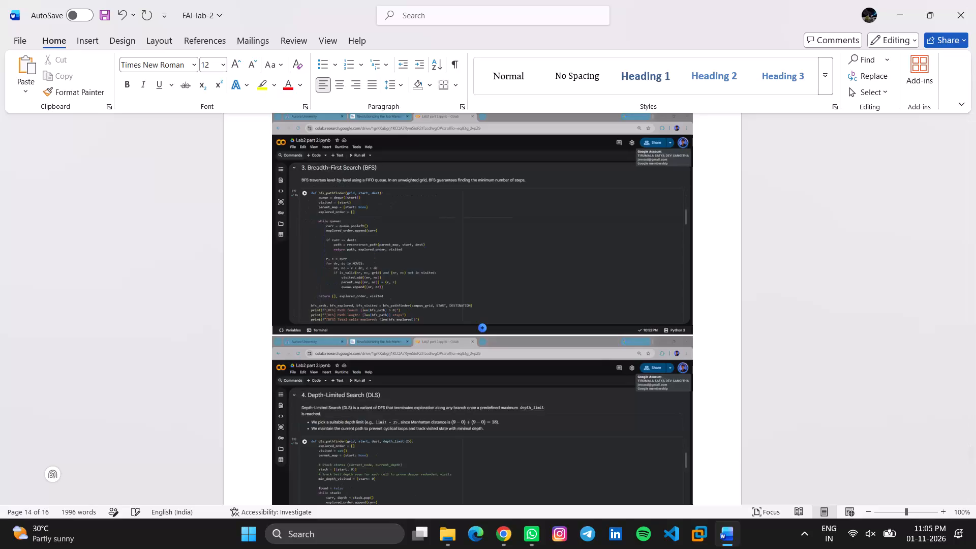
{"action": "left_click", "coordinate": [694, 331]}
{"action": "key", "text": "Return"}
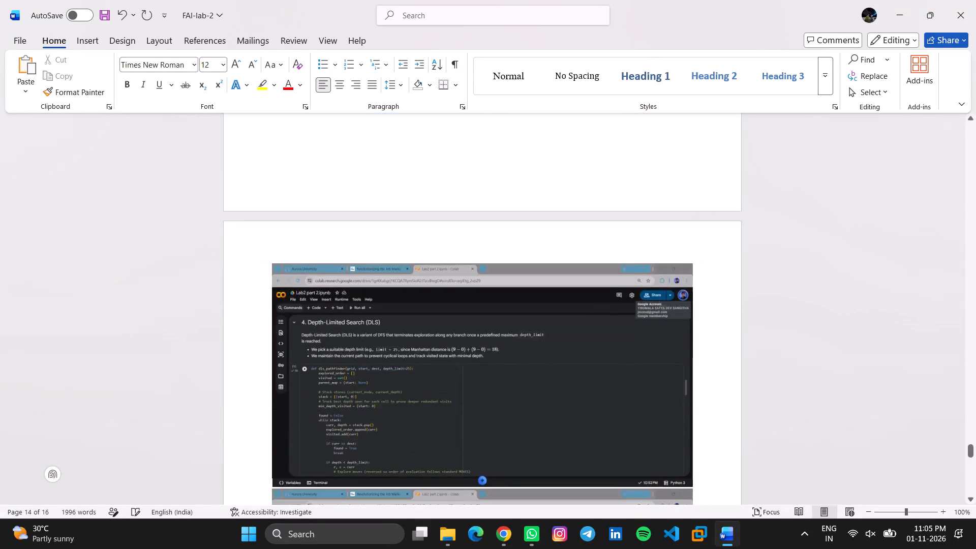
Insert an unnumbered blank line between Problem 2's FINAL OUTPUT heading and its first screenshot.
{"action": "scroll", "coordinate": [695, 331], "scroll_direction": "up", "scroll_amount": 10}
{"action": "scroll", "coordinate": [712, 336], "scroll_direction": "up", "scroll_amount": 17}
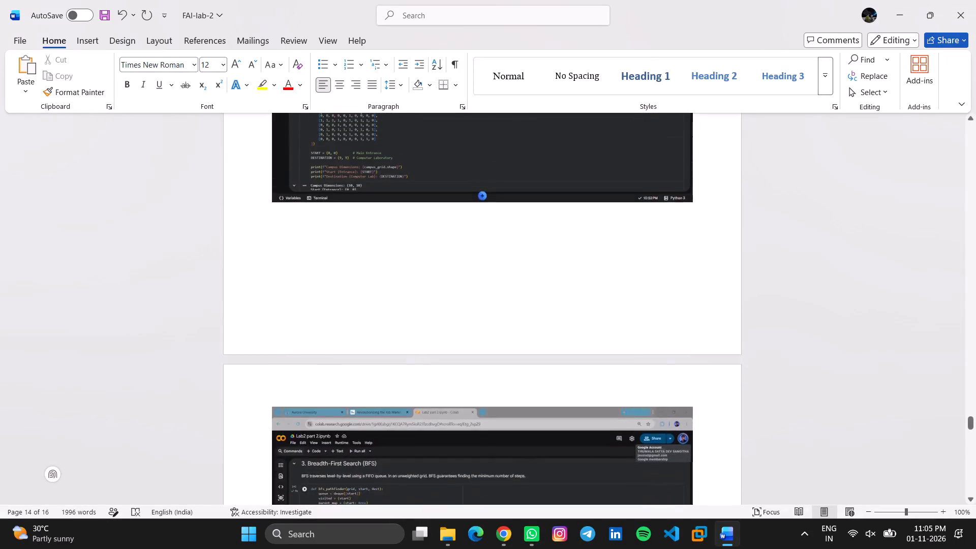
{"action": "scroll", "coordinate": [712, 336], "scroll_direction": "up", "scroll_amount": 16}
{"action": "scroll", "coordinate": [711, 338], "scroll_direction": "down", "scroll_amount": 3}
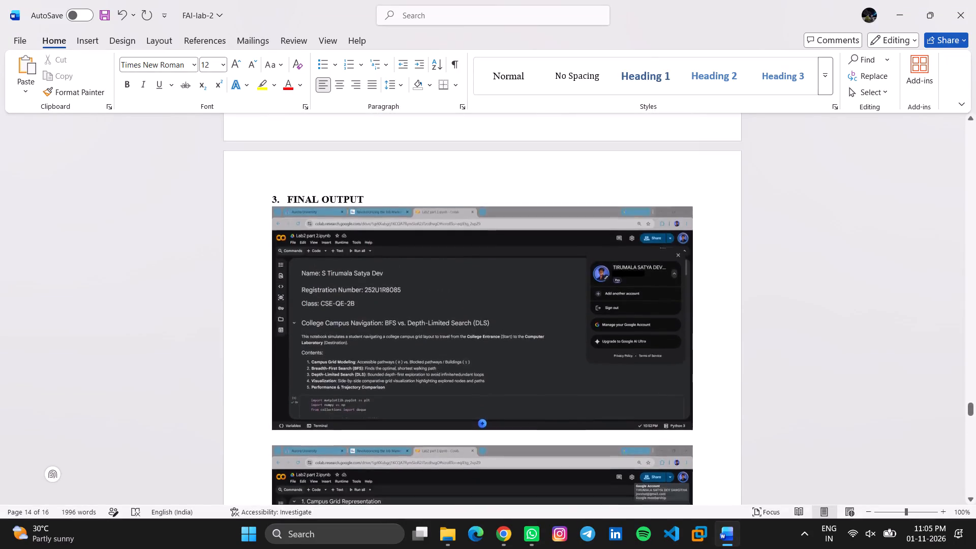
{"action": "scroll", "coordinate": [710, 340], "scroll_direction": "down", "scroll_amount": 12}
{"action": "scroll", "coordinate": [698, 340], "scroll_direction": "up", "scroll_amount": 14}
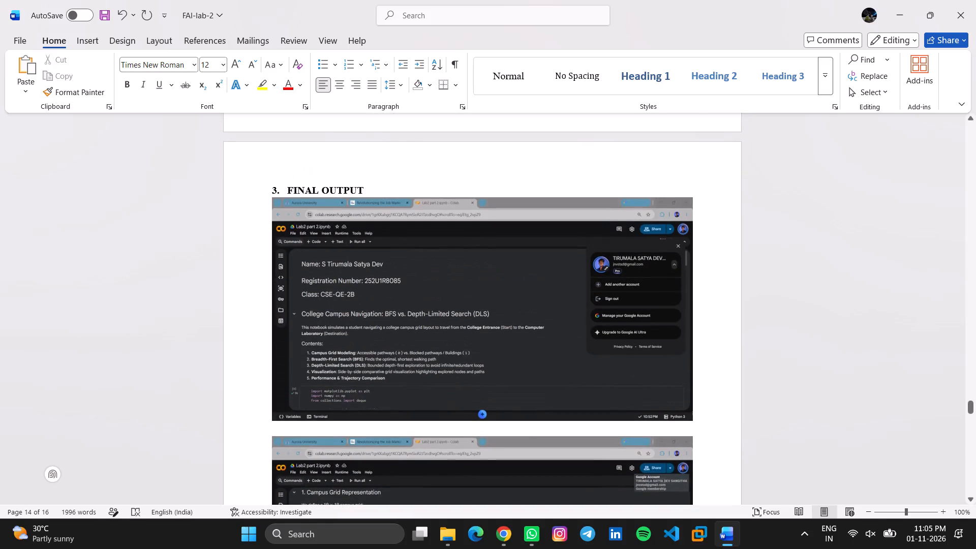
{"action": "left_click", "coordinate": [388, 189]}
{"action": "key", "text": "Return"}
{"action": "scroll", "coordinate": [416, 213], "scroll_direction": "down", "scroll_amount": 2}
{"action": "key", "text": "BackSpace"}
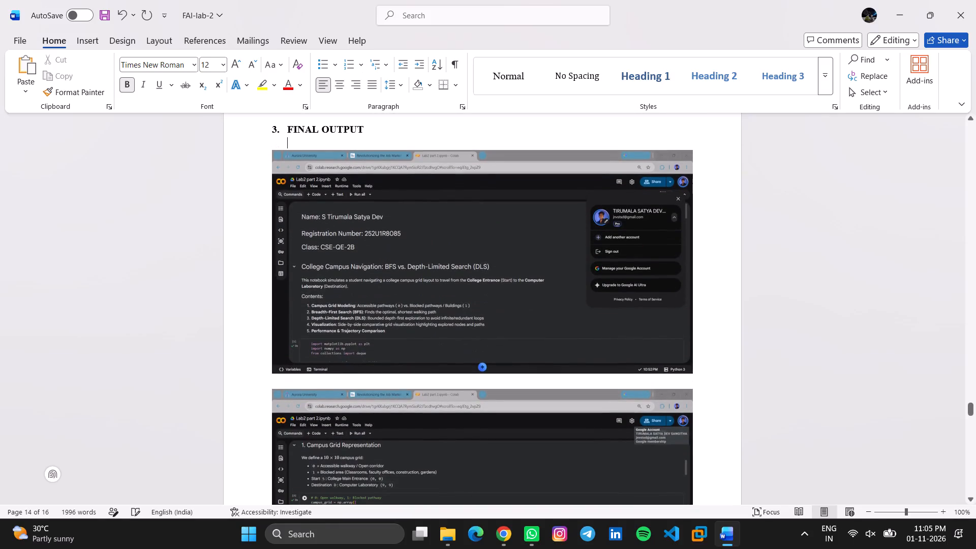
Add a line break after the Depth-Limited Search screenshot to separate it from the path grids screenshot.
{"action": "scroll", "coordinate": [417, 215], "scroll_direction": "down", "scroll_amount": 20}
{"action": "scroll", "coordinate": [417, 215], "scroll_direction": "down", "scroll_amount": 3}
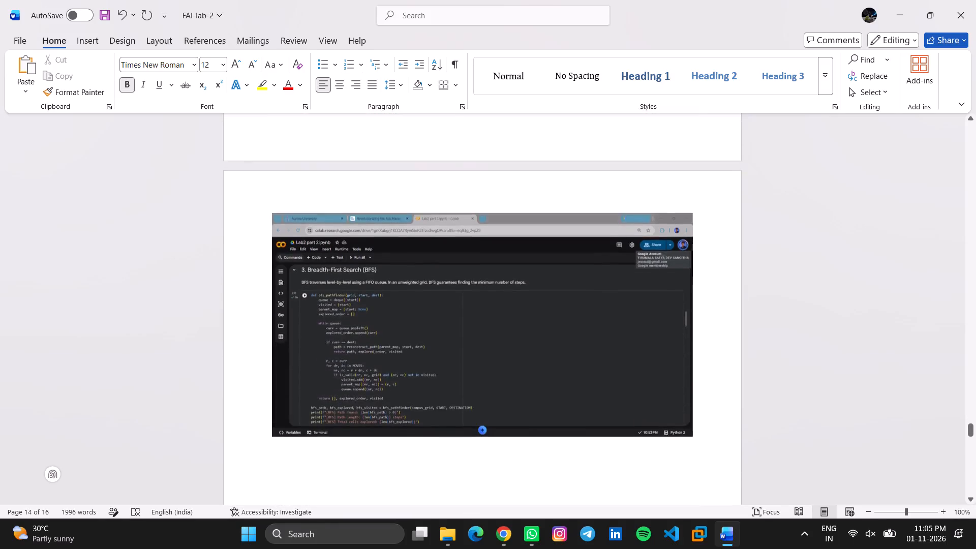
{"action": "scroll", "coordinate": [447, 263], "scroll_direction": "down", "scroll_amount": 3}
{"action": "scroll", "coordinate": [502, 283], "scroll_direction": "down", "scroll_amount": 20}
{"action": "scroll", "coordinate": [502, 283], "scroll_direction": "down", "scroll_amount": 1}
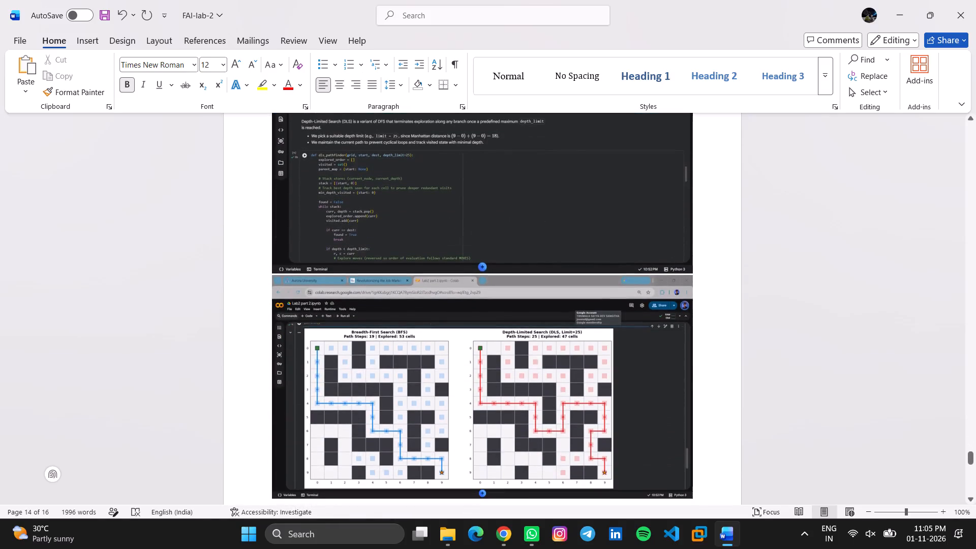
{"action": "left_click", "coordinate": [697, 259]}
{"action": "key", "text": "Return"}
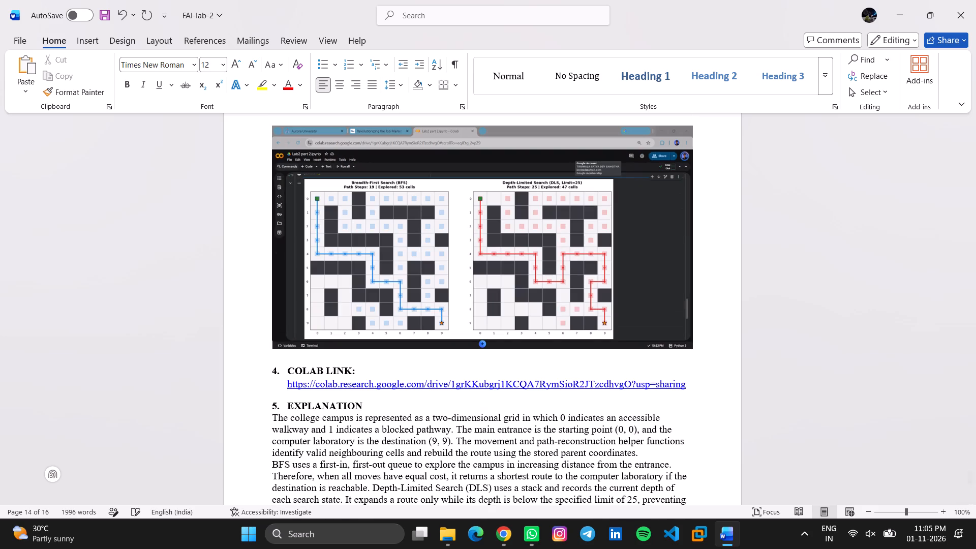
Review the report's layout from the Problem 2 explanation back to the LAB REPORT –2 title on the first page.
{"action": "scroll", "coordinate": [454, 336], "scroll_direction": "down", "scroll_amount": 13}
{"action": "scroll", "coordinate": [490, 350], "scroll_direction": "up", "scroll_amount": 5}
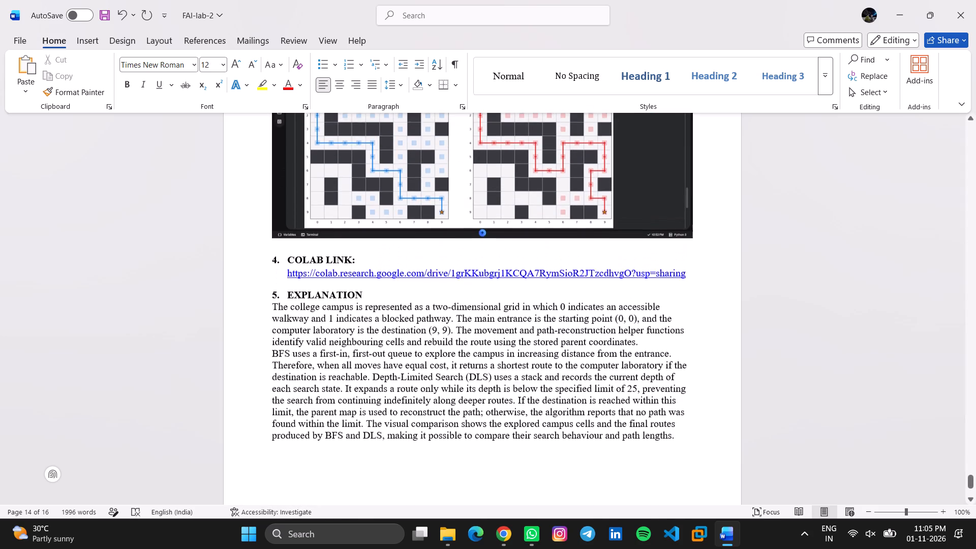
{"action": "scroll", "coordinate": [502, 352], "scroll_direction": "up", "scroll_amount": 20}
{"action": "scroll", "coordinate": [502, 352], "scroll_direction": "up", "scroll_amount": 20}
{"action": "scroll", "coordinate": [502, 352], "scroll_direction": "up", "scroll_amount": 10}
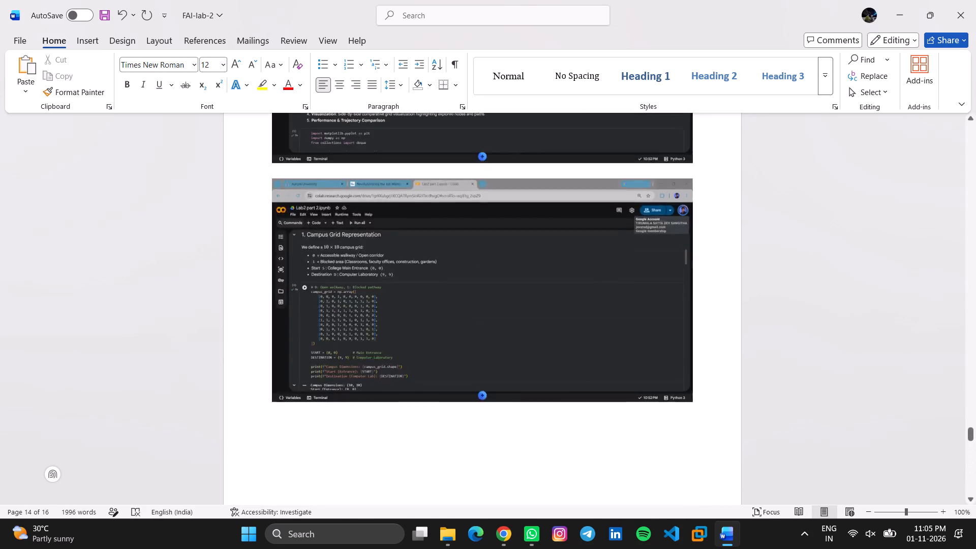
{"action": "scroll", "coordinate": [503, 352], "scroll_direction": "up", "scroll_amount": 20}
{"action": "scroll", "coordinate": [503, 352], "scroll_direction": "up", "scroll_amount": 20}
{"action": "scroll", "coordinate": [503, 352], "scroll_direction": "up", "scroll_amount": 20}
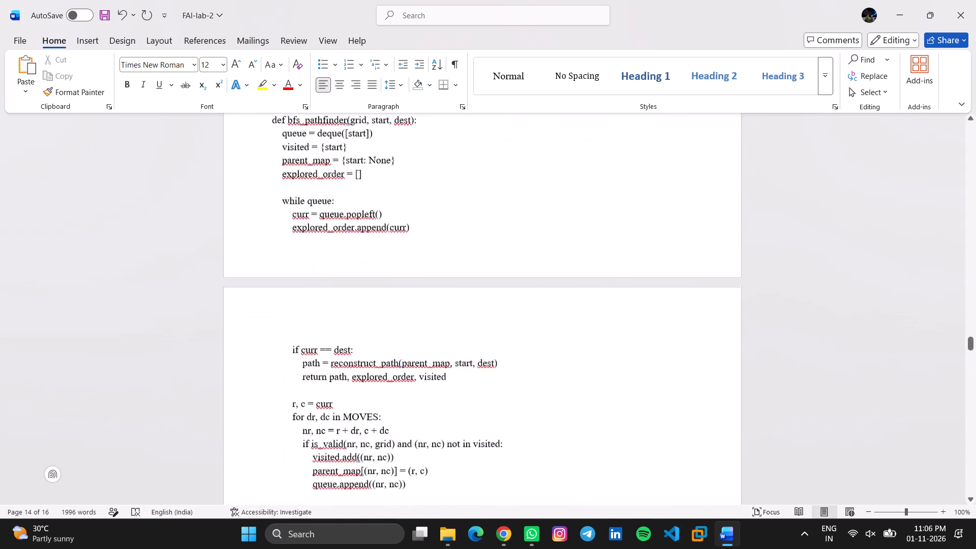
{"action": "scroll", "coordinate": [502, 350], "scroll_direction": "up", "scroll_amount": 20}
{"action": "scroll", "coordinate": [502, 350], "scroll_direction": "up", "scroll_amount": 20}
{"action": "scroll", "coordinate": [502, 350], "scroll_direction": "up", "scroll_amount": 20}
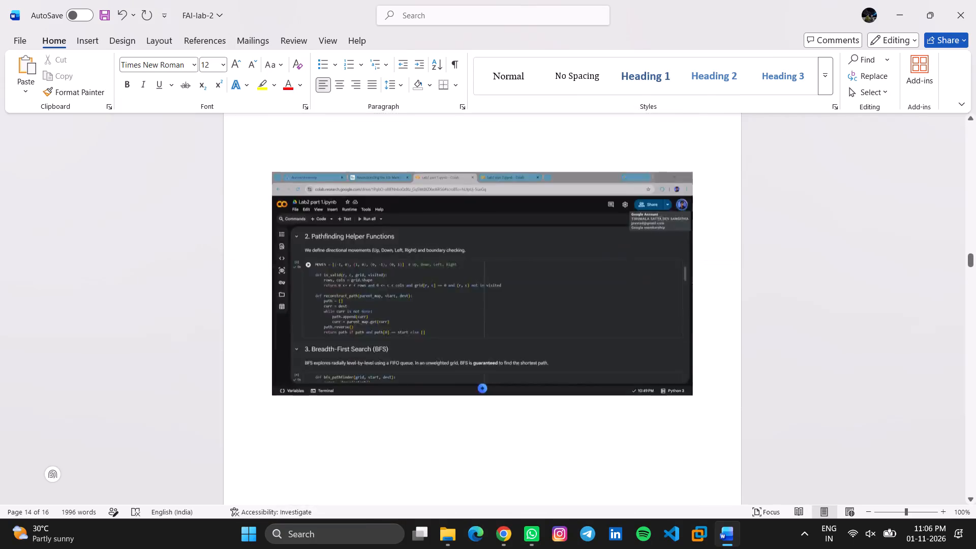
{"action": "scroll", "coordinate": [501, 350], "scroll_direction": "up", "scroll_amount": 20}
{"action": "scroll", "coordinate": [501, 350], "scroll_direction": "up", "scroll_amount": 20}
{"action": "scroll", "coordinate": [501, 350], "scroll_direction": "up", "scroll_amount": 20}
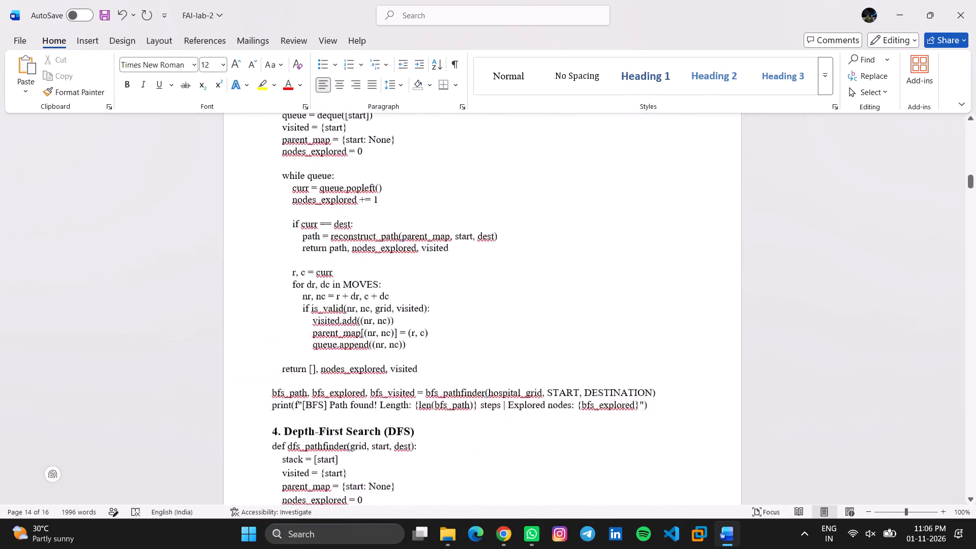
{"action": "scroll", "coordinate": [501, 350], "scroll_direction": "up", "scroll_amount": 20}
{"action": "scroll", "coordinate": [501, 350], "scroll_direction": "up", "scroll_amount": 20}
{"action": "scroll", "coordinate": [501, 350], "scroll_direction": "up", "scroll_amount": 14}
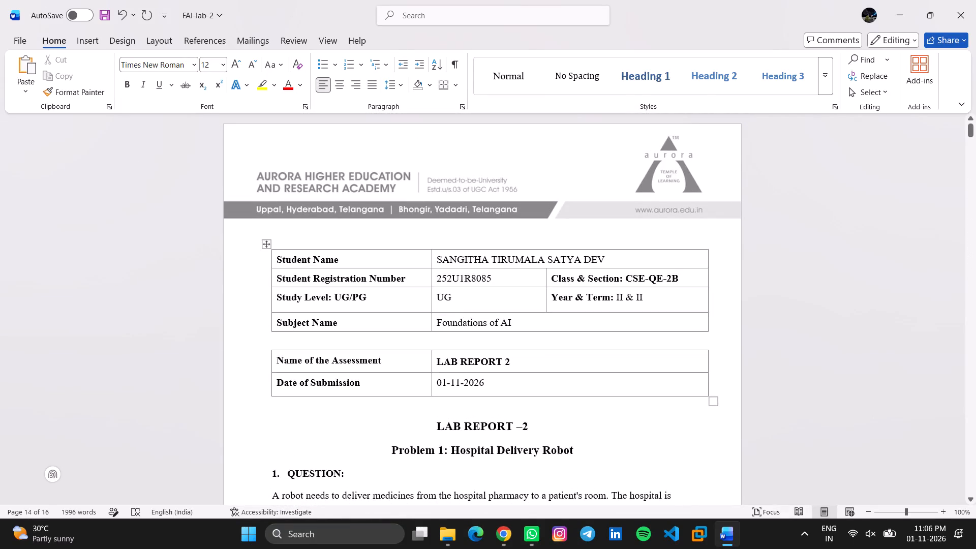
{"action": "left_click_drag", "start_coordinate": [541, 423], "coordinate": [445, 423]}
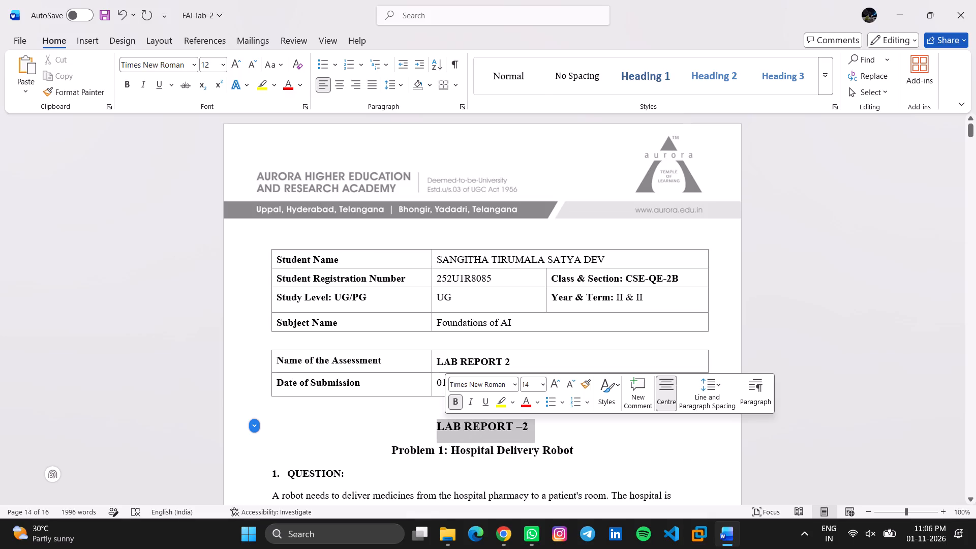
{"action": "left_click", "coordinate": [375, 414]}
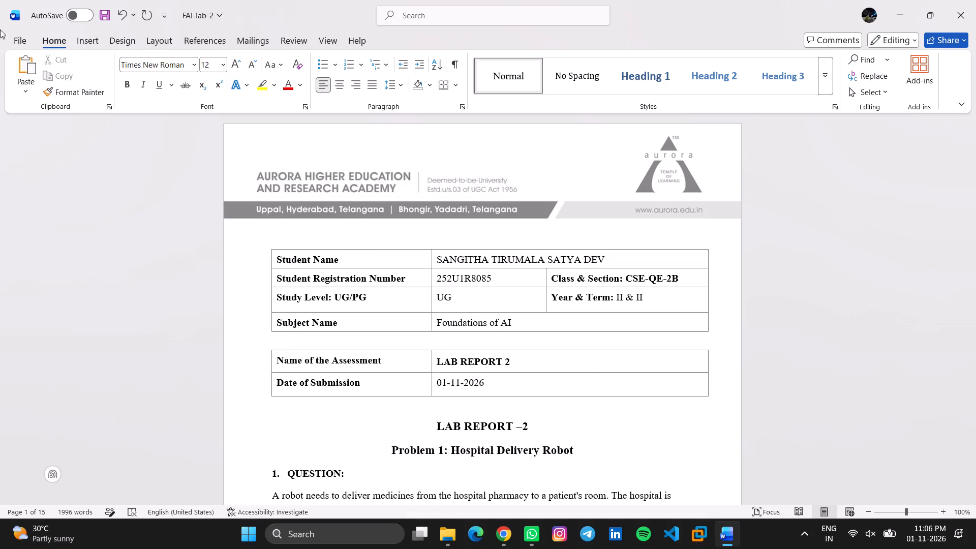
Save the report as FAI_Lab_Report_2, a Word document, in Documents > TERM - 6 > FAI > Lab_Reports.
{"action": "left_click", "coordinate": [17, 41]}
{"action": "left_click", "coordinate": [59, 224]}
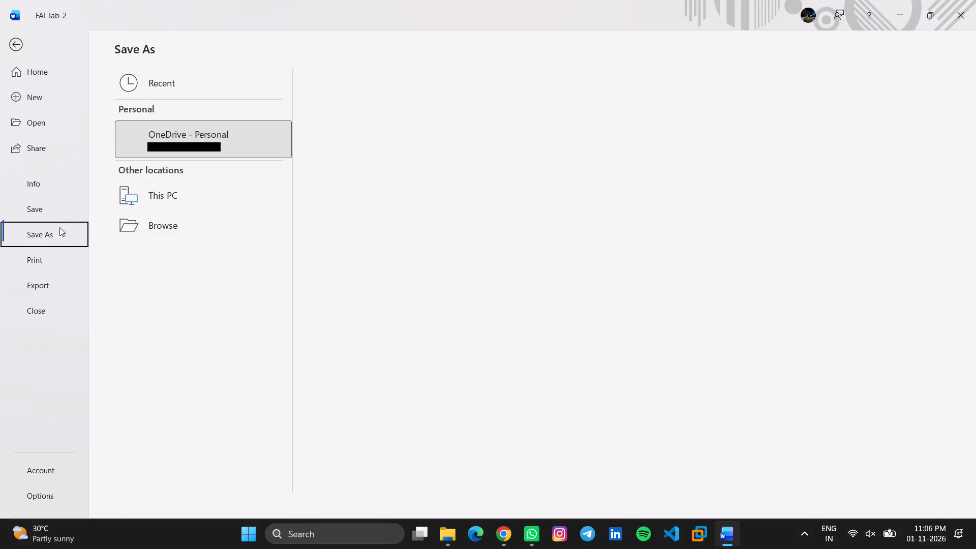
{"action": "left_click", "coordinate": [131, 267]}
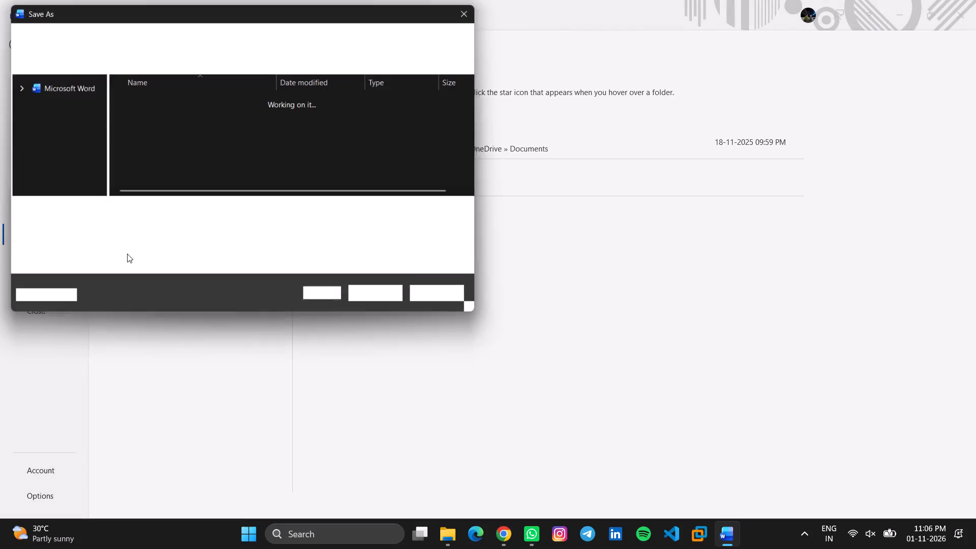
{"action": "scroll", "coordinate": [133, 154], "scroll_direction": "down", "scroll_amount": 5}
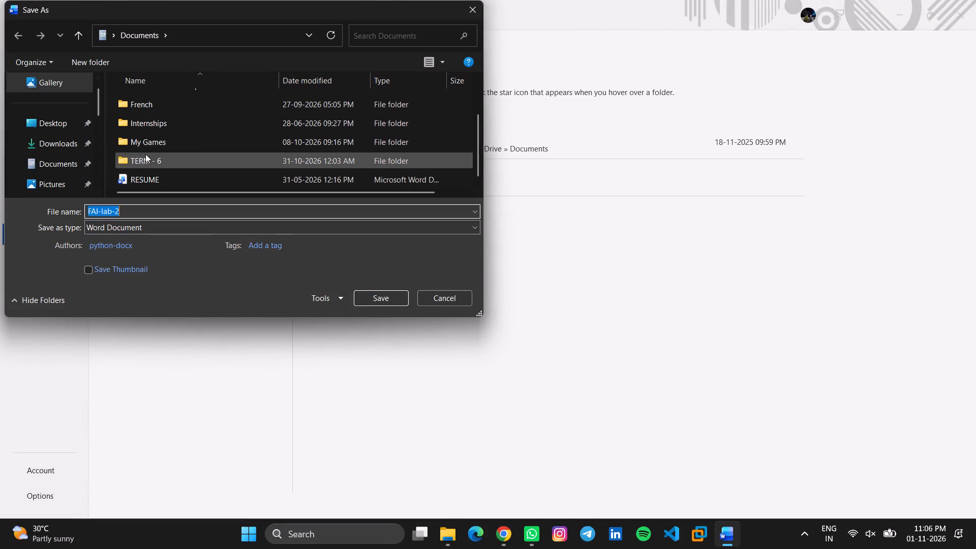
{"action": "double_click", "coordinate": [150, 159]}
{"action": "double_click", "coordinate": [146, 136]}
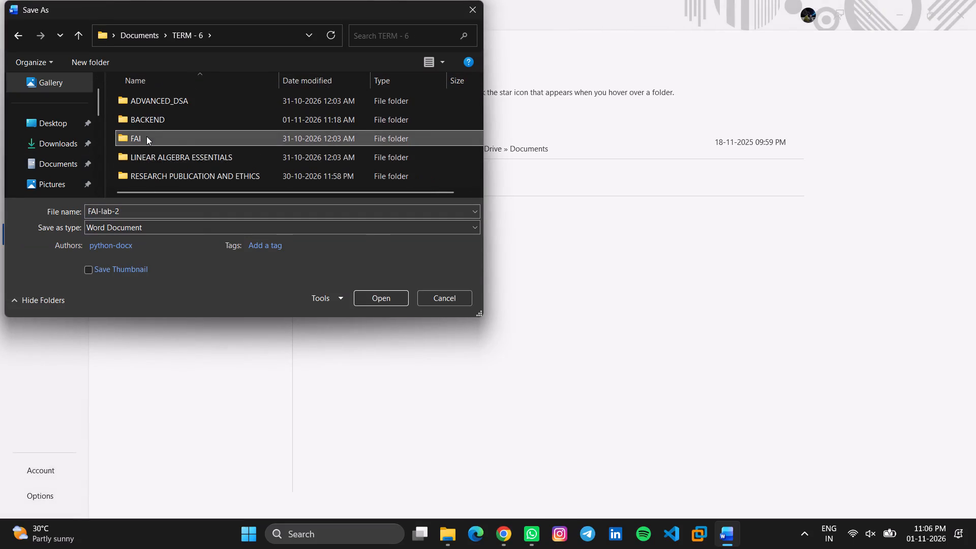
{"action": "double_click", "coordinate": [146, 124]}
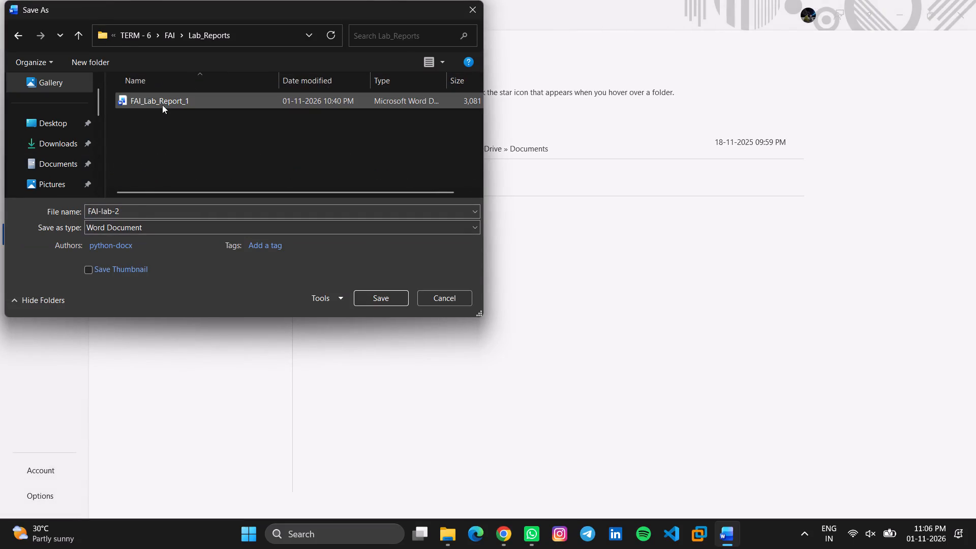
{"action": "left_click", "coordinate": [164, 101]}
{"action": "left_click", "coordinate": [174, 204]}
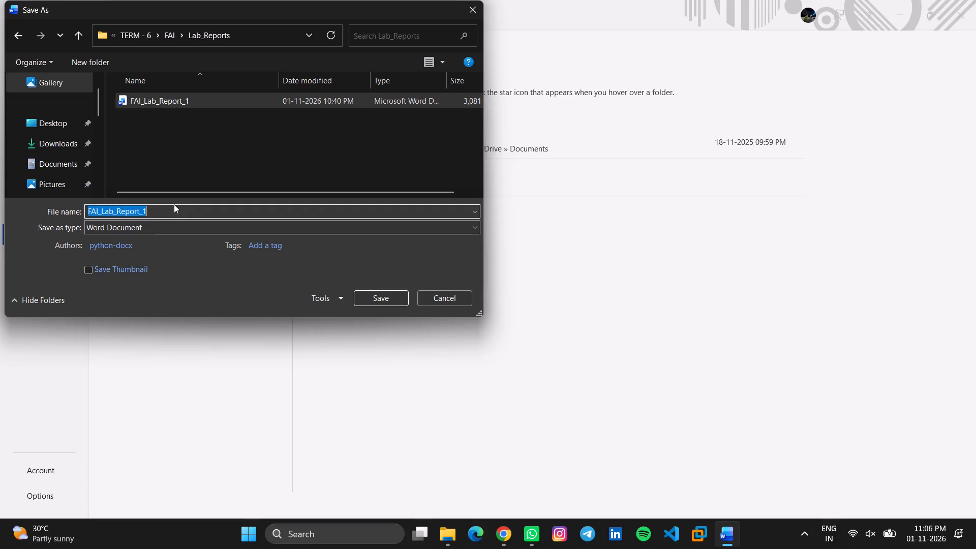
{"action": "key", "text": "Right"}
{"action": "key", "text": "BackSpace"}
{"action": "key", "text": "2"}
{"action": "key", "text": "Return"}
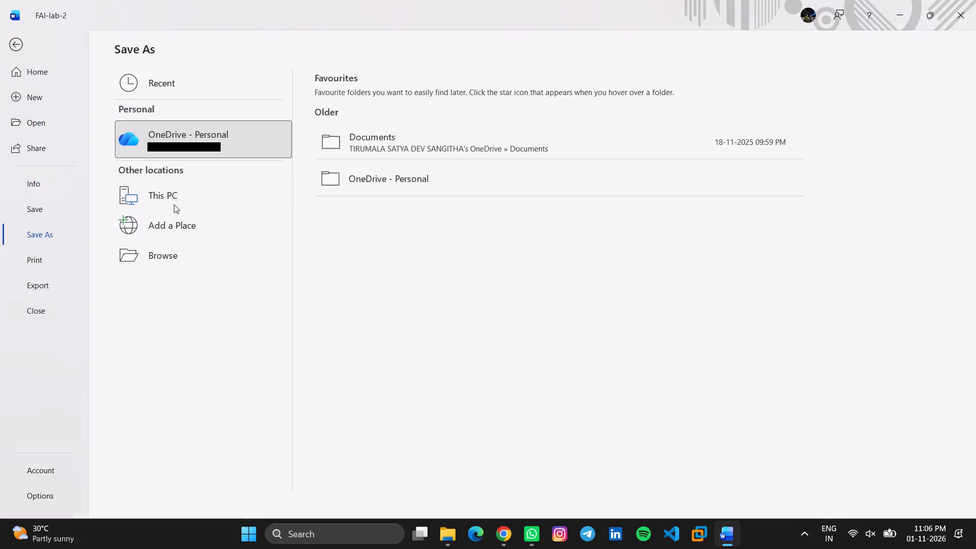
Close the saved report document and the Lab2 part 2 Colab notebook.
{"action": "left_click", "coordinate": [975, 0]}
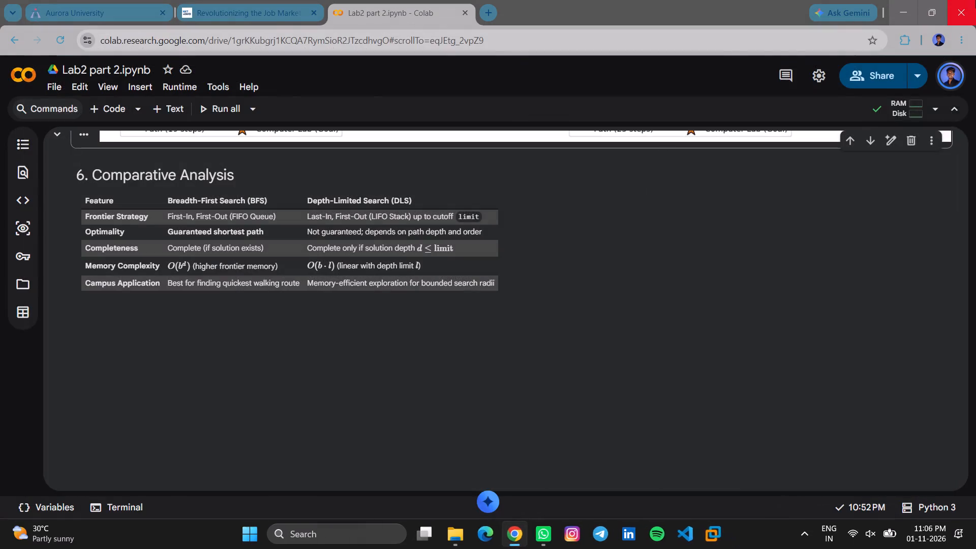
{"action": "left_click", "coordinate": [464, 12]}
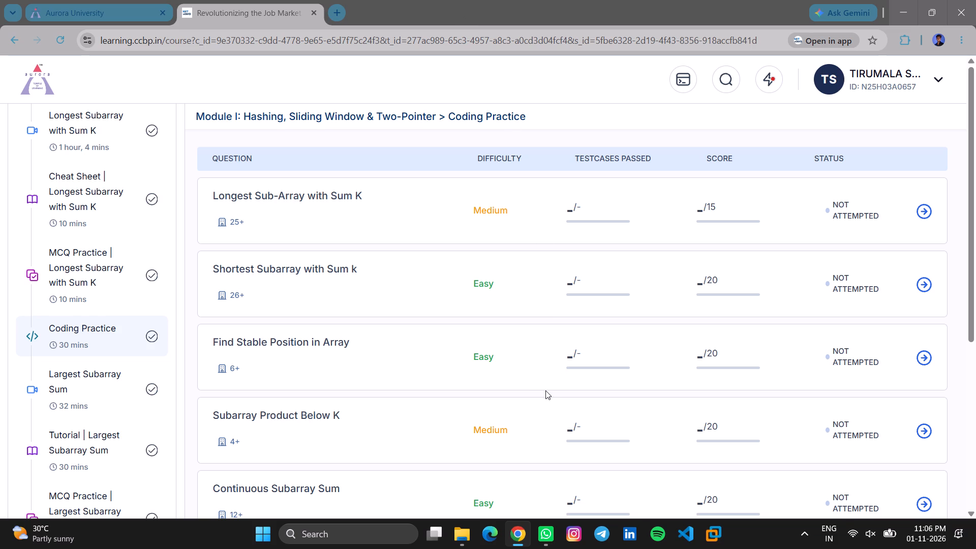
Reopen the FAI_Lab_Report_2 Word document from the Lab_Reports folder inside Documents > TERM - 6 > FAI.
{"action": "left_click", "coordinate": [467, 536]}
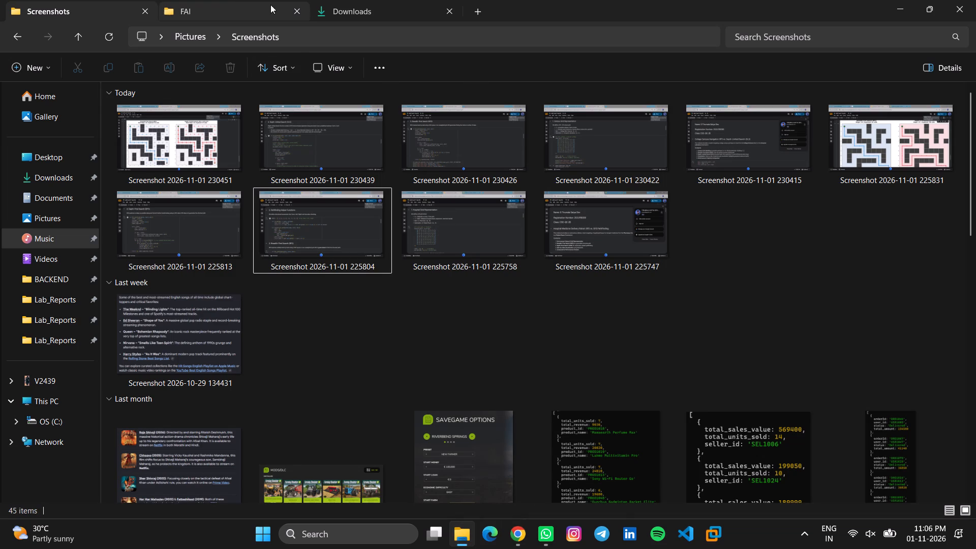
{"action": "left_click", "coordinate": [222, 7]}
{"action": "double_click", "coordinate": [144, 126]}
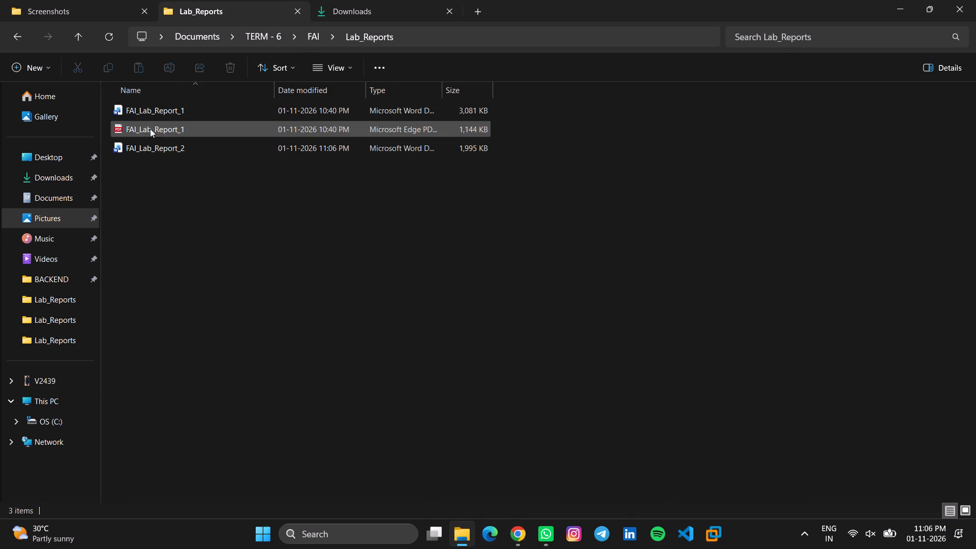
{"action": "double_click", "coordinate": [166, 144]}
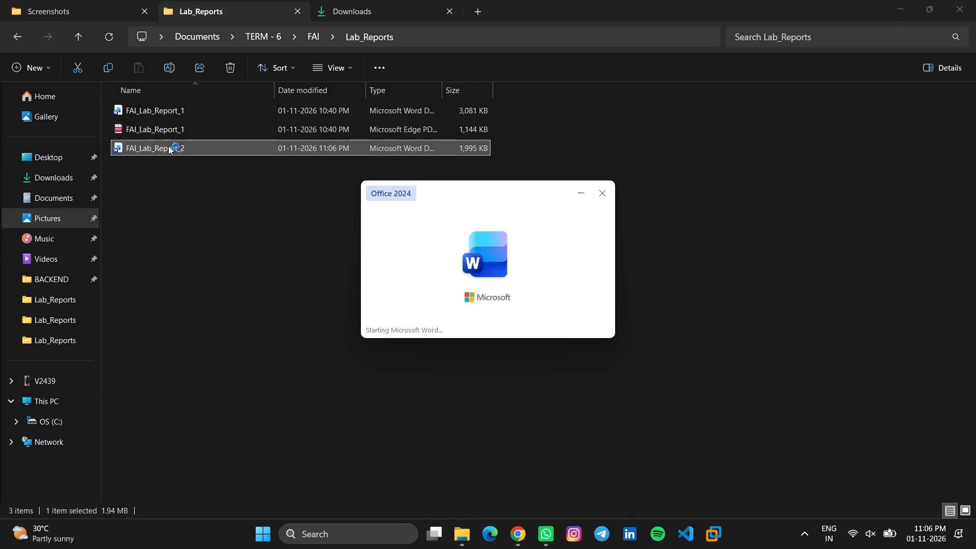
{"action": "scroll", "coordinate": [449, 208], "scroll_direction": "down", "scroll_amount": 8}
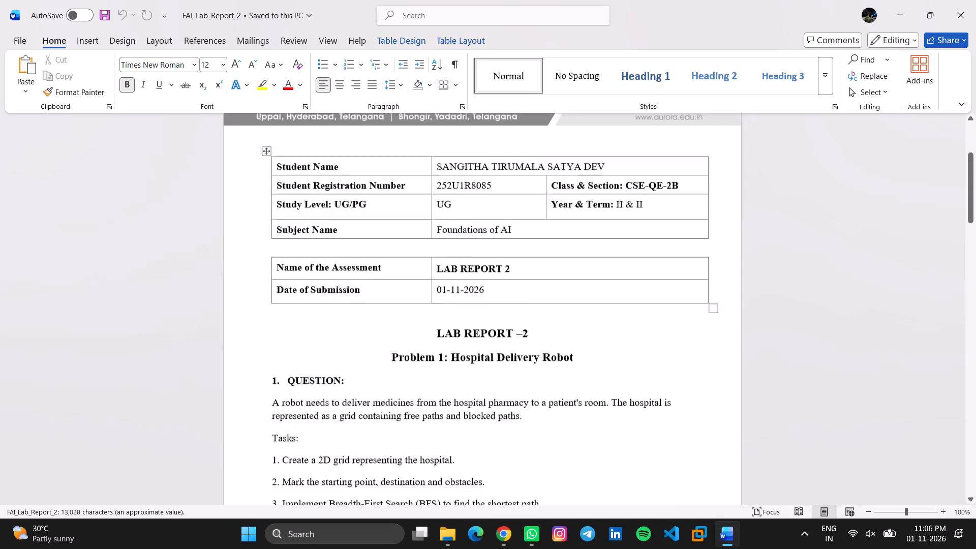
{"action": "scroll", "coordinate": [377, 211], "scroll_direction": "down", "scroll_amount": 1}
Save a PDF copy of the report as FAI_Lab_Report_2 in FAI > Lab_Reports, and close the PDF preview and the document.
{"action": "left_click", "coordinate": [11, 44]}
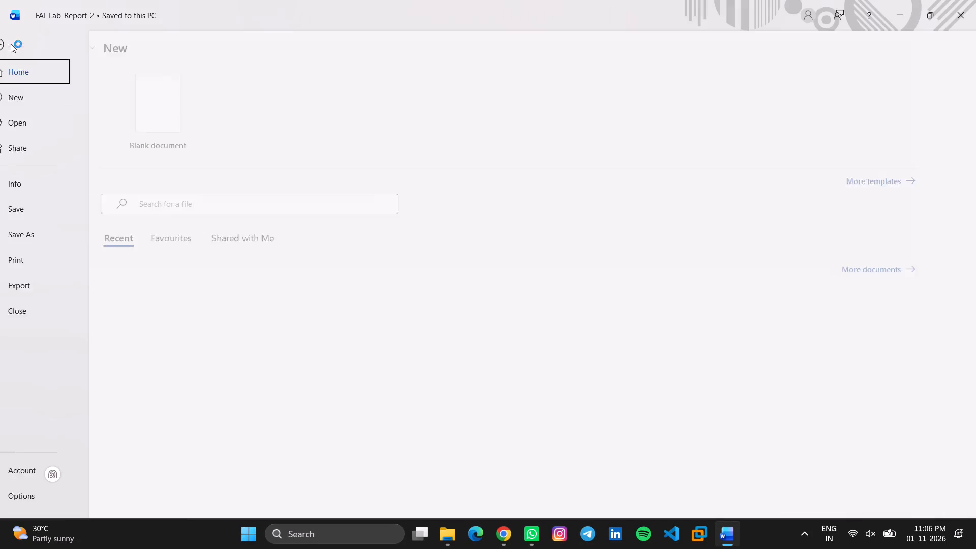
{"action": "left_click", "coordinate": [47, 231]}
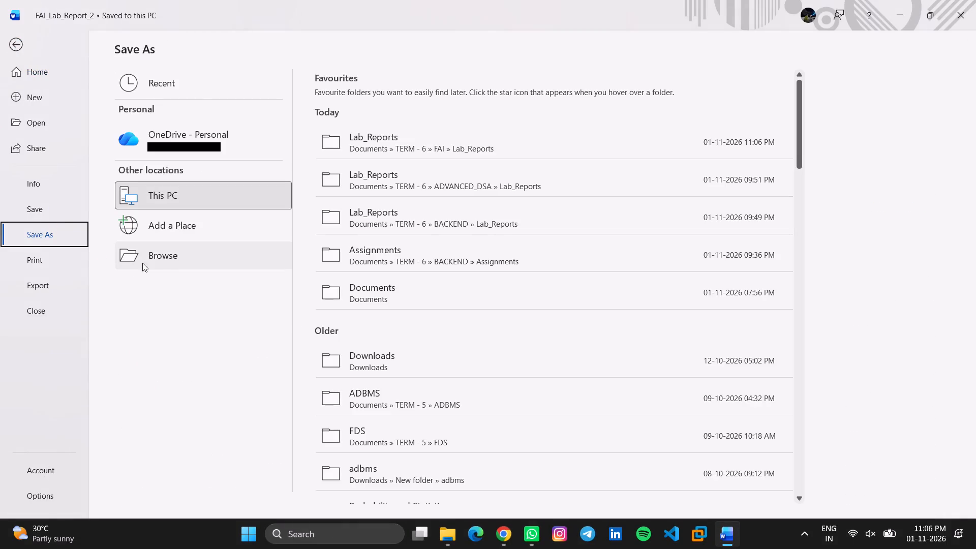
{"action": "left_click", "coordinate": [156, 259]}
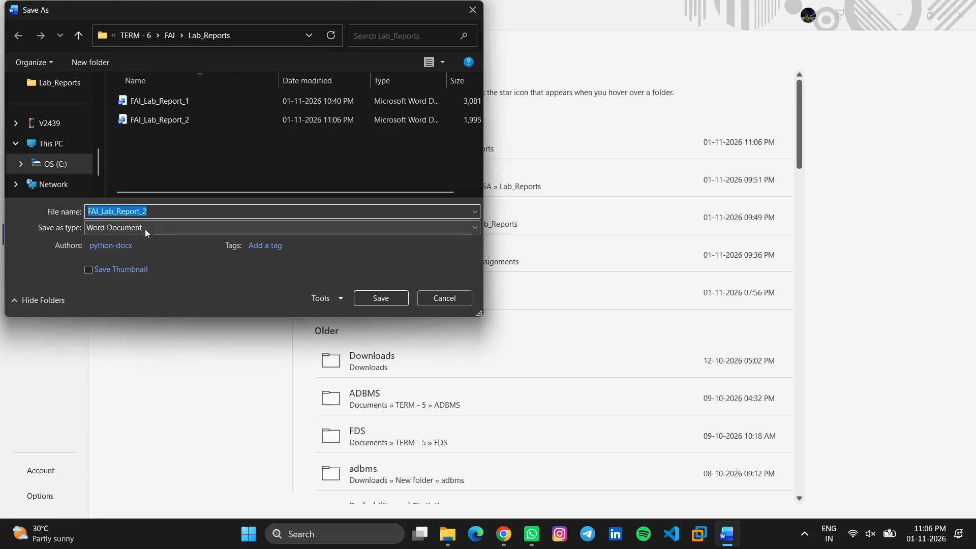
{"action": "left_click", "coordinate": [145, 227]}
{"action": "left_click", "coordinate": [148, 298]}
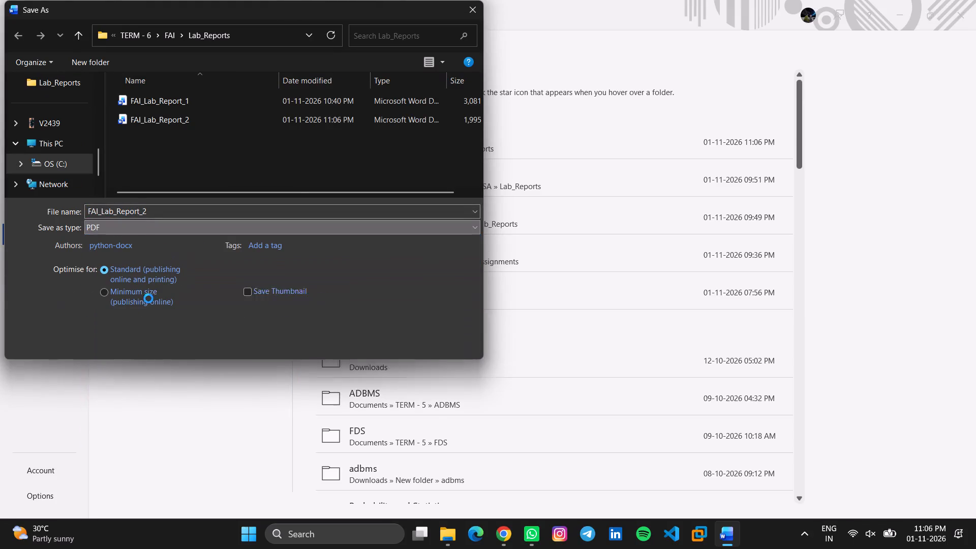
{"action": "left_click", "coordinate": [373, 334]}
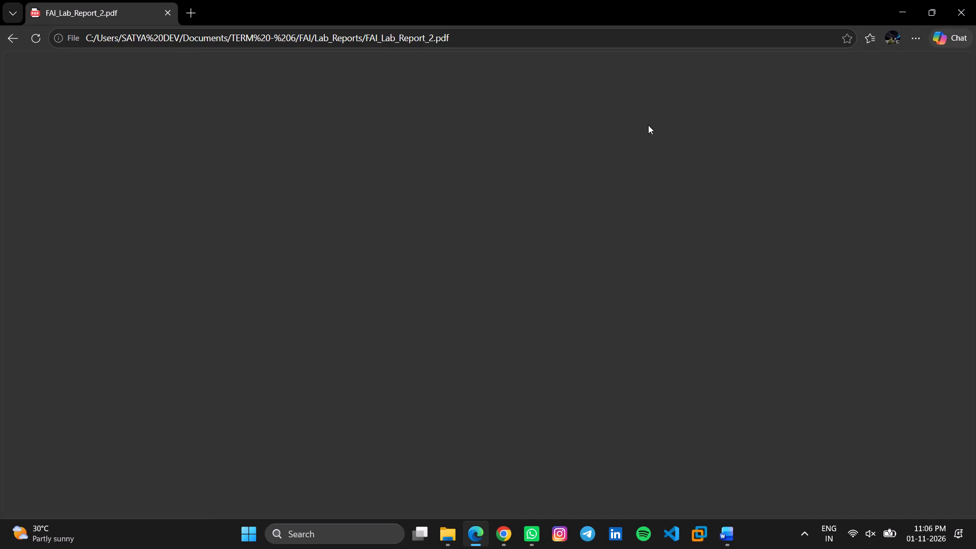
{"action": "left_click", "coordinate": [975, 0]}
{"action": "left_click", "coordinate": [975, 0]}
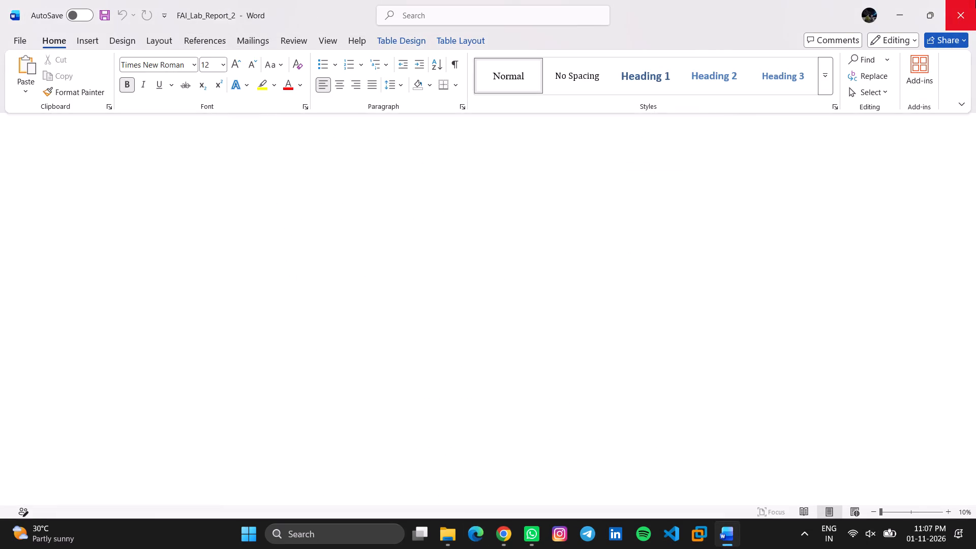
Permanently delete all of today's screenshots from Pictures > Screenshots and close that folder.
{"action": "left_click", "coordinate": [93, 15]}
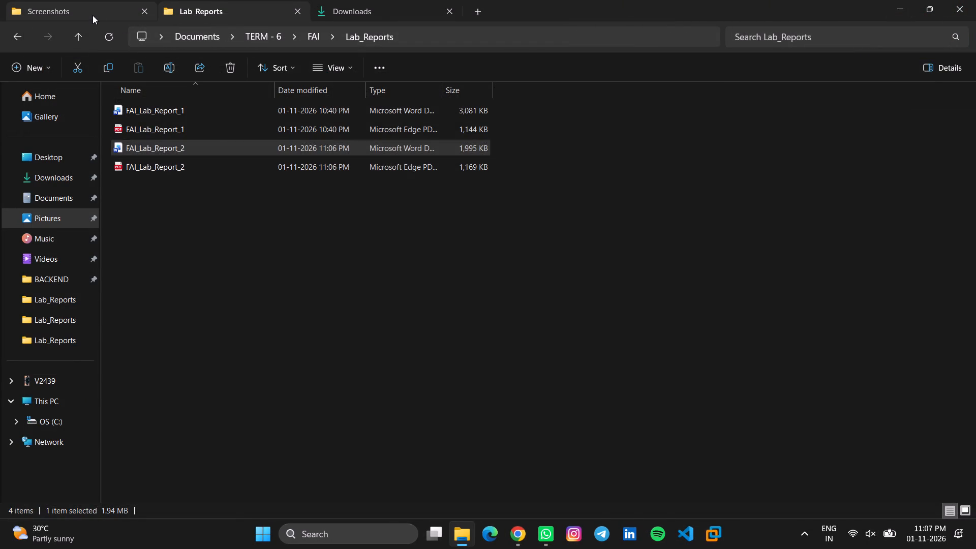
{"action": "left_click", "coordinate": [125, 88]}
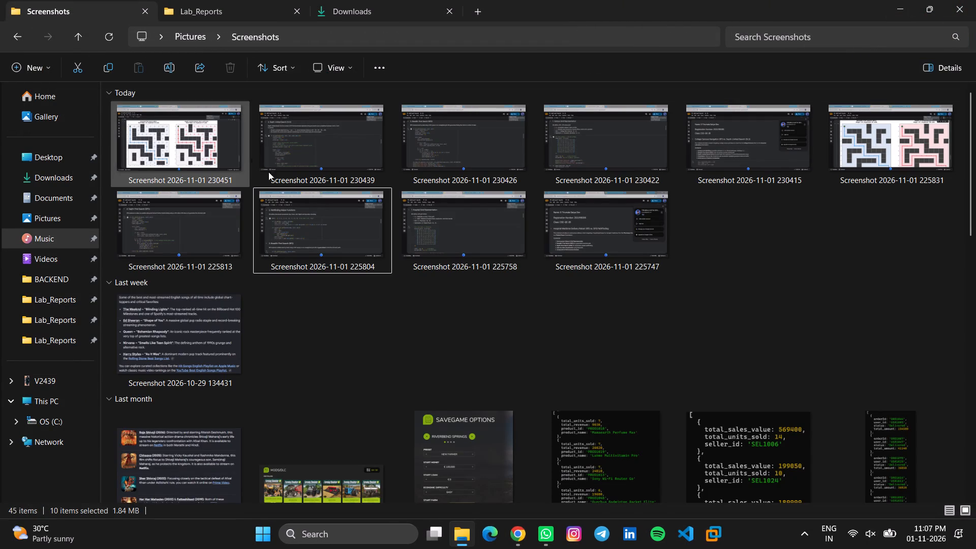
{"action": "key", "text": "shift+Delete"}
{"action": "key", "text": "Return"}
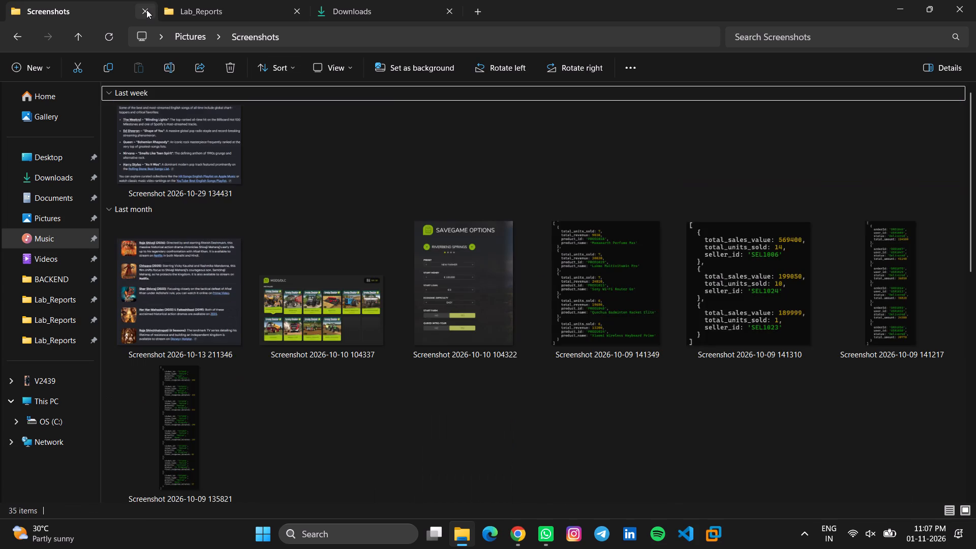
{"action": "left_click", "coordinate": [146, 10]}
{"action": "left_click", "coordinate": [185, 10]}
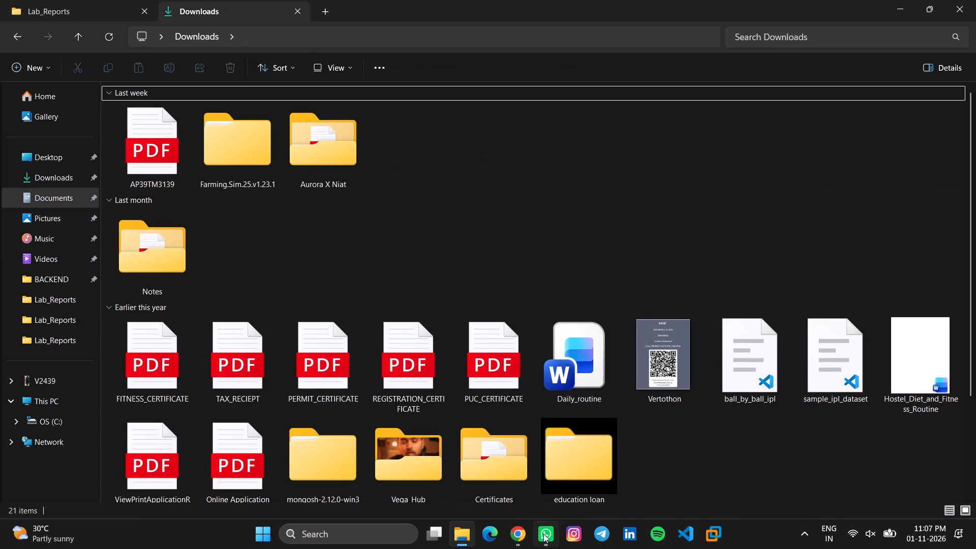
Switch to Chrome and open the Fundamentals of Artificial Intelligence assessments on the Aurora University portal.
{"action": "left_click", "coordinate": [526, 537]}
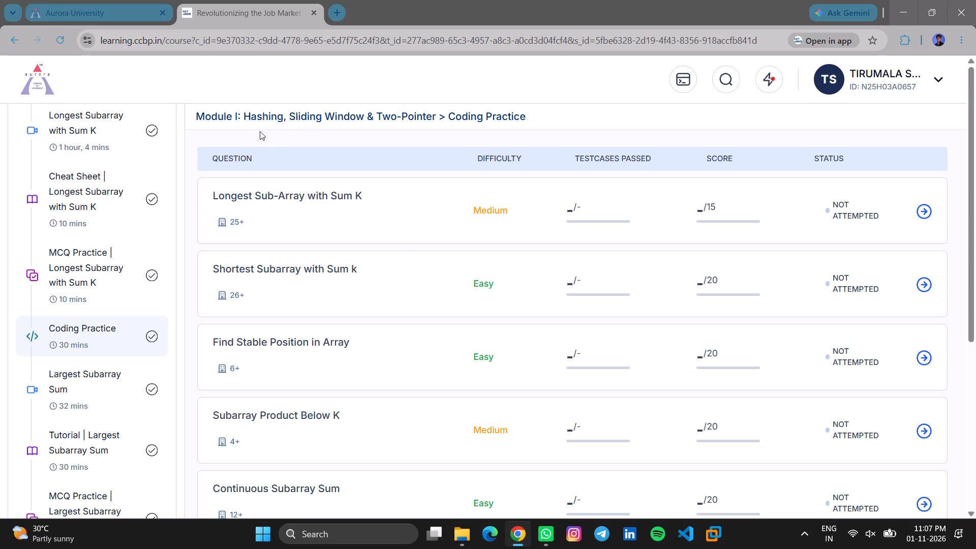
{"action": "left_click", "coordinate": [118, 0]}
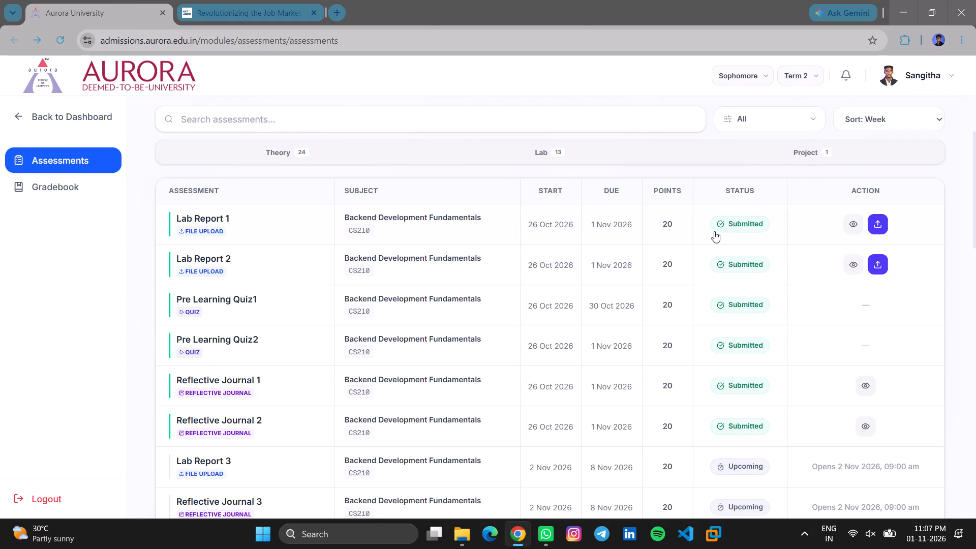
{"action": "scroll", "coordinate": [301, 205], "scroll_direction": "up", "scroll_amount": 5}
{"action": "left_click", "coordinate": [70, 119]}
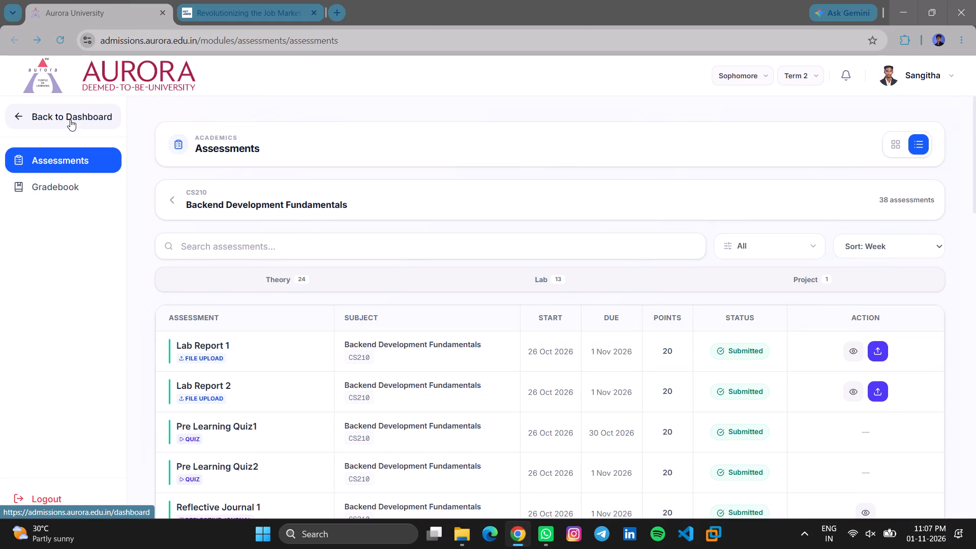
{"action": "left_click", "coordinate": [216, 331]}
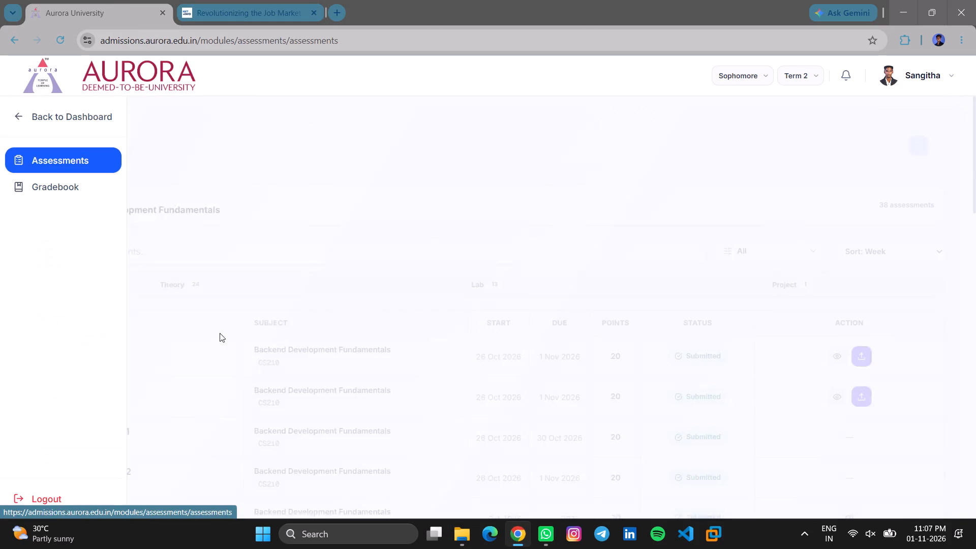
{"action": "scroll", "coordinate": [515, 199], "scroll_direction": "down", "scroll_amount": 2}
{"action": "scroll", "coordinate": [515, 199], "scroll_direction": "up", "scroll_amount": 3}
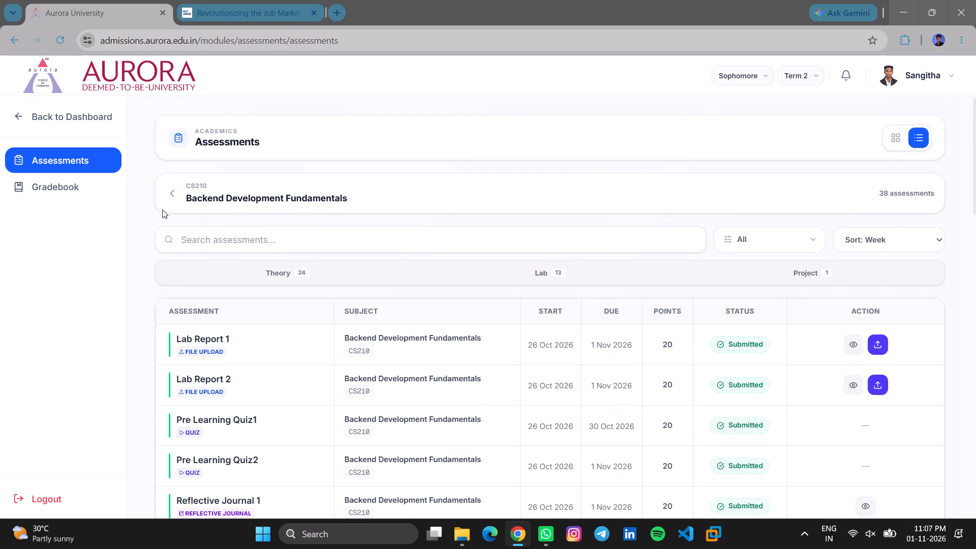
{"action": "left_click", "coordinate": [173, 202]}
{"action": "scroll", "coordinate": [383, 225], "scroll_direction": "down", "scroll_amount": 2}
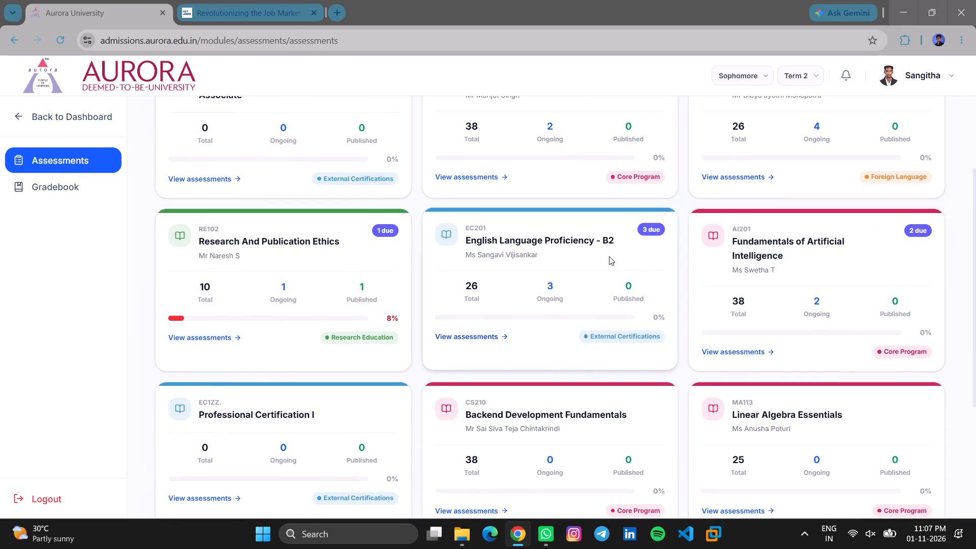
{"action": "scroll", "coordinate": [542, 278], "scroll_direction": "down", "scroll_amount": 1}
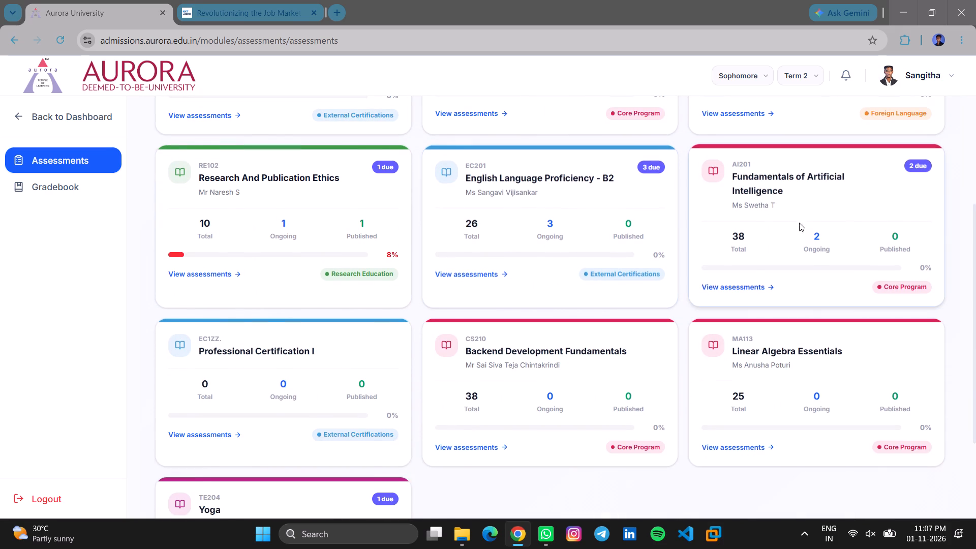
{"action": "left_click", "coordinate": [796, 217]}
Submit the FAI_Lab_Report_1 PDF from TERM - 6 > FAI > Lab_Reports for the Lab Report 1 assessment.
{"action": "left_click", "coordinate": [862, 157]}
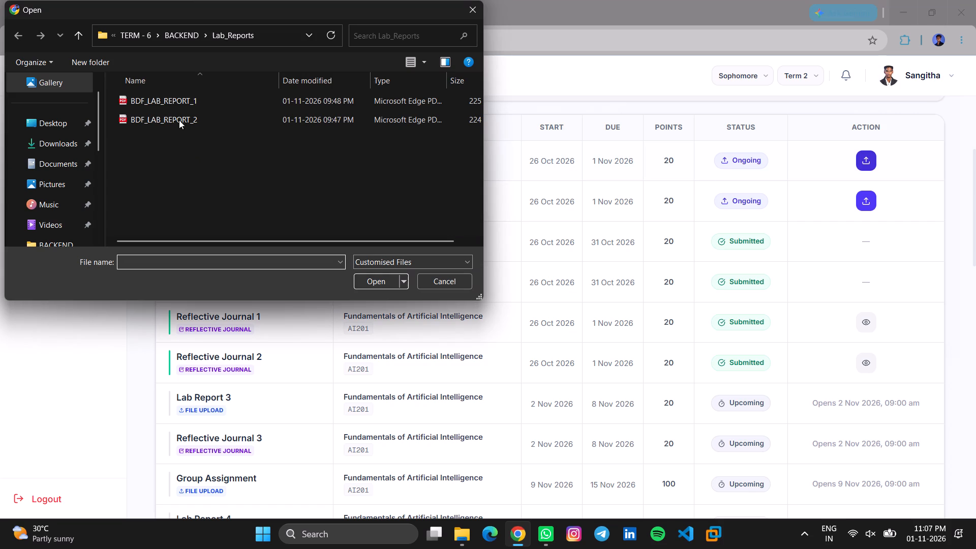
{"action": "left_click", "coordinate": [139, 35]}
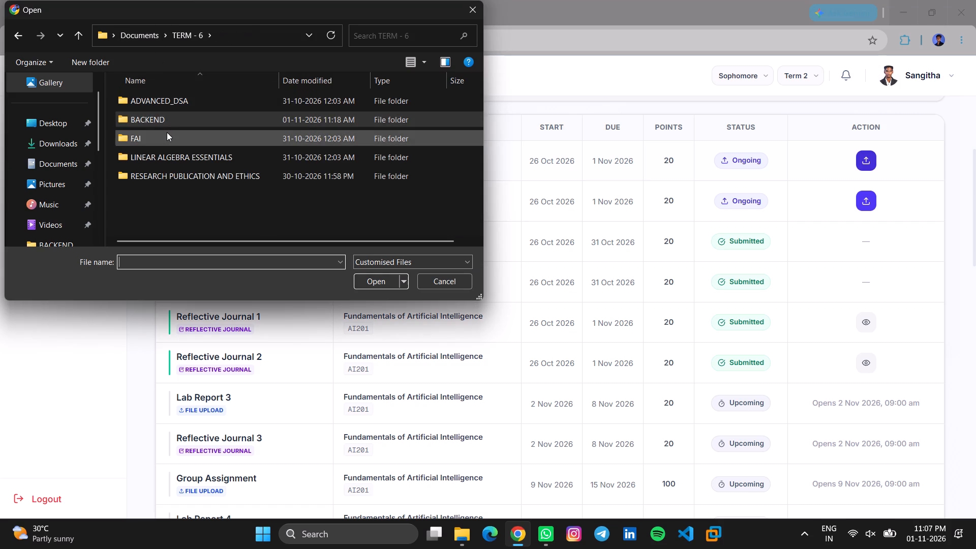
{"action": "triple_click", "coordinate": [164, 135]}
{"action": "double_click", "coordinate": [162, 124]}
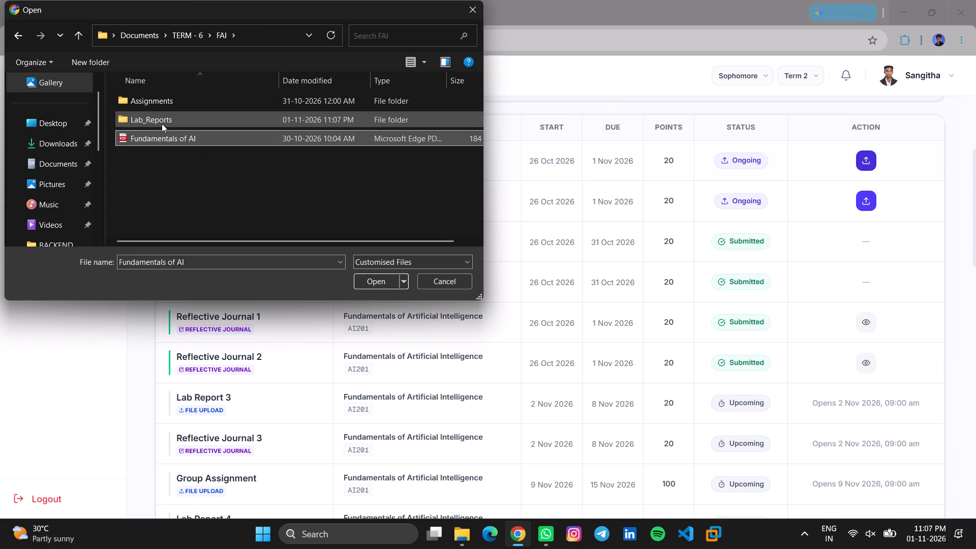
{"action": "double_click", "coordinate": [179, 111]}
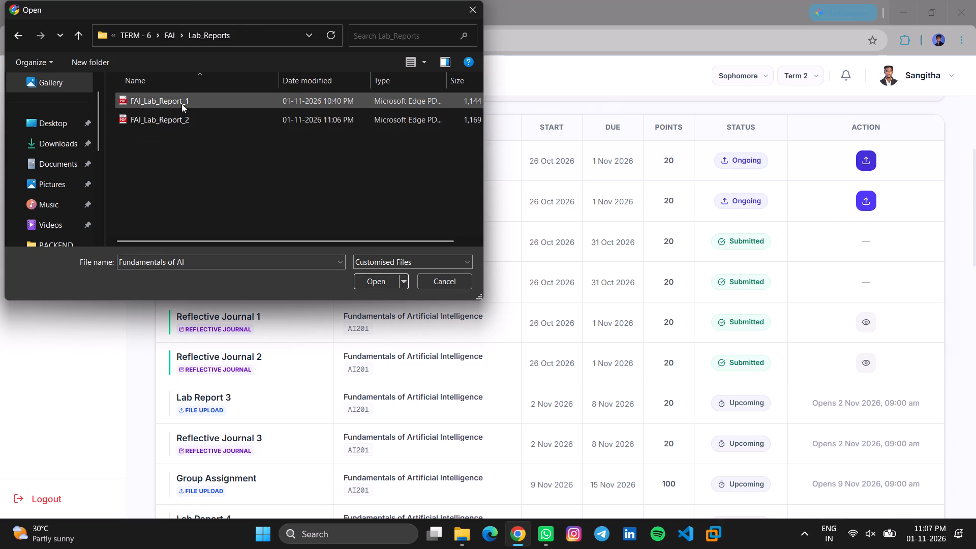
{"action": "left_click", "coordinate": [183, 98]}
{"action": "left_click", "coordinate": [382, 280]}
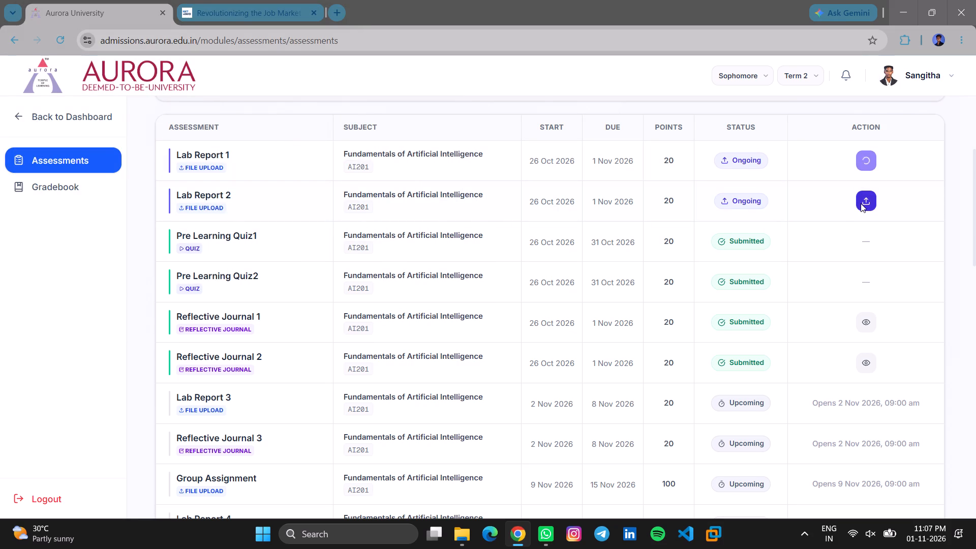
Submit the FAI_Lab_Report_2 PDF from the same folder for the Lab Report 2 assessment.
{"action": "left_click", "coordinate": [861, 203]}
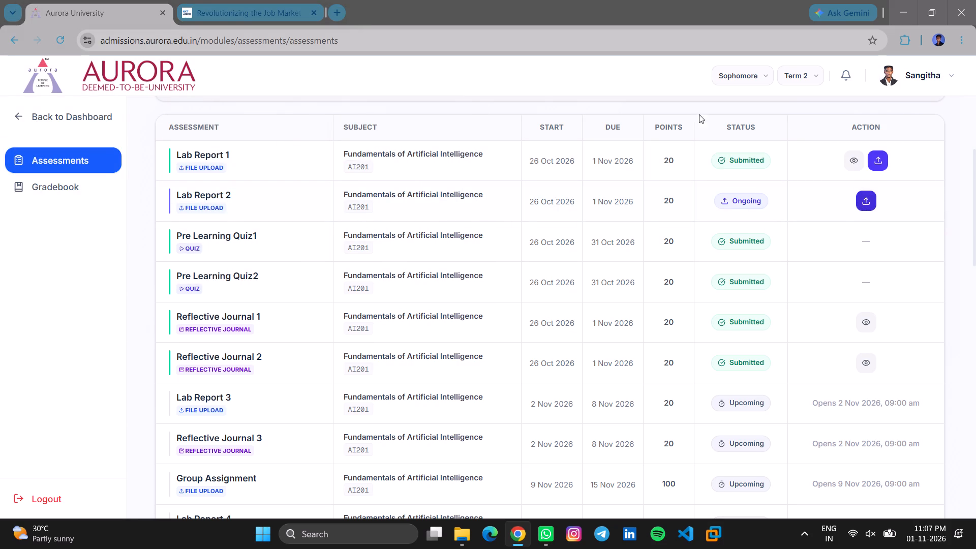
{"action": "left_click", "coordinate": [179, 117]}
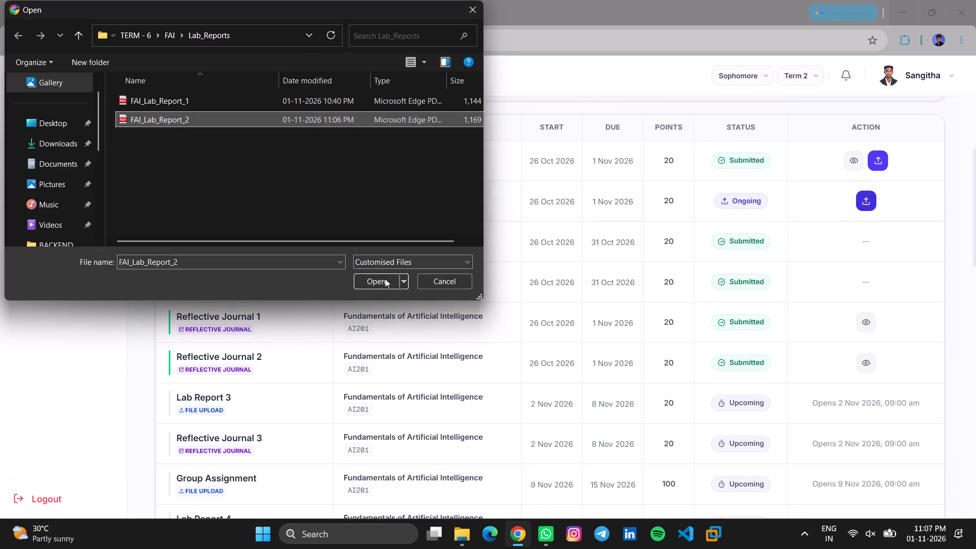
{"action": "left_click", "coordinate": [383, 280]}
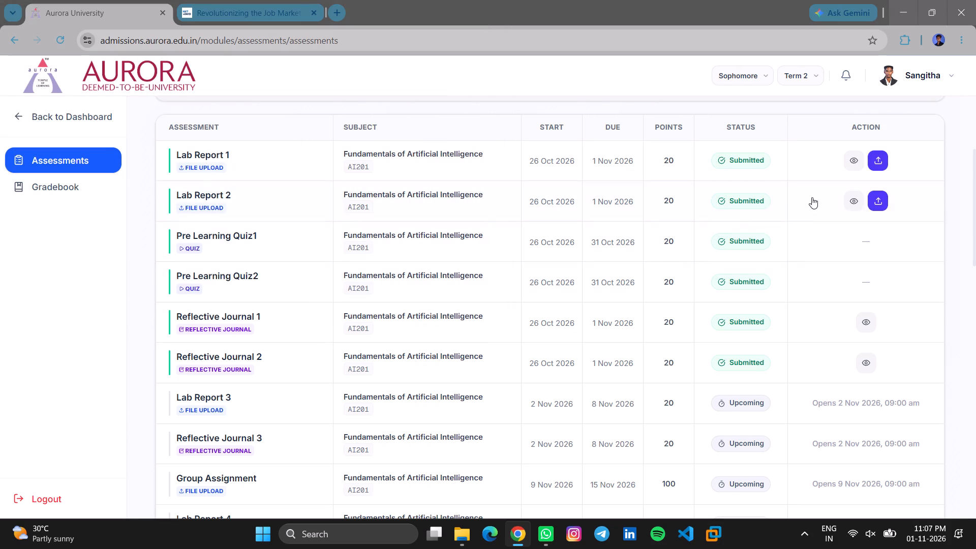
Open the submitted Lab Report 1 PDF from the portal and review its pages, including the output screenshots.
{"action": "left_click", "coordinate": [850, 158]}
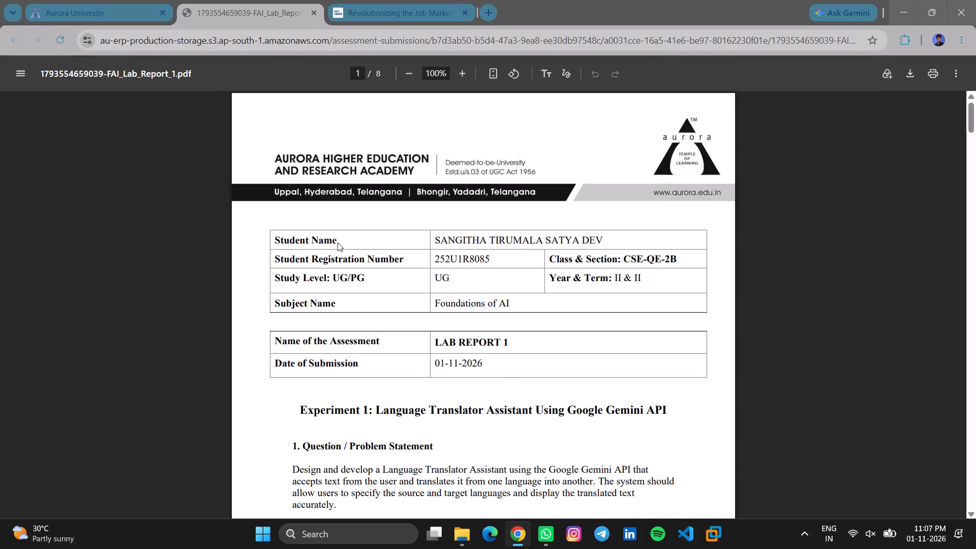
{"action": "scroll", "coordinate": [464, 199], "scroll_direction": "down", "scroll_amount": 13}
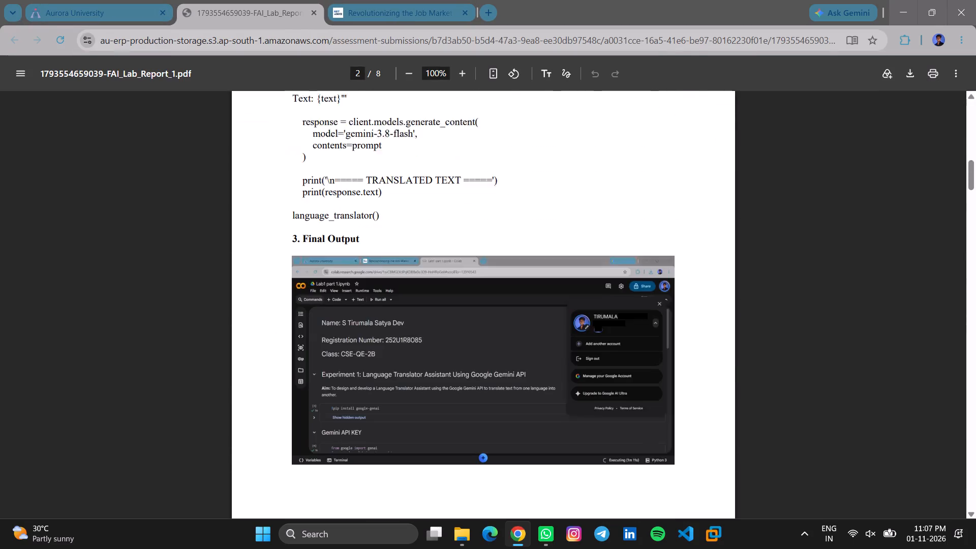
{"action": "scroll", "coordinate": [464, 200], "scroll_direction": "down", "scroll_amount": 16}
{"action": "scroll", "coordinate": [469, 216], "scroll_direction": "down", "scroll_amount": 9}
Check the Experiment 1 Colab link in the submitted Lab Report 1 PDF by viewing its notebook, then return to the report.
{"action": "left_click", "coordinate": [403, 156]}
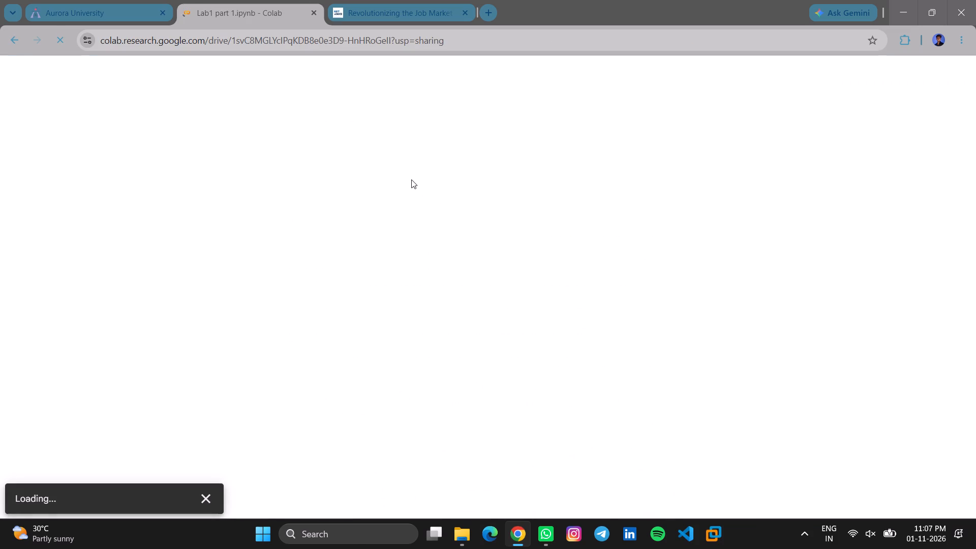
{"action": "scroll", "coordinate": [396, 182], "scroll_direction": "down", "scroll_amount": 5}
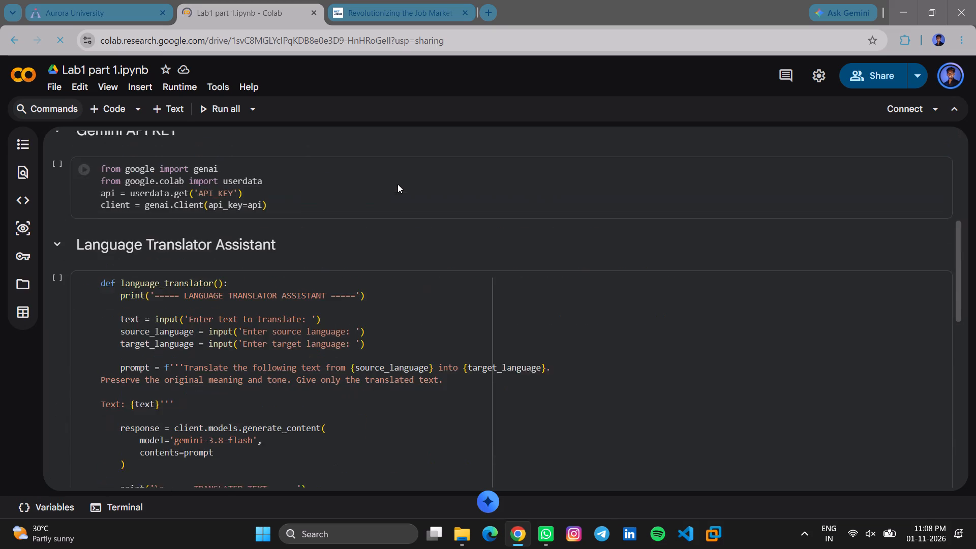
{"action": "scroll", "coordinate": [401, 186], "scroll_direction": "down", "scroll_amount": 7}
{"action": "scroll", "coordinate": [413, 198], "scroll_direction": "up", "scroll_amount": 2}
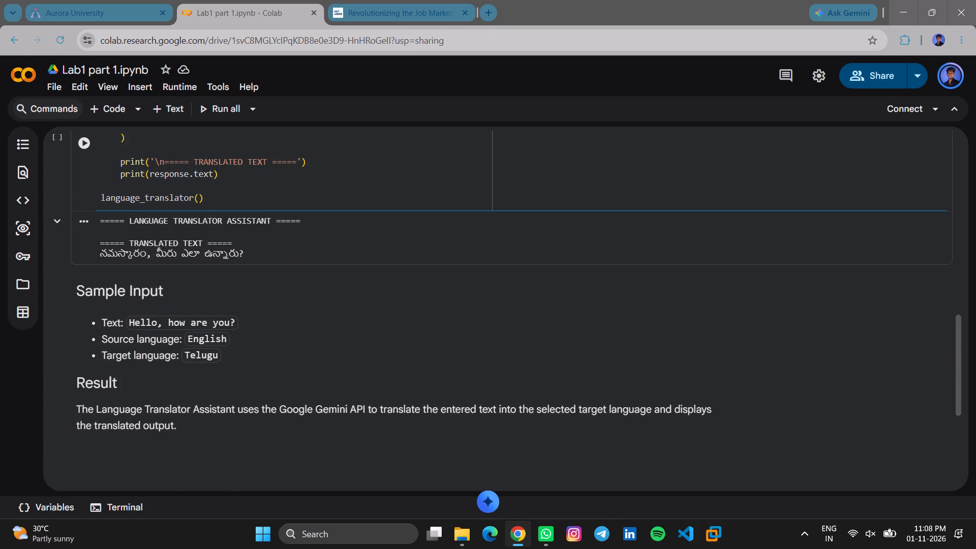
{"action": "left_click", "coordinate": [14, 44]}
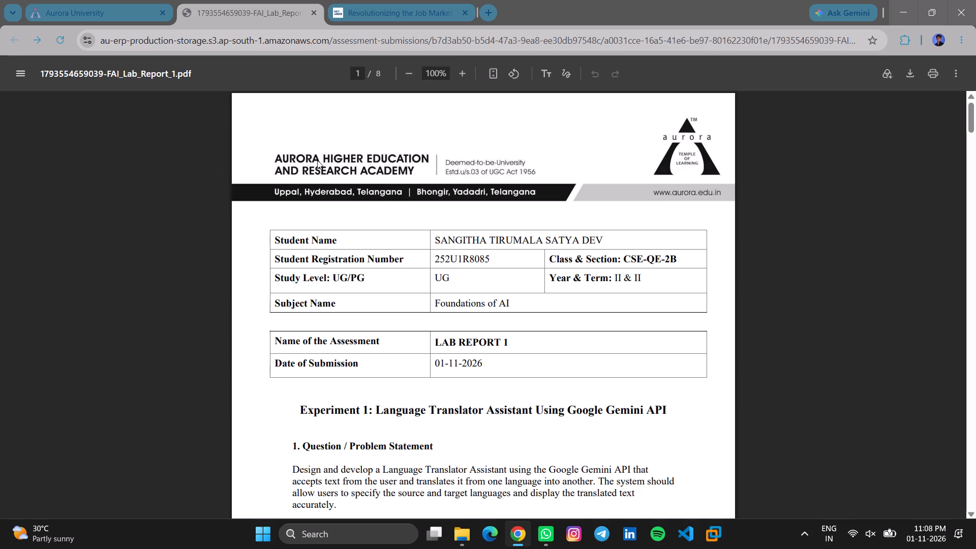
Check the Experiment 2 Colab link in the submitted Lab Report 1 by reviewing its notebook, then close the report.
{"action": "scroll", "coordinate": [269, 156], "scroll_direction": "down", "scroll_amount": 20}
{"action": "scroll", "coordinate": [269, 156], "scroll_direction": "down", "scroll_amount": 16}
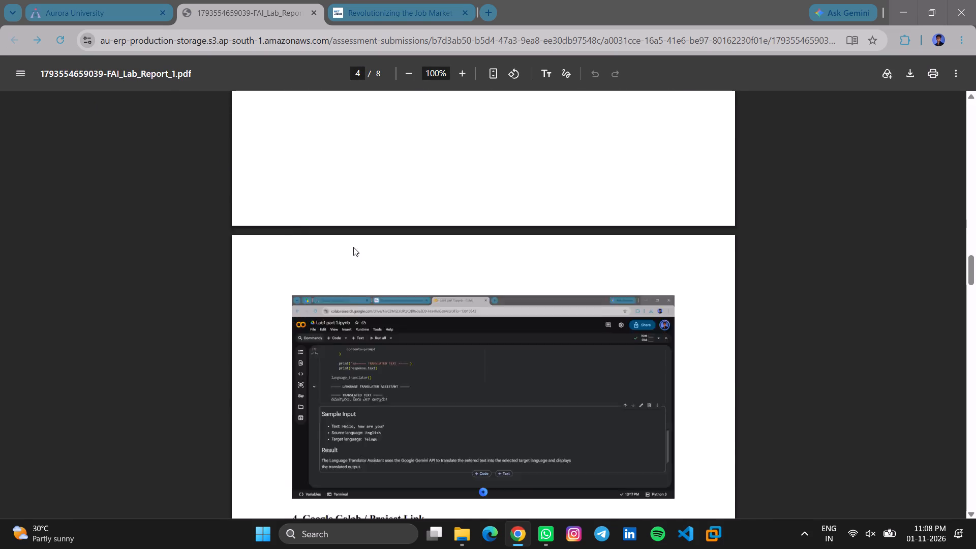
{"action": "scroll", "coordinate": [353, 248], "scroll_direction": "down", "scroll_amount": 12}
{"action": "scroll", "coordinate": [353, 248], "scroll_direction": "down", "scroll_amount": 14}
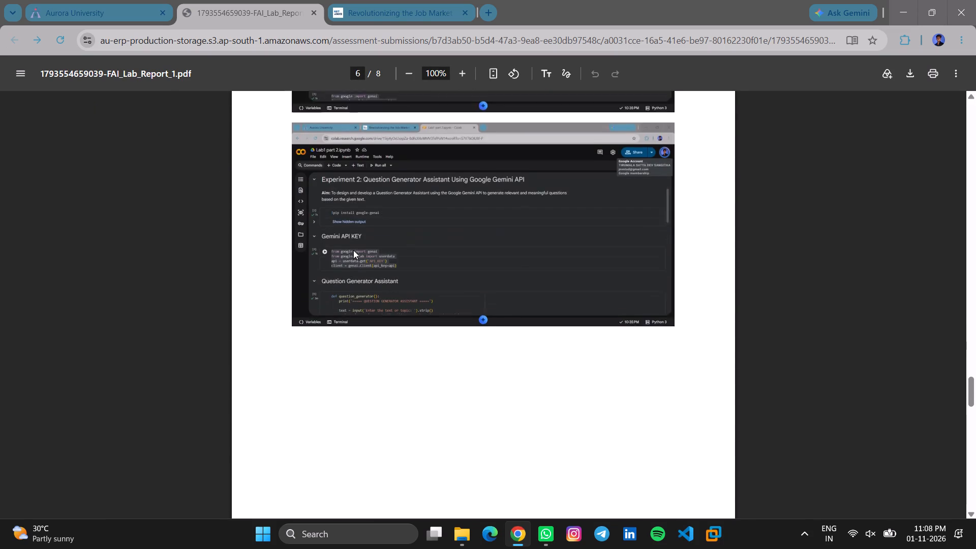
{"action": "scroll", "coordinate": [353, 250], "scroll_direction": "down", "scroll_amount": 4}
{"action": "scroll", "coordinate": [353, 250], "scroll_direction": "up", "scroll_amount": 2}
{"action": "scroll", "coordinate": [353, 250], "scroll_direction": "down", "scroll_amount": 13}
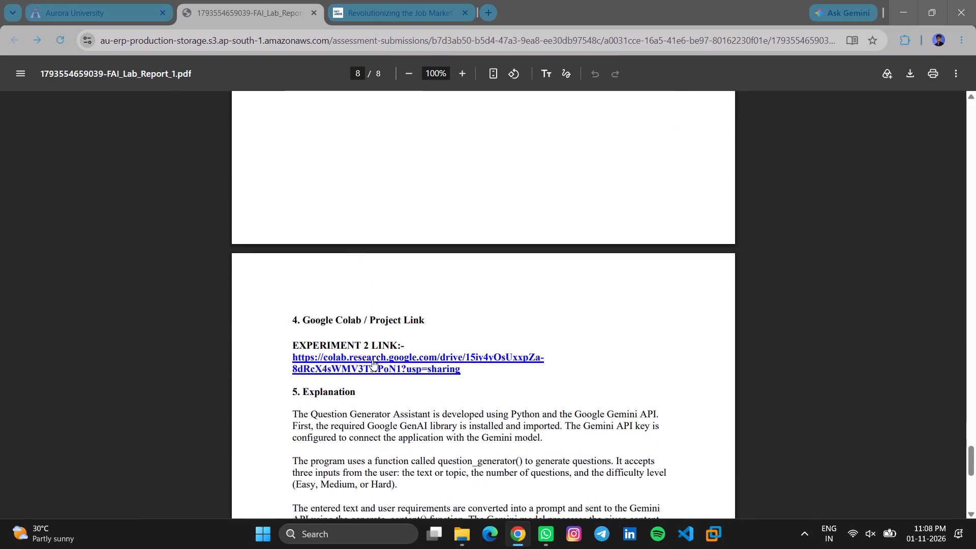
{"action": "left_click", "coordinate": [371, 359]}
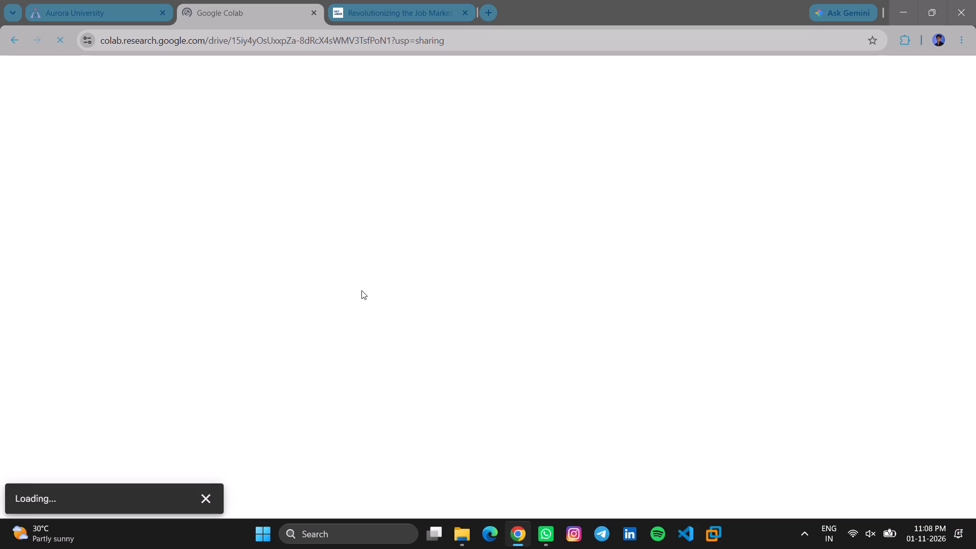
{"action": "scroll", "coordinate": [288, 222], "scroll_direction": "down", "scroll_amount": 20}
{"action": "scroll", "coordinate": [288, 222], "scroll_direction": "down", "scroll_amount": 1}
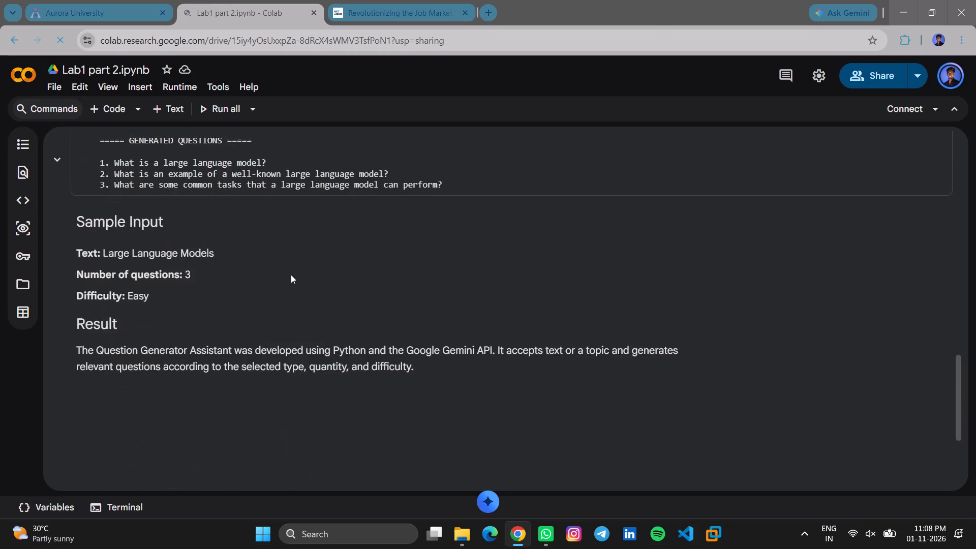
{"action": "scroll", "coordinate": [291, 274], "scroll_direction": "down", "scroll_amount": 2}
{"action": "scroll", "coordinate": [315, 294], "scroll_direction": "up", "scroll_amount": 16}
{"action": "scroll", "coordinate": [328, 307], "scroll_direction": "up", "scroll_amount": 7}
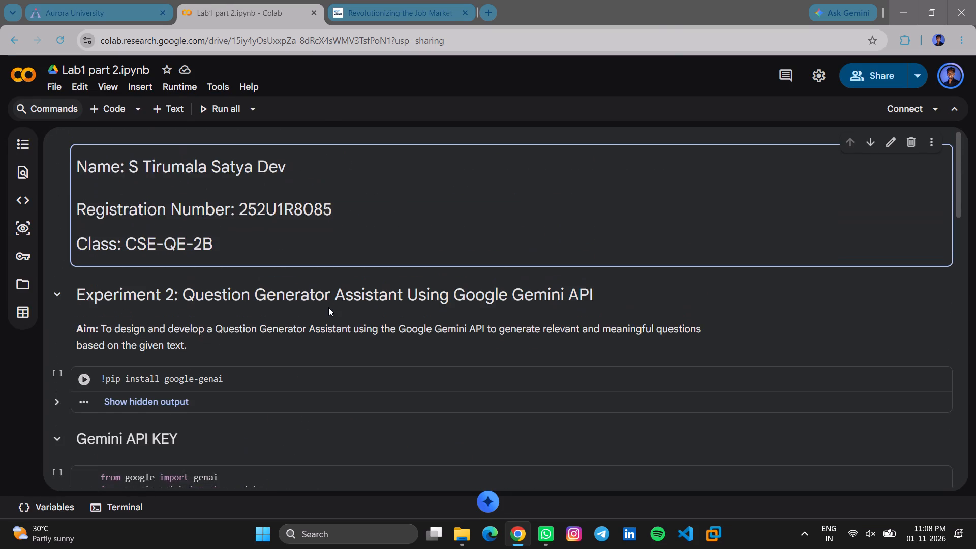
{"action": "scroll", "coordinate": [322, 305], "scroll_direction": "down", "scroll_amount": 12}
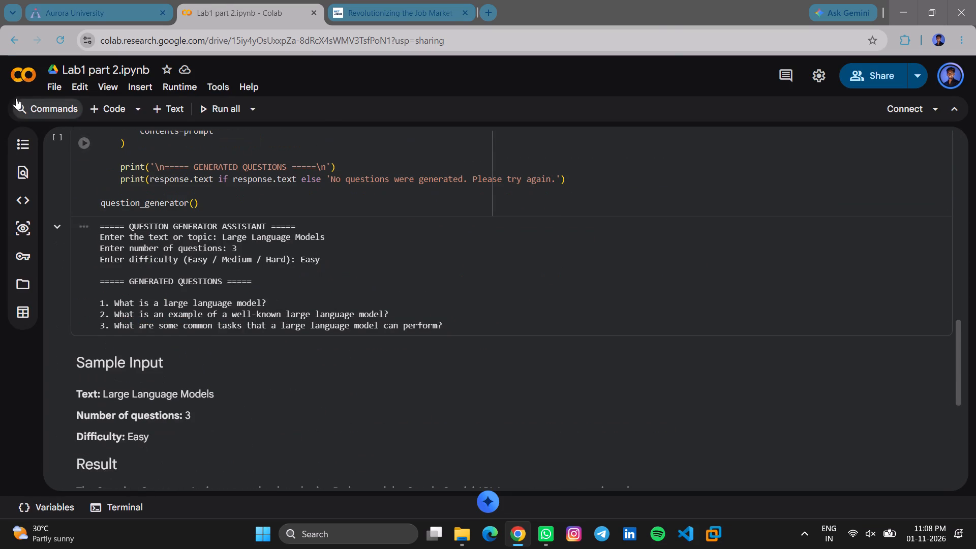
{"action": "left_click", "coordinate": [8, 42]}
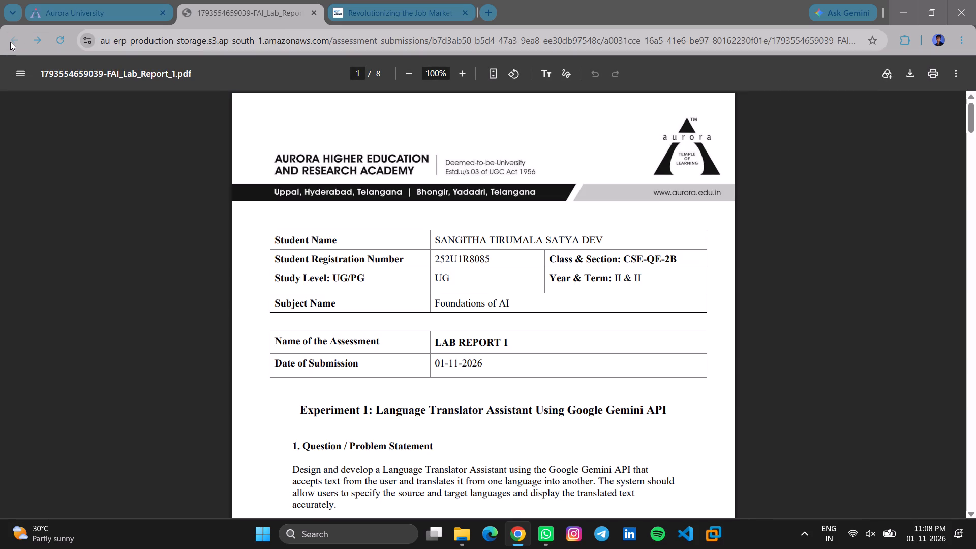
{"action": "left_click", "coordinate": [314, 13]}
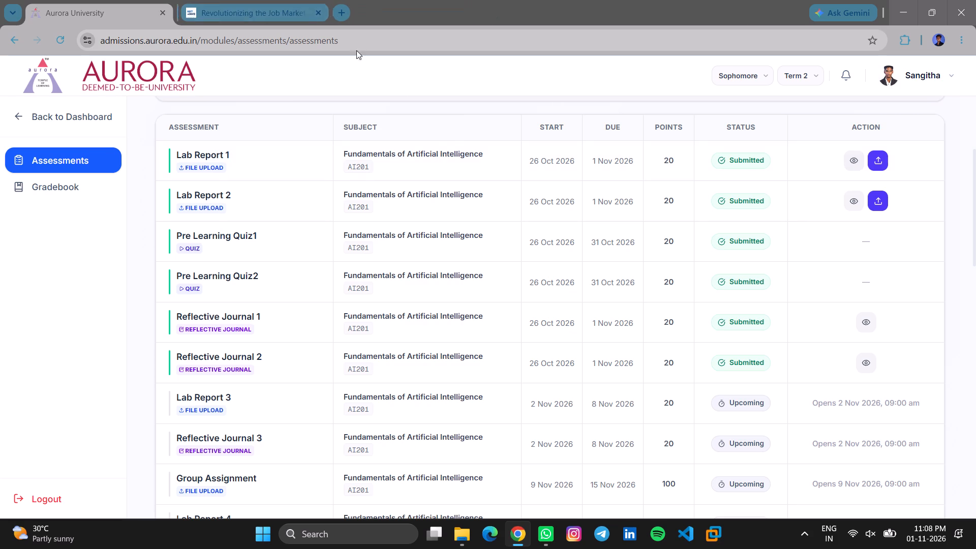
Open the submitted Lab Report 2 PDF and check the Problem 1 Hospital Delivery Robot Colab link, then return to the report.
{"action": "left_click", "coordinate": [856, 205]}
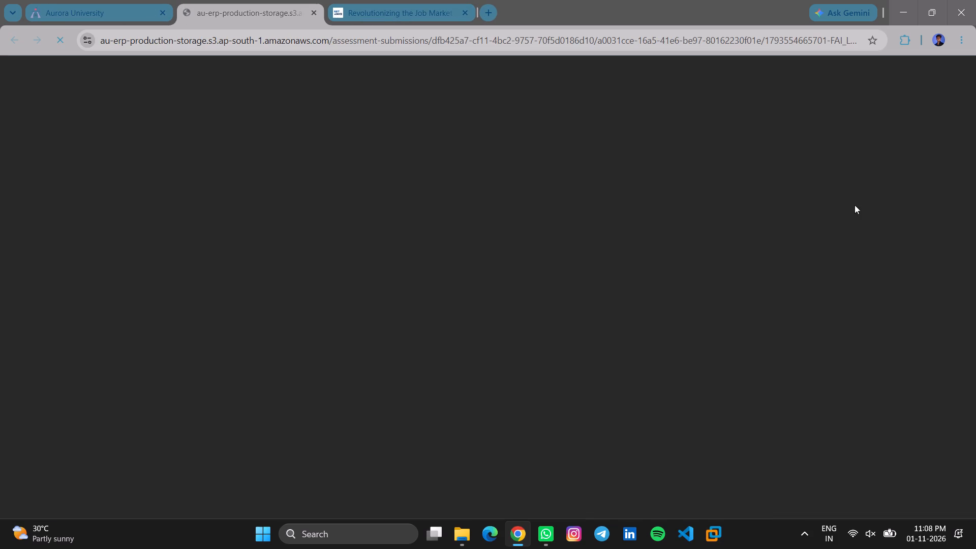
{"action": "scroll", "coordinate": [401, 214], "scroll_direction": "down", "scroll_amount": 16}
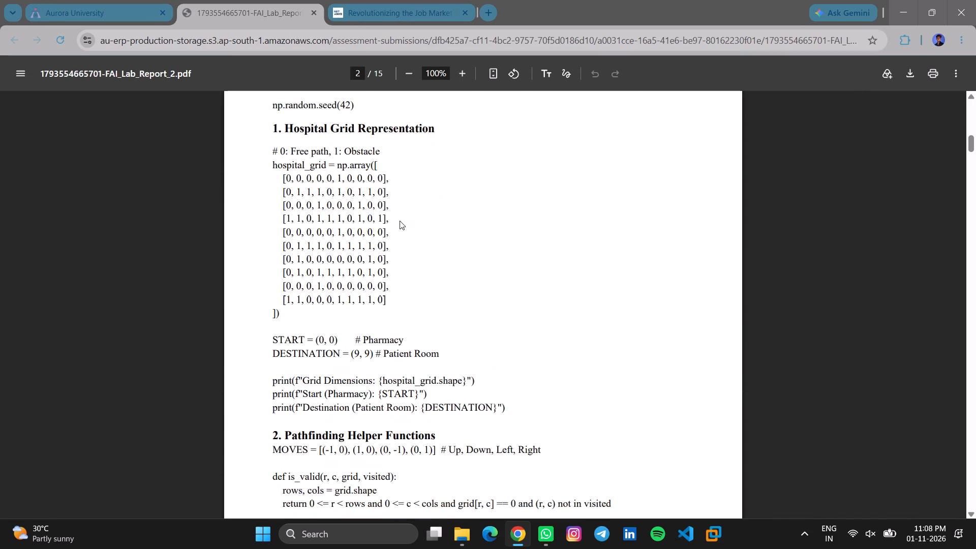
{"action": "scroll", "coordinate": [400, 221], "scroll_direction": "down", "scroll_amount": 20}
{"action": "scroll", "coordinate": [400, 221], "scroll_direction": "down", "scroll_amount": 20}
{"action": "scroll", "coordinate": [400, 221], "scroll_direction": "down", "scroll_amount": 2}
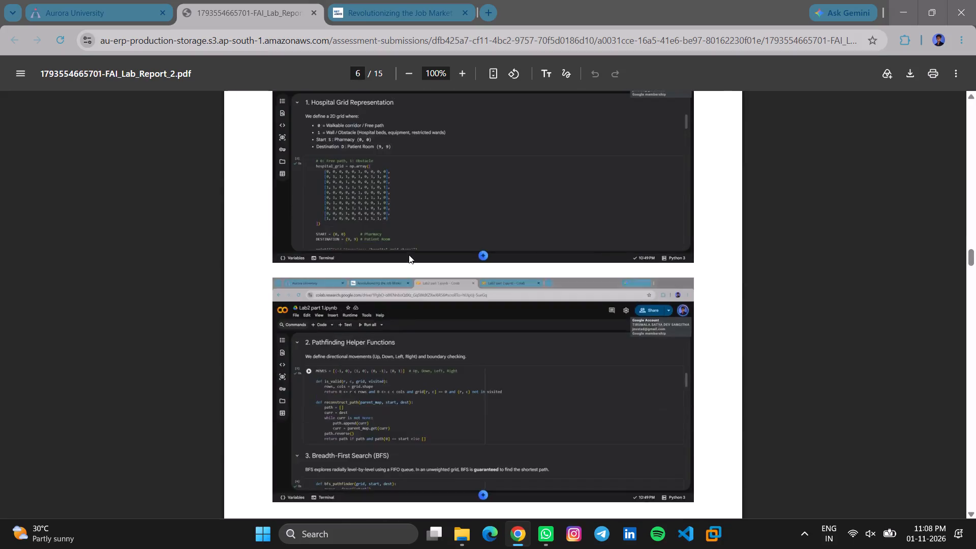
{"action": "scroll", "coordinate": [409, 255], "scroll_direction": "down", "scroll_amount": 16}
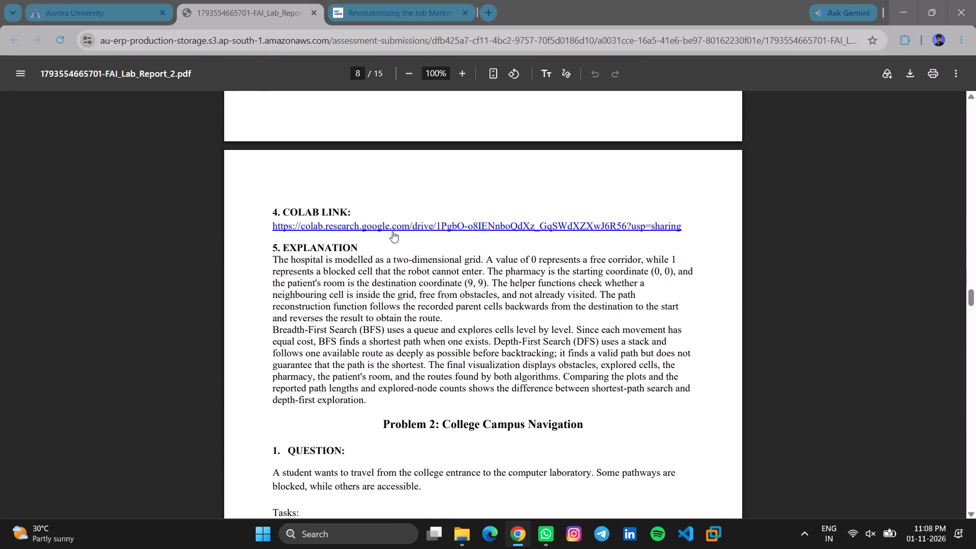
{"action": "left_click", "coordinate": [392, 228]}
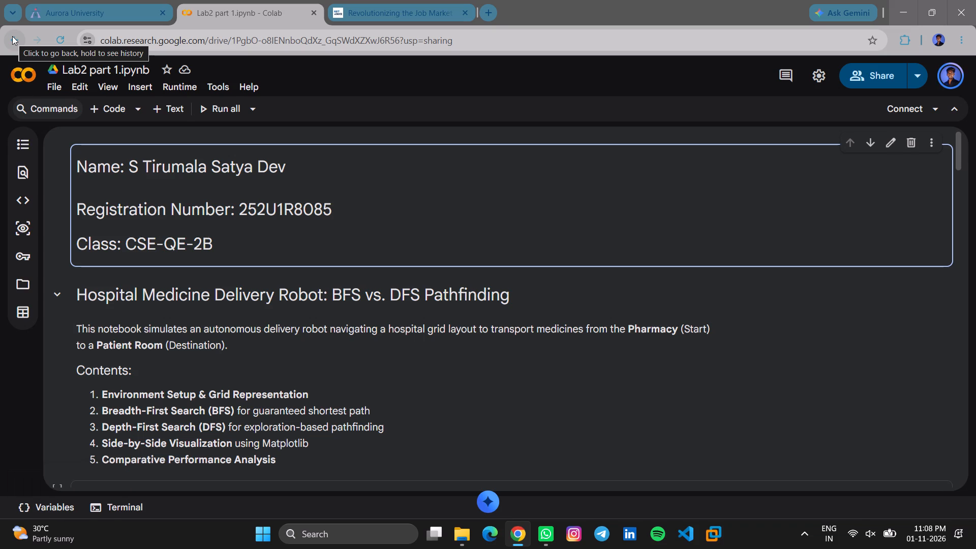
{"action": "left_click", "coordinate": [12, 36]}
Review the rest of the submitted Lab Report 2 and check its Problem 2 College Campus Navigation Colab link, then close it.
{"action": "scroll", "coordinate": [384, 182], "scroll_direction": "down", "scroll_amount": 6}
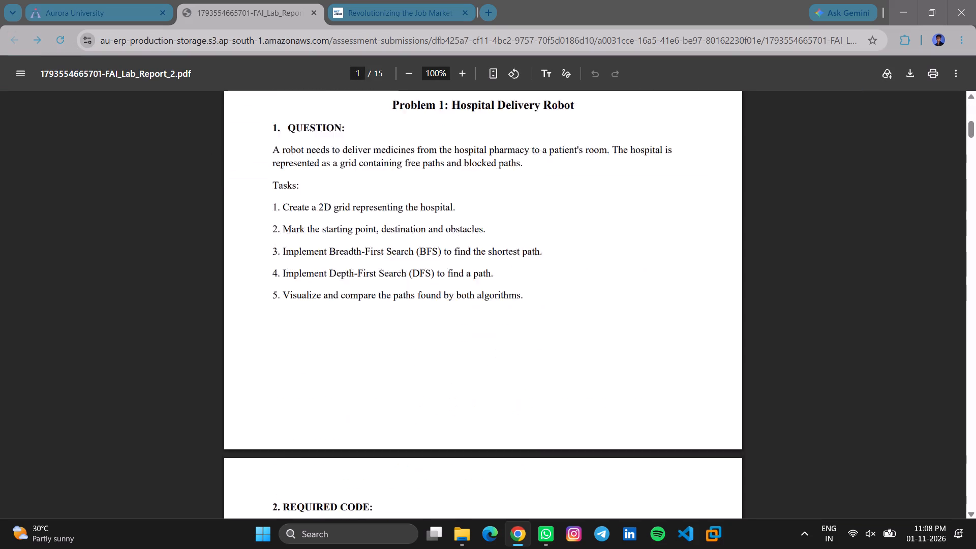
{"action": "scroll", "coordinate": [387, 197], "scroll_direction": "down", "scroll_amount": 20}
{"action": "scroll", "coordinate": [387, 197], "scroll_direction": "down", "scroll_amount": 16}
{"action": "scroll", "coordinate": [411, 219], "scroll_direction": "down", "scroll_amount": 6}
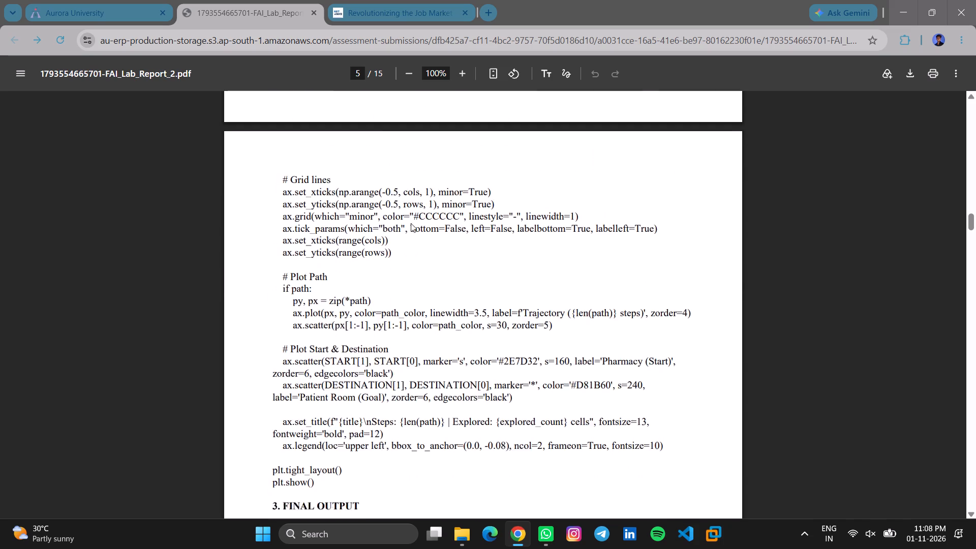
{"action": "scroll", "coordinate": [411, 223], "scroll_direction": "down", "scroll_amount": 19}
{"action": "scroll", "coordinate": [415, 231], "scroll_direction": "down", "scroll_amount": 8}
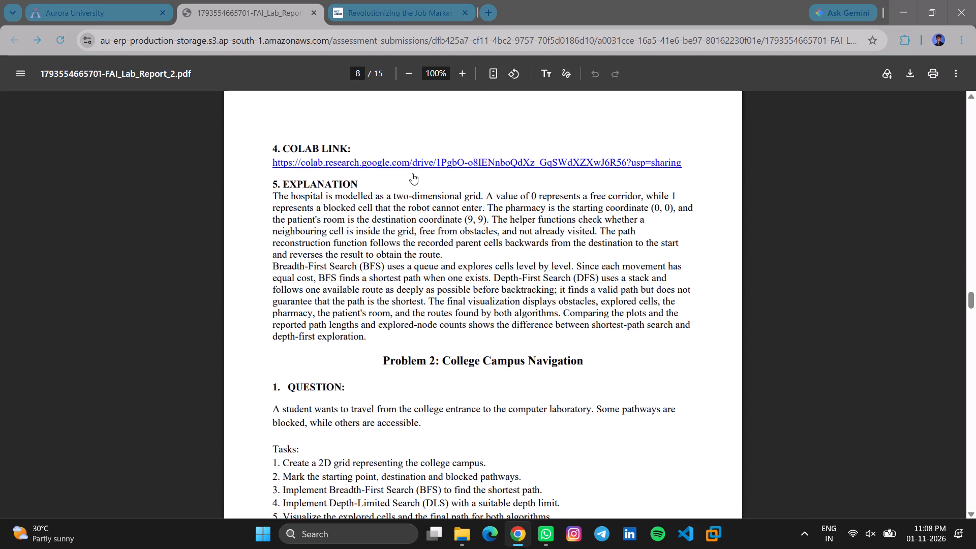
{"action": "scroll", "coordinate": [408, 165], "scroll_direction": "down", "scroll_amount": 4}
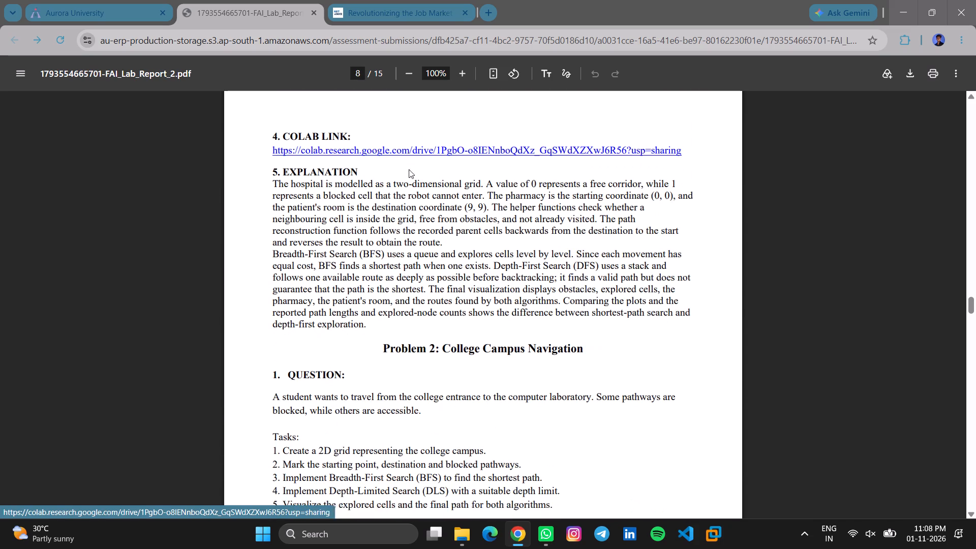
{"action": "scroll", "coordinate": [409, 169], "scroll_direction": "down", "scroll_amount": 20}
{"action": "scroll", "coordinate": [409, 169], "scroll_direction": "down", "scroll_amount": 20}
{"action": "scroll", "coordinate": [409, 169], "scroll_direction": "down", "scroll_amount": 9}
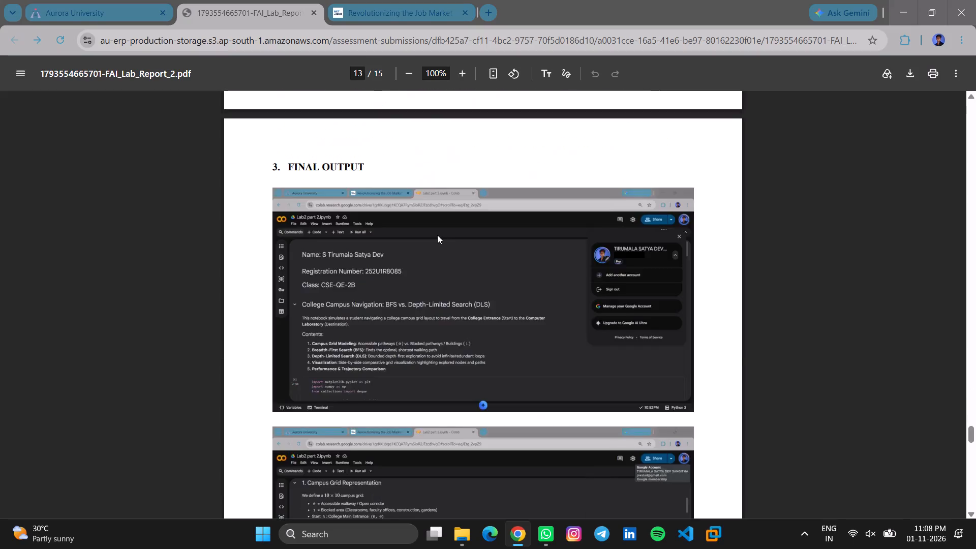
{"action": "scroll", "coordinate": [437, 235], "scroll_direction": "down", "scroll_amount": 9}
{"action": "scroll", "coordinate": [437, 235], "scroll_direction": "down", "scroll_amount": 20}
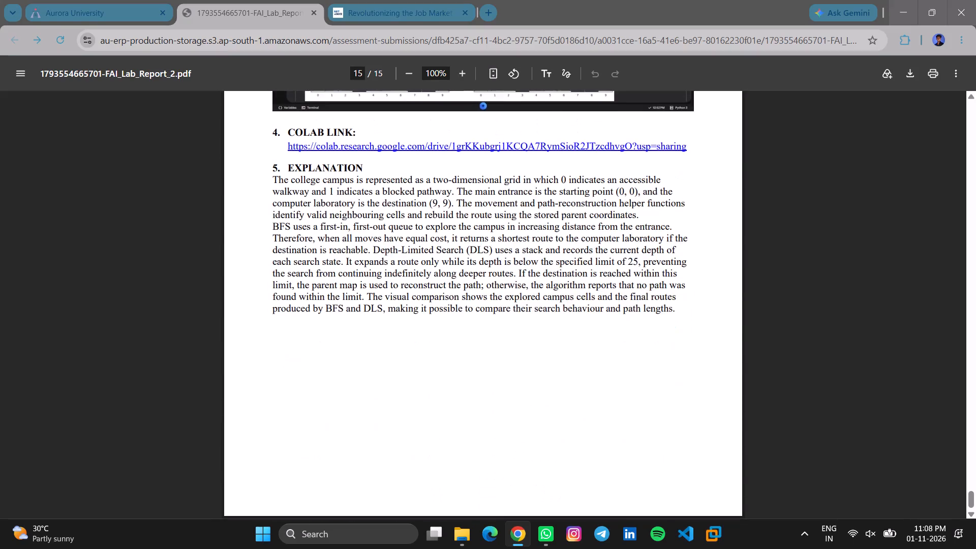
{"action": "left_click", "coordinate": [432, 147]}
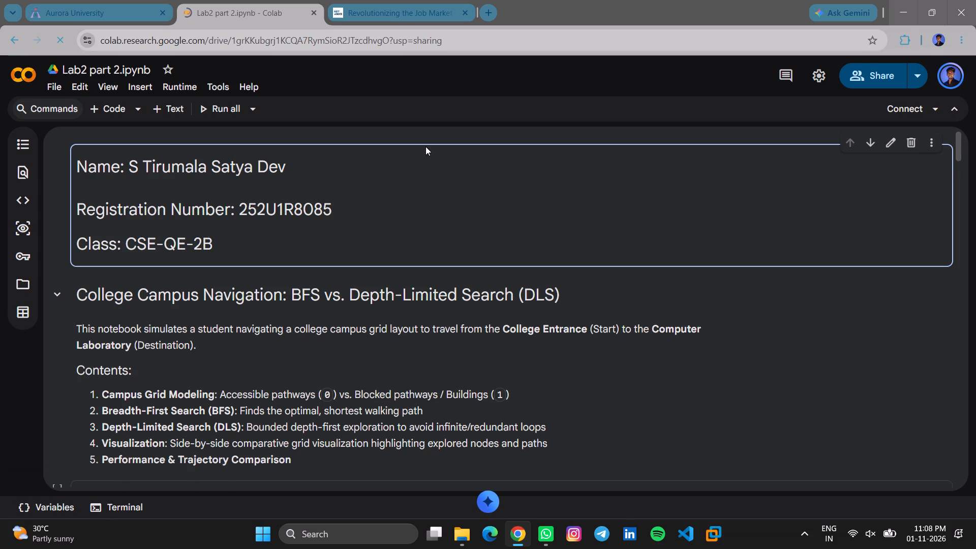
{"action": "key", "text": "ctrl+w"}
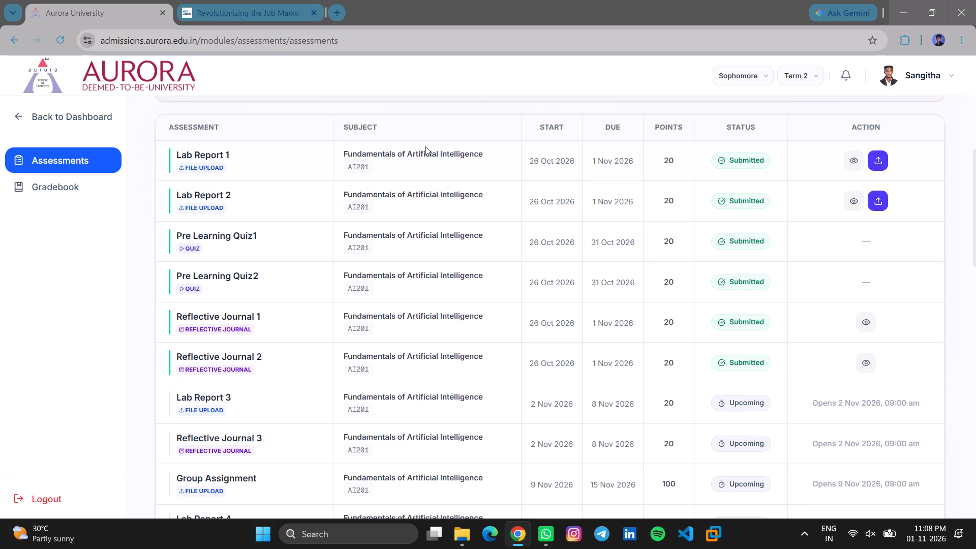
Return to the Assessments overview on the Aurora University portal and examine the course cards for assessments still due.
{"action": "scroll", "coordinate": [279, 191], "scroll_direction": "up", "scroll_amount": 2}
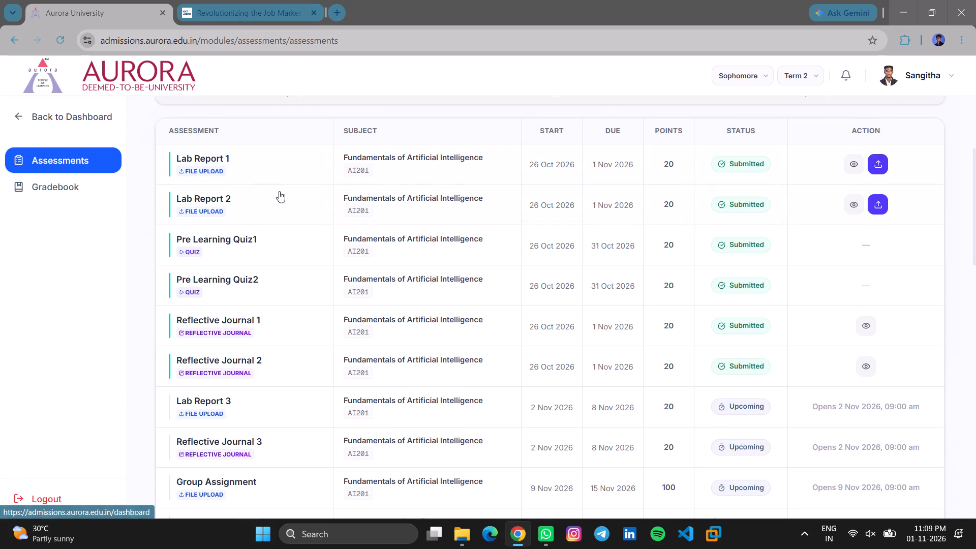
{"action": "scroll", "coordinate": [279, 191], "scroll_direction": "up", "scroll_amount": 1}
{"action": "left_click", "coordinate": [170, 195]}
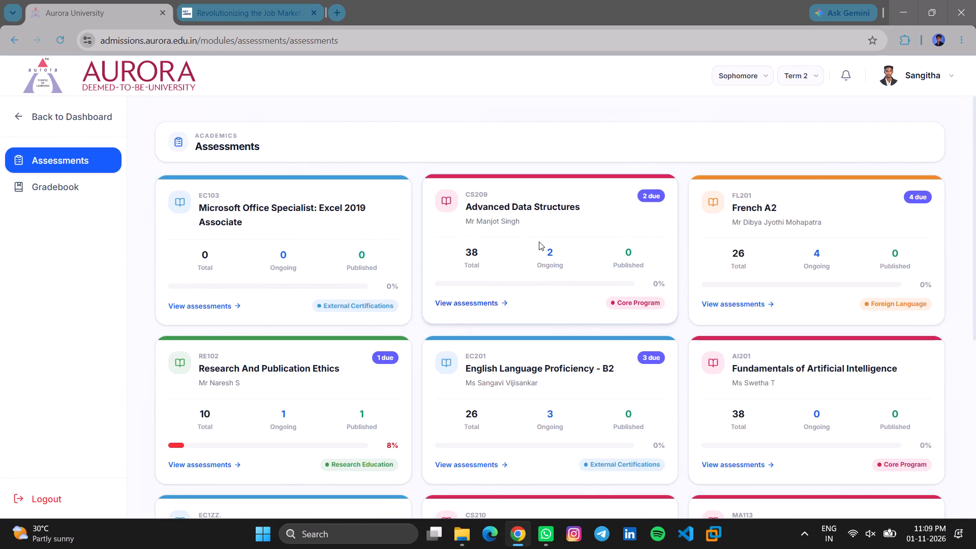
{"action": "scroll", "coordinate": [394, 271], "scroll_direction": "down", "scroll_amount": 3}
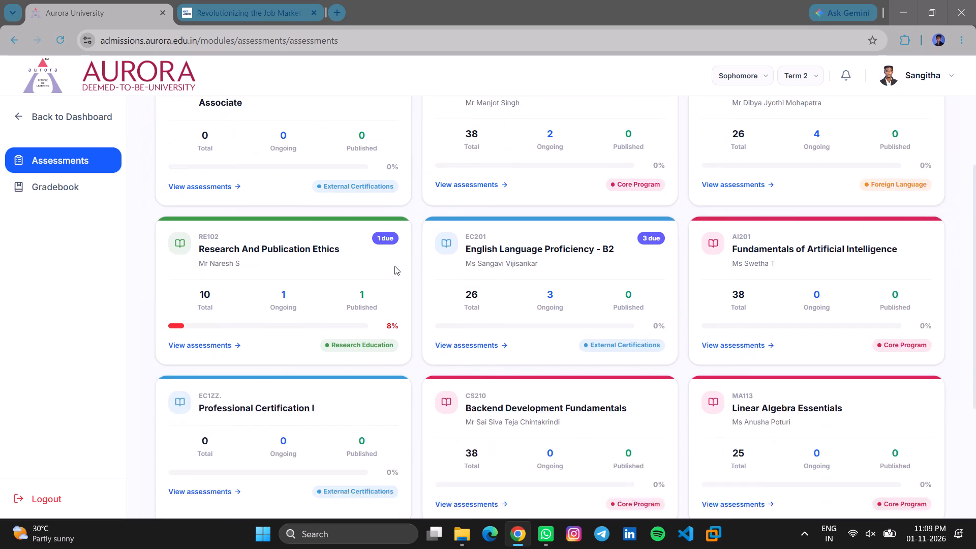
{"action": "scroll", "coordinate": [394, 266], "scroll_direction": "down", "scroll_amount": 1}
{"action": "scroll", "coordinate": [328, 305], "scroll_direction": "up", "scroll_amount": 2}
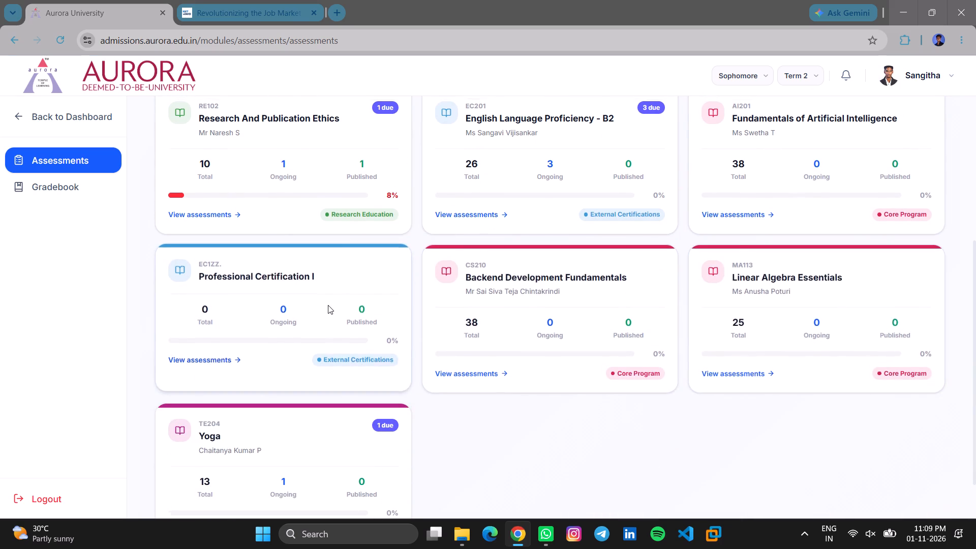
{"action": "scroll", "coordinate": [390, 177], "scroll_direction": "down", "scroll_amount": 2}
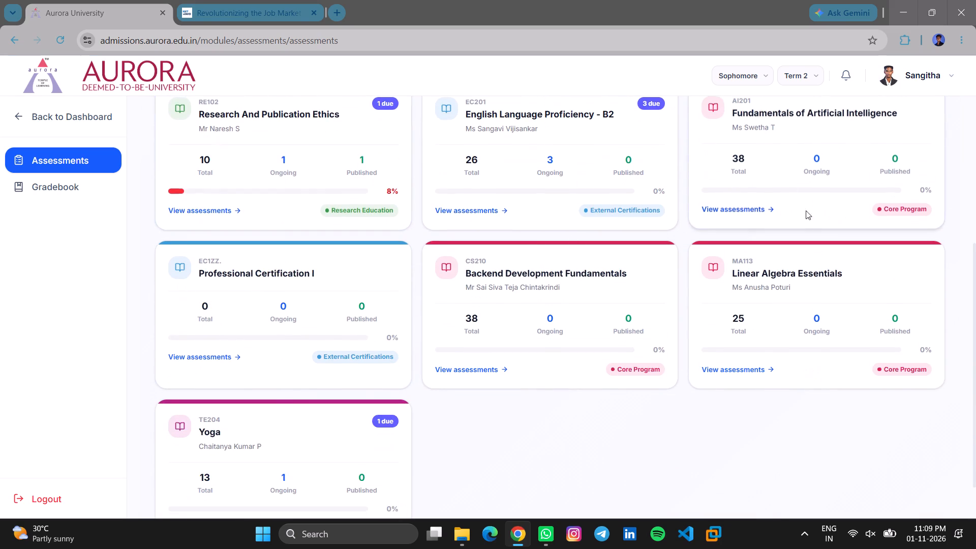
{"action": "scroll", "coordinate": [811, 224], "scroll_direction": "down", "scroll_amount": 1}
View the Research And Publication Ethics assessments and their due dates, then return to the course overview.
{"action": "left_click", "coordinate": [319, 133]}
{"action": "scroll", "coordinate": [431, 198], "scroll_direction": "up", "scroll_amount": 2}
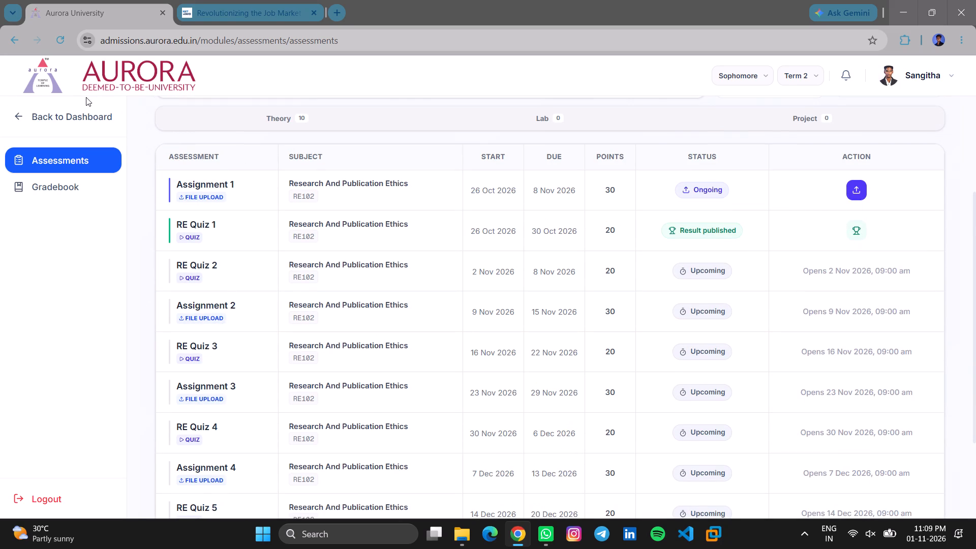
{"action": "scroll", "coordinate": [178, 141], "scroll_direction": "up", "scroll_amount": 1}
{"action": "left_click", "coordinate": [173, 102]}
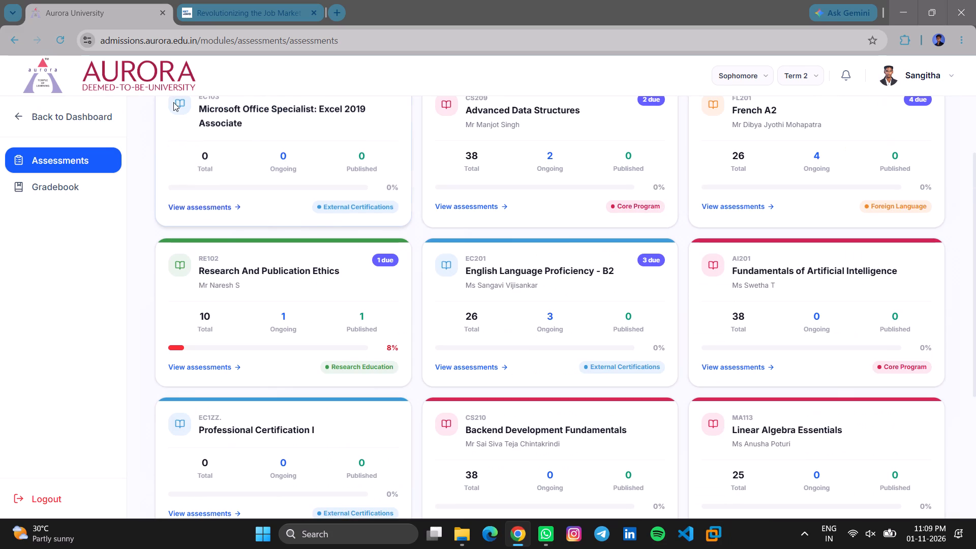
Open the Yoga course's assessments and examine the status of its lab reports.
{"action": "scroll", "coordinate": [186, 121], "scroll_direction": "down", "scroll_amount": 5}
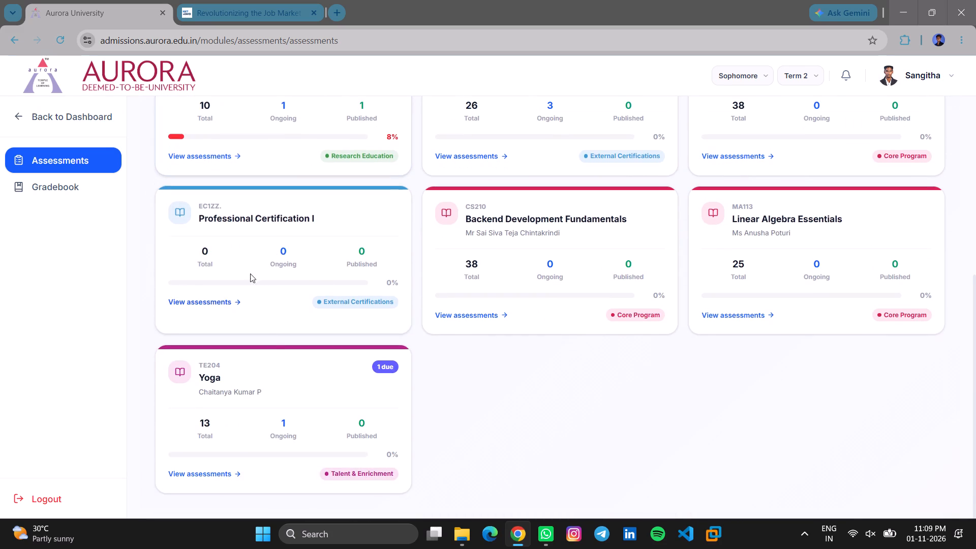
{"action": "left_click", "coordinate": [281, 386]}
{"action": "scroll", "coordinate": [502, 277], "scroll_direction": "up", "scroll_amount": 2}
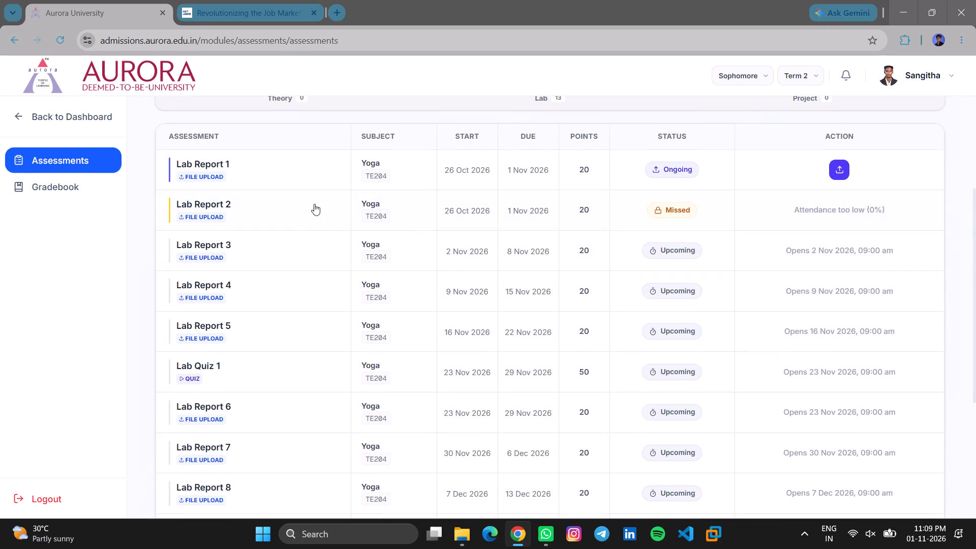
From the course overview, open English Language Proficiency - B2, check the start pages of Pre Learning Quiz1 and Quiz2 without starting them, and return.
{"action": "scroll", "coordinate": [314, 203], "scroll_direction": "up", "scroll_amount": 2}
{"action": "left_click", "coordinate": [170, 148]}
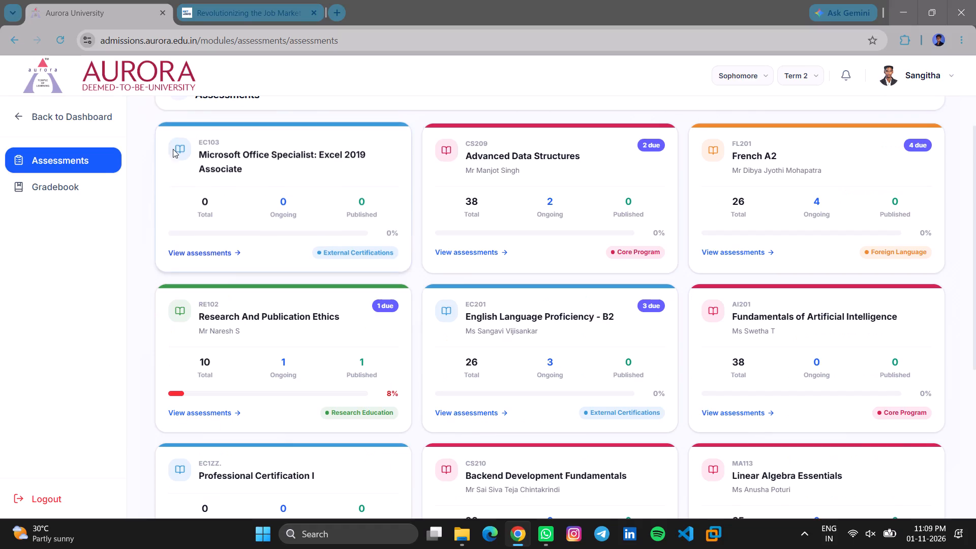
{"action": "left_click", "coordinate": [562, 348]}
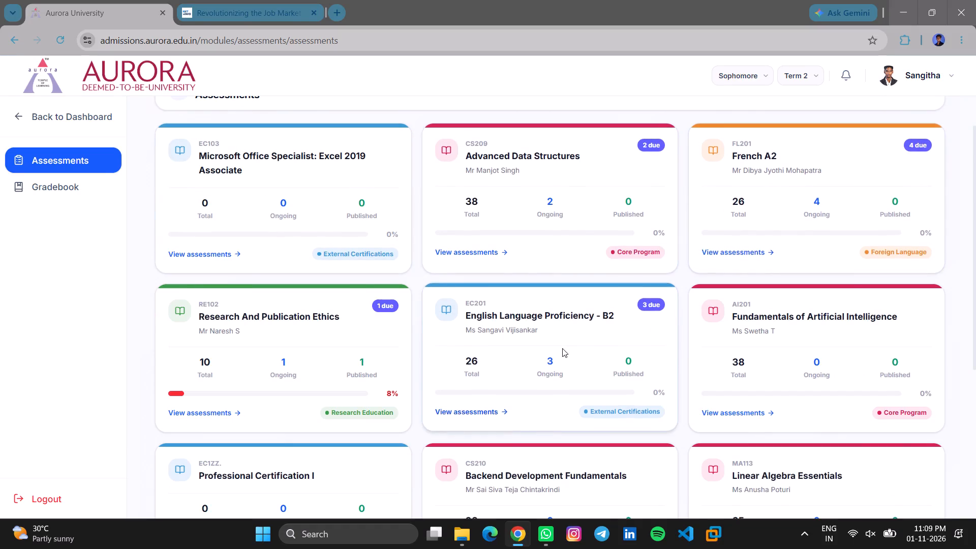
{"action": "left_click", "coordinate": [410, 289]}
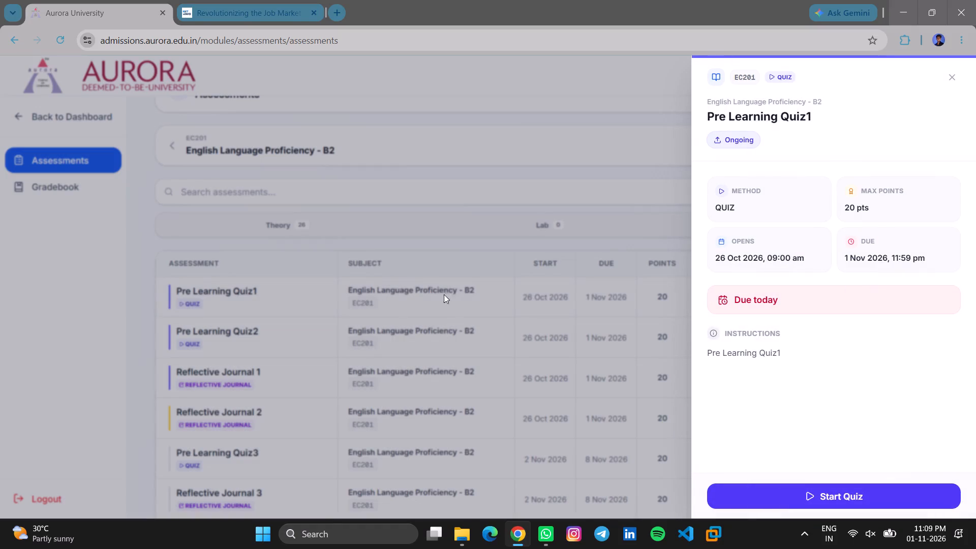
{"action": "left_click", "coordinate": [784, 497]}
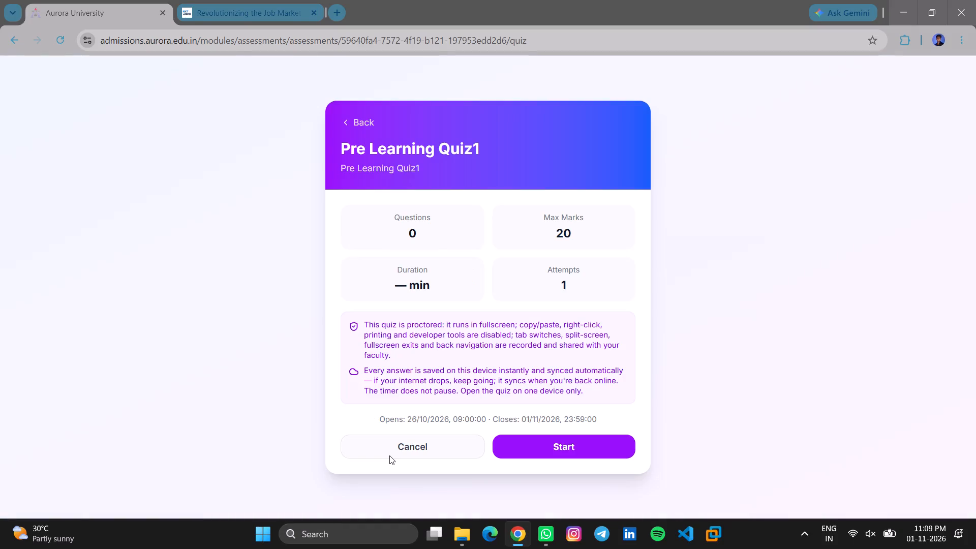
{"action": "left_click", "coordinate": [389, 455]}
{"action": "left_click", "coordinate": [871, 391]}
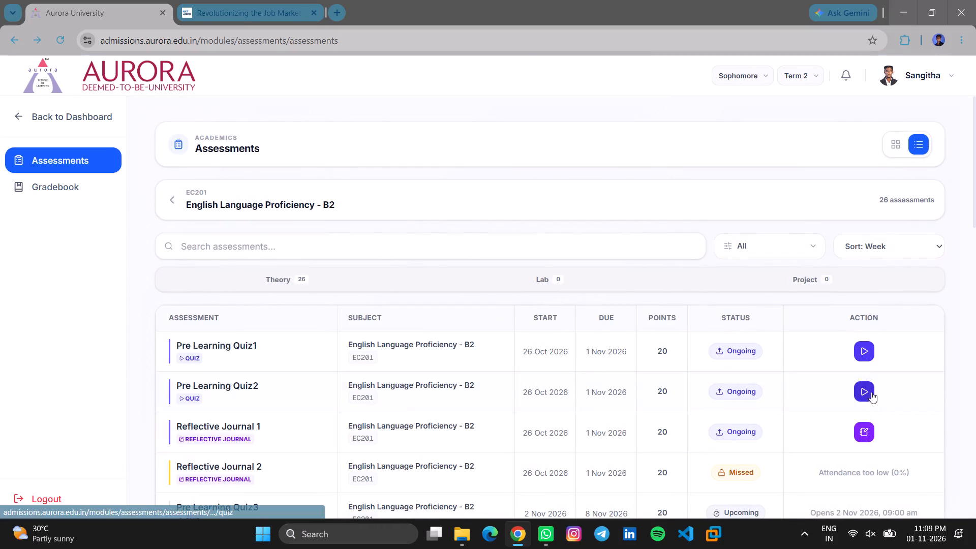
{"action": "left_click", "coordinate": [415, 453]}
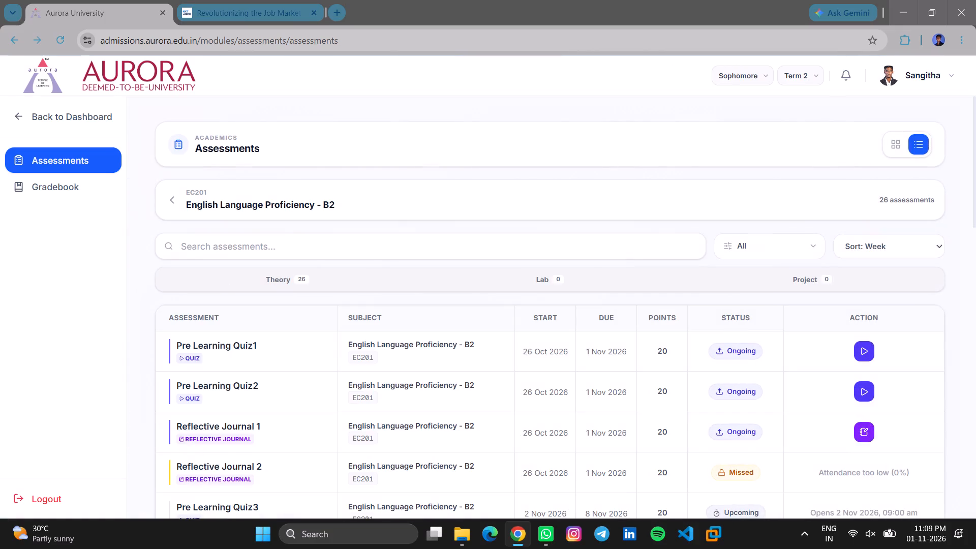
{"action": "left_click", "coordinate": [174, 200]}
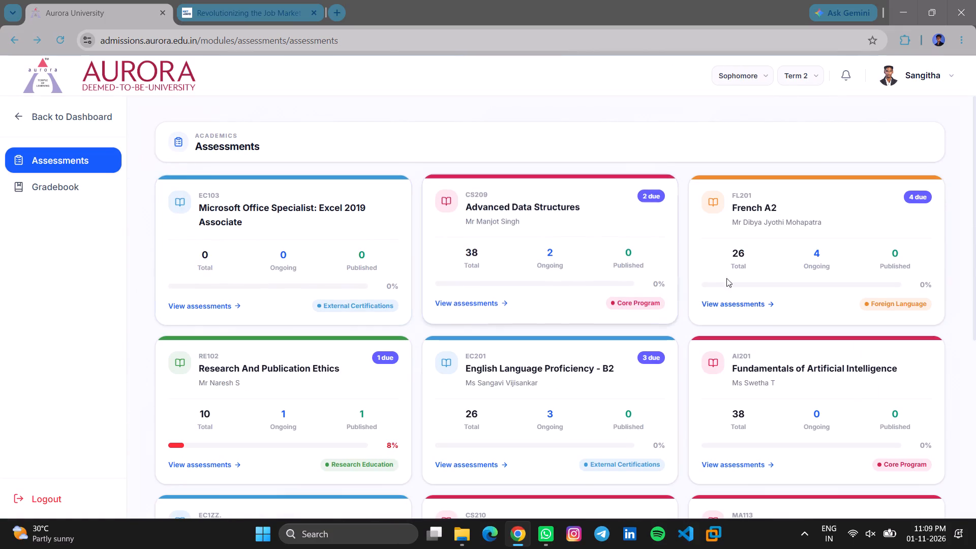
Open the French A2 assessments, check the start pages of Pre Learning Quiz1 and Quiz2 without starting either, and return to the overview.
{"action": "left_click", "coordinate": [767, 258]}
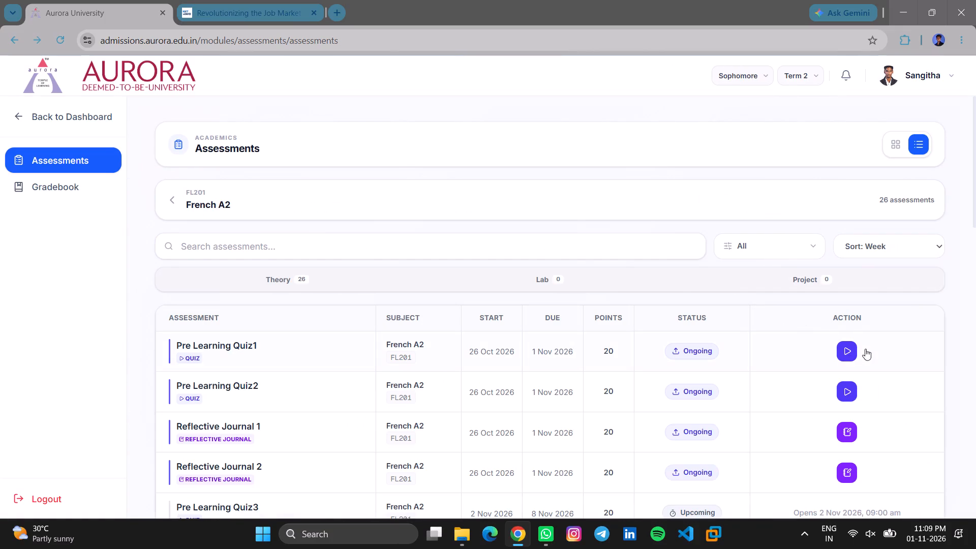
{"action": "left_click", "coordinate": [846, 352]}
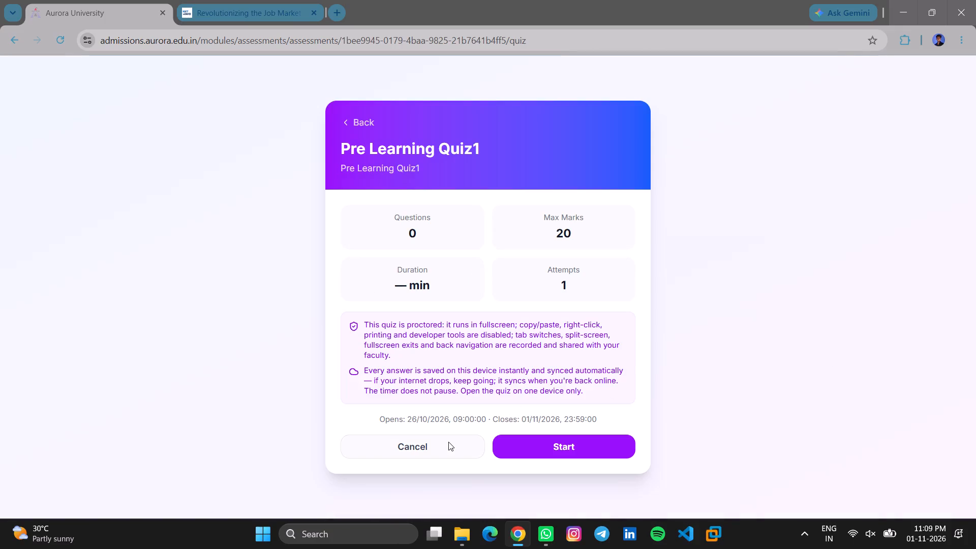
{"action": "left_click", "coordinate": [448, 442]}
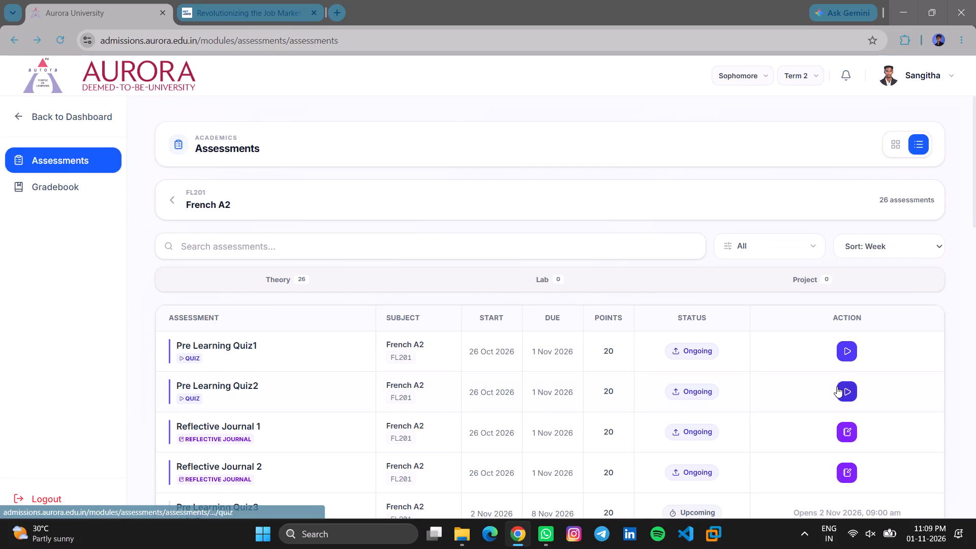
{"action": "left_click", "coordinate": [837, 386]}
{"action": "left_click", "coordinate": [470, 445]}
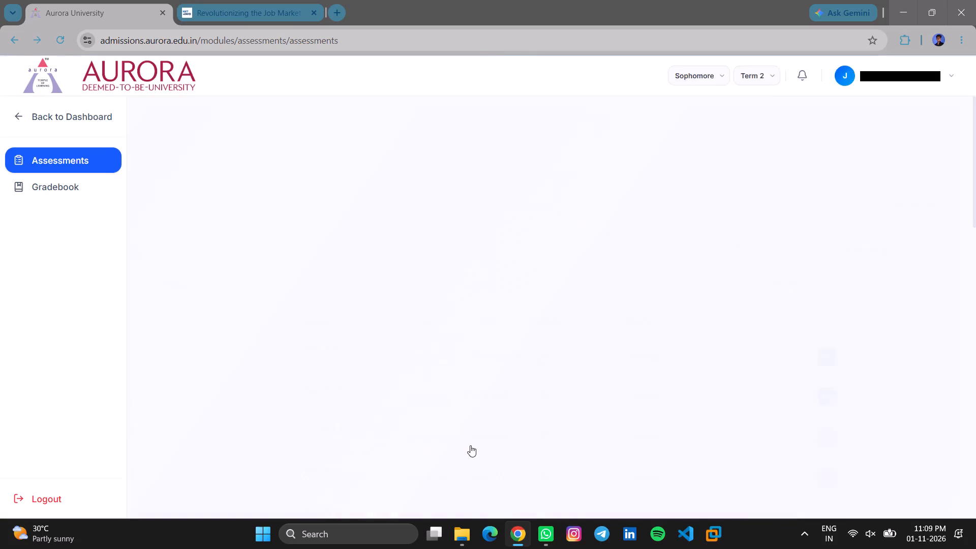
{"action": "left_click", "coordinate": [172, 204]}
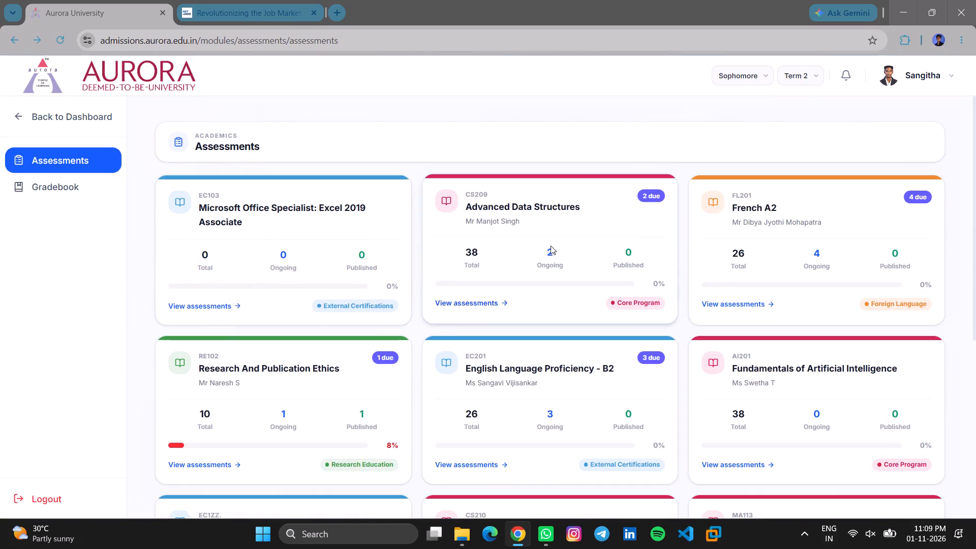
Look through the course cards for assessments still due and open the Advanced Data Structures assessments.
{"action": "scroll", "coordinate": [748, 229], "scroll_direction": "down", "scroll_amount": 1}
{"action": "scroll", "coordinate": [587, 293], "scroll_direction": "down", "scroll_amount": 3}
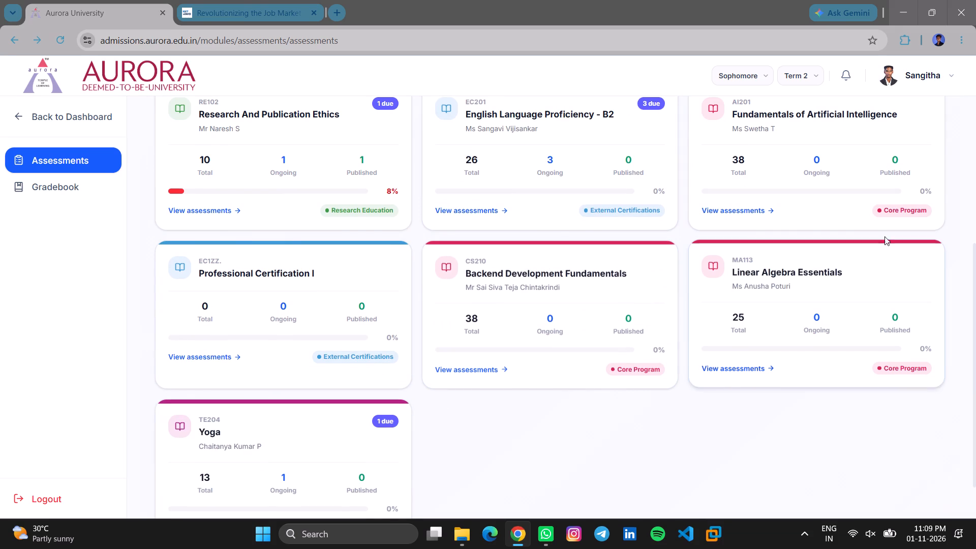
{"action": "scroll", "coordinate": [329, 231], "scroll_direction": "up", "scroll_amount": 2}
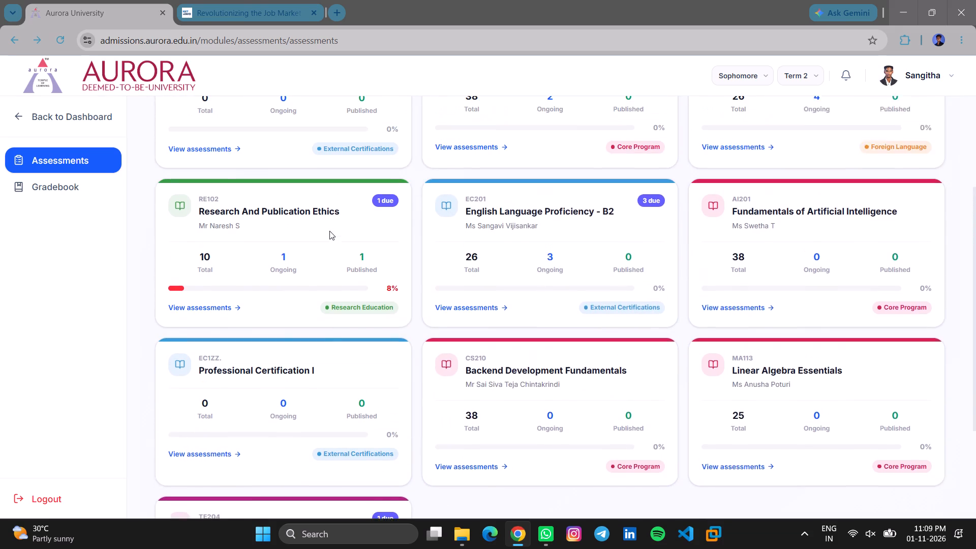
{"action": "left_click", "coordinate": [589, 129]}
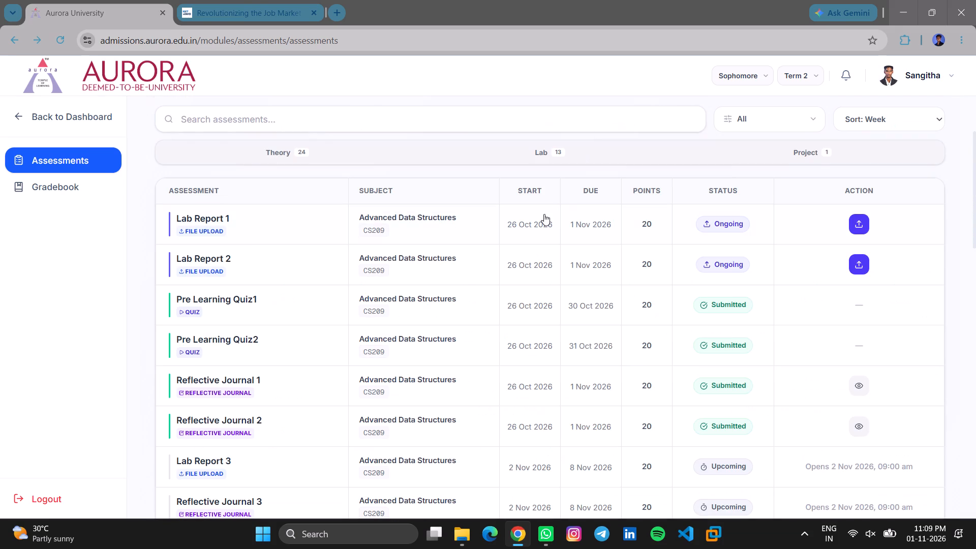
{"action": "scroll", "coordinate": [510, 228], "scroll_direction": "up", "scroll_amount": 1}
Look through the Module I: Hashing, Sliding Window & Two-Pointer contents in the learning.ccbp.in tab, then return to the Aurora University portal.
{"action": "left_click", "coordinate": [314, 0]}
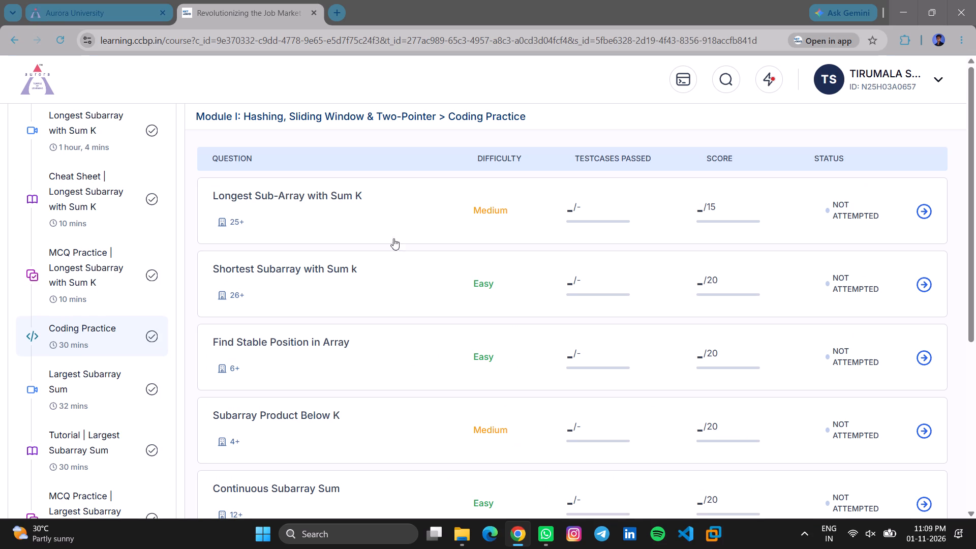
{"action": "scroll", "coordinate": [135, 247], "scroll_direction": "down", "scroll_amount": 6}
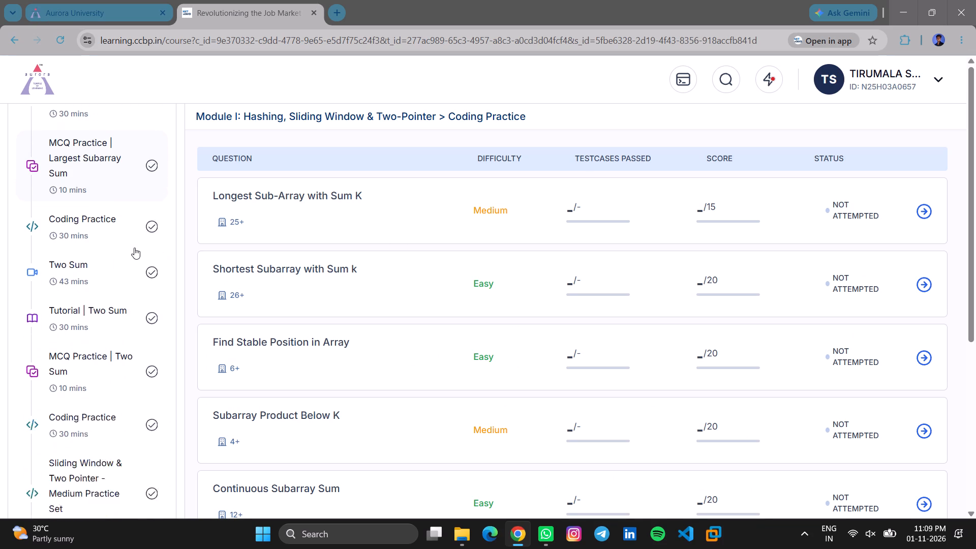
{"action": "left_click", "coordinate": [81, 33]}
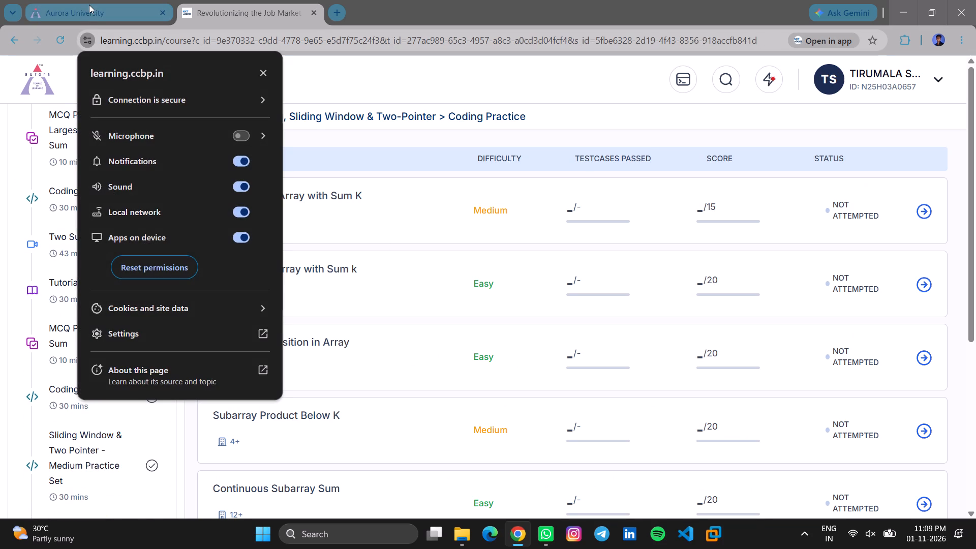
{"action": "left_click", "coordinate": [89, 5]}
Check the upload option and details of Advanced Data Structures Lab Report 1, then close them without selecting a file.
{"action": "left_click", "coordinate": [862, 293]}
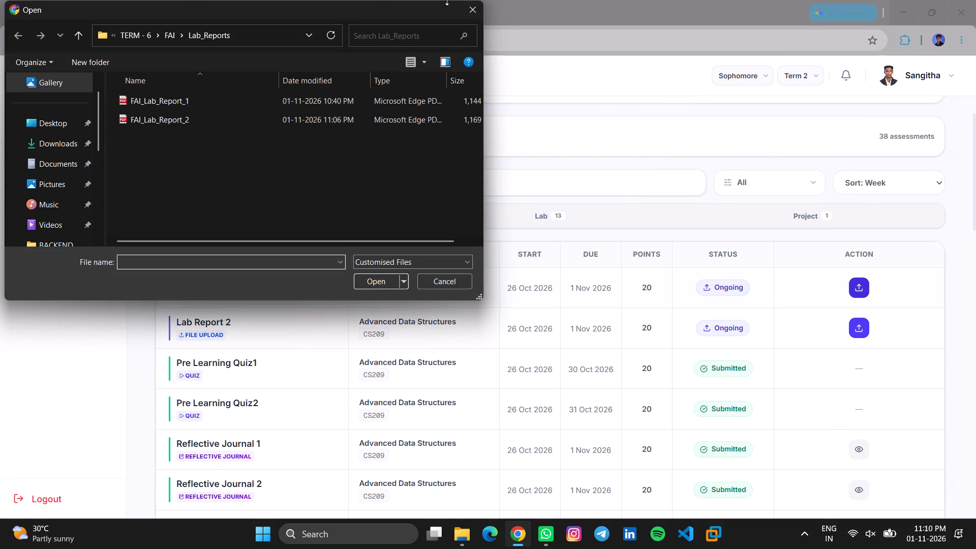
{"action": "left_click", "coordinate": [466, 11]}
{"action": "left_click", "coordinate": [657, 285]}
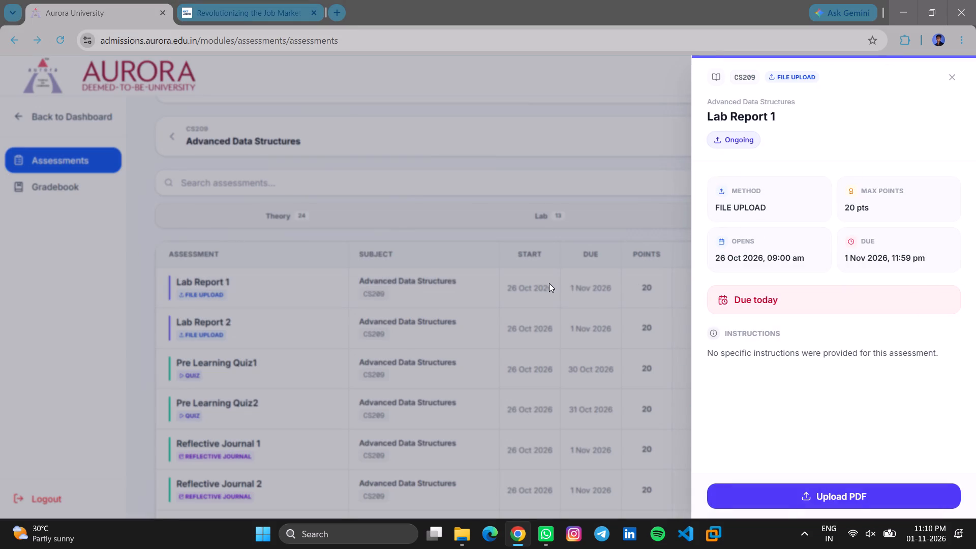
{"action": "left_click", "coordinate": [549, 283]}
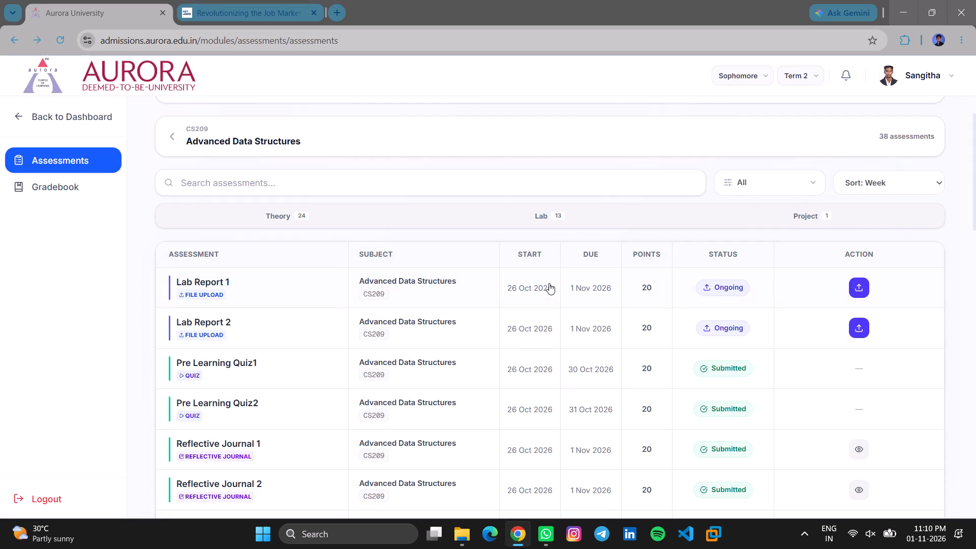